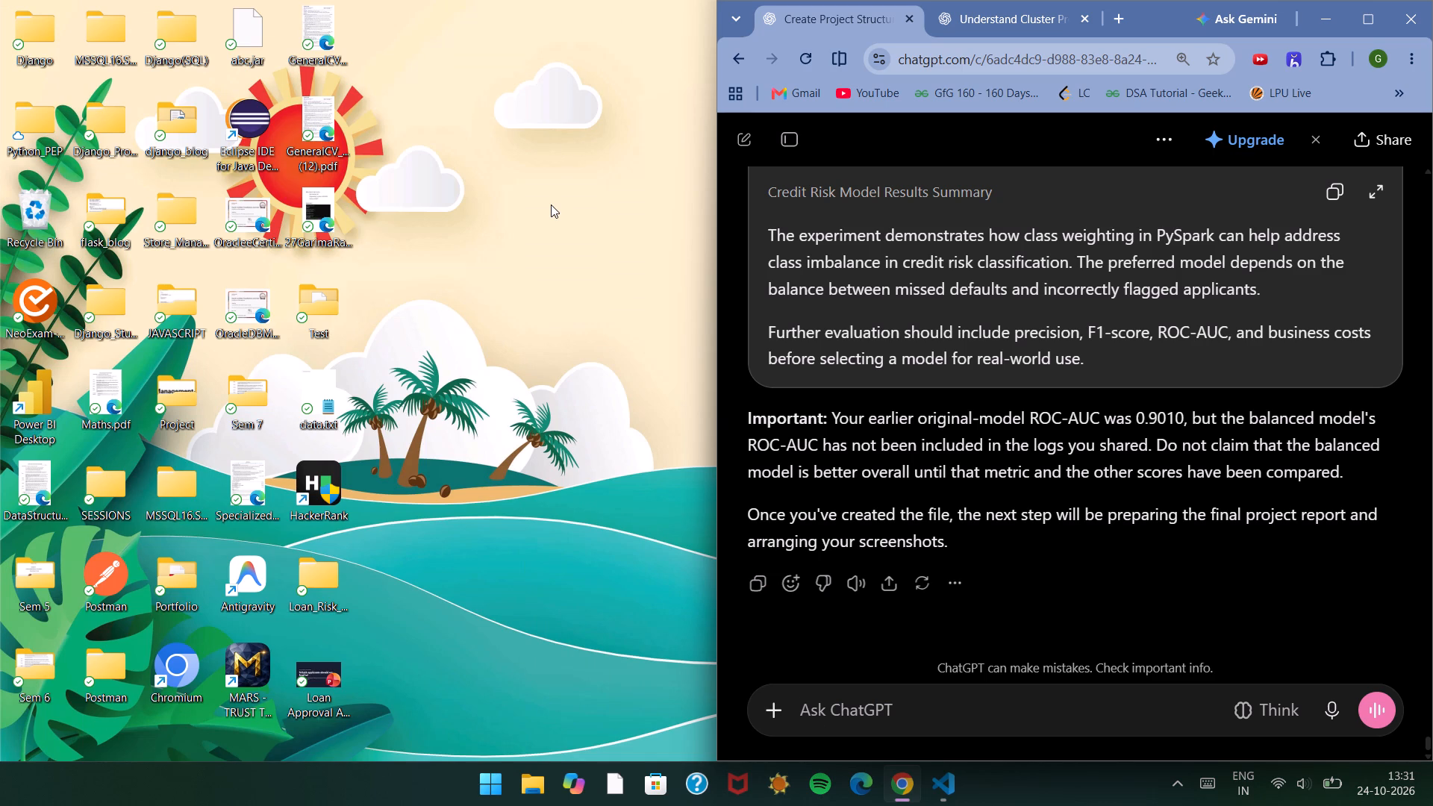
click(984, 11)
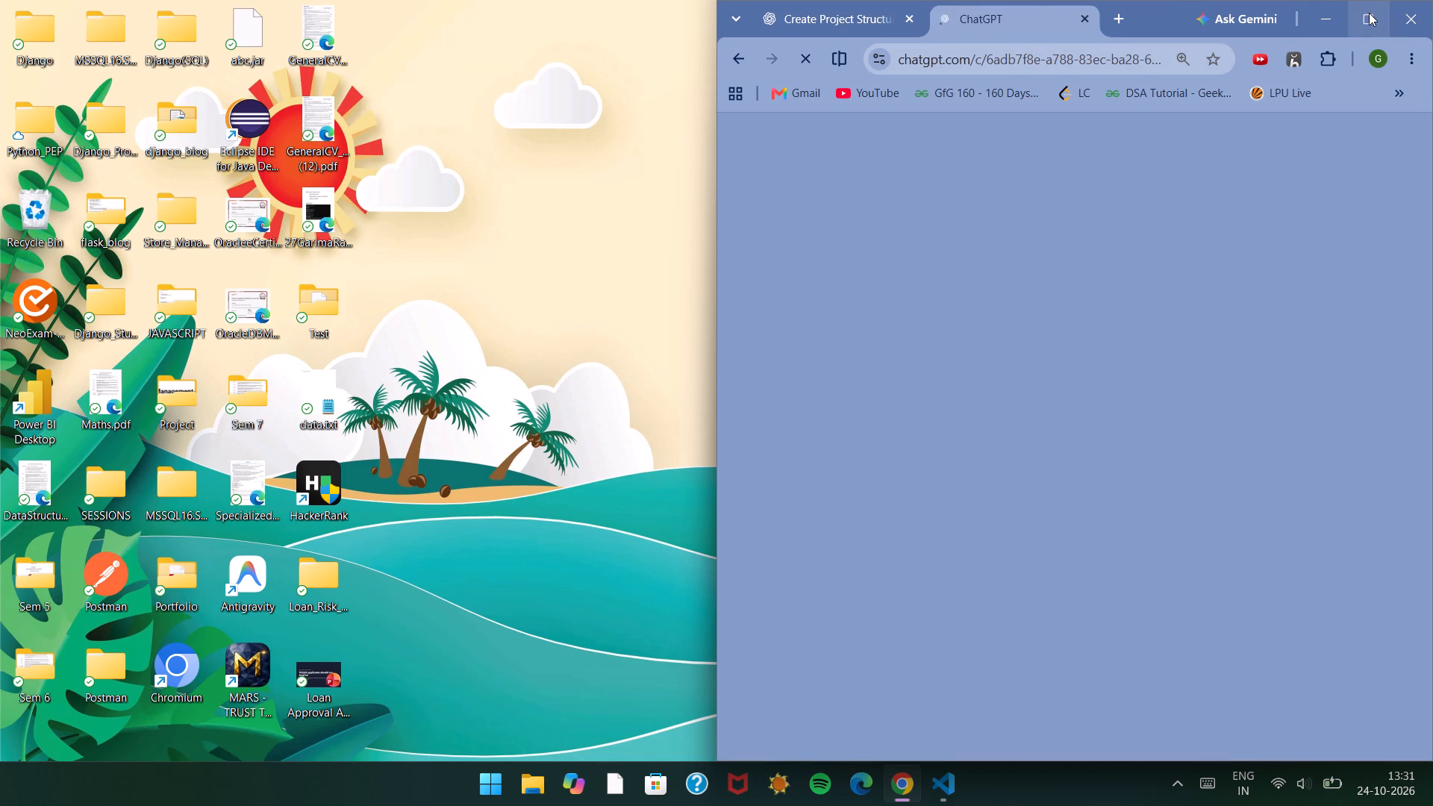
click(1369, 13)
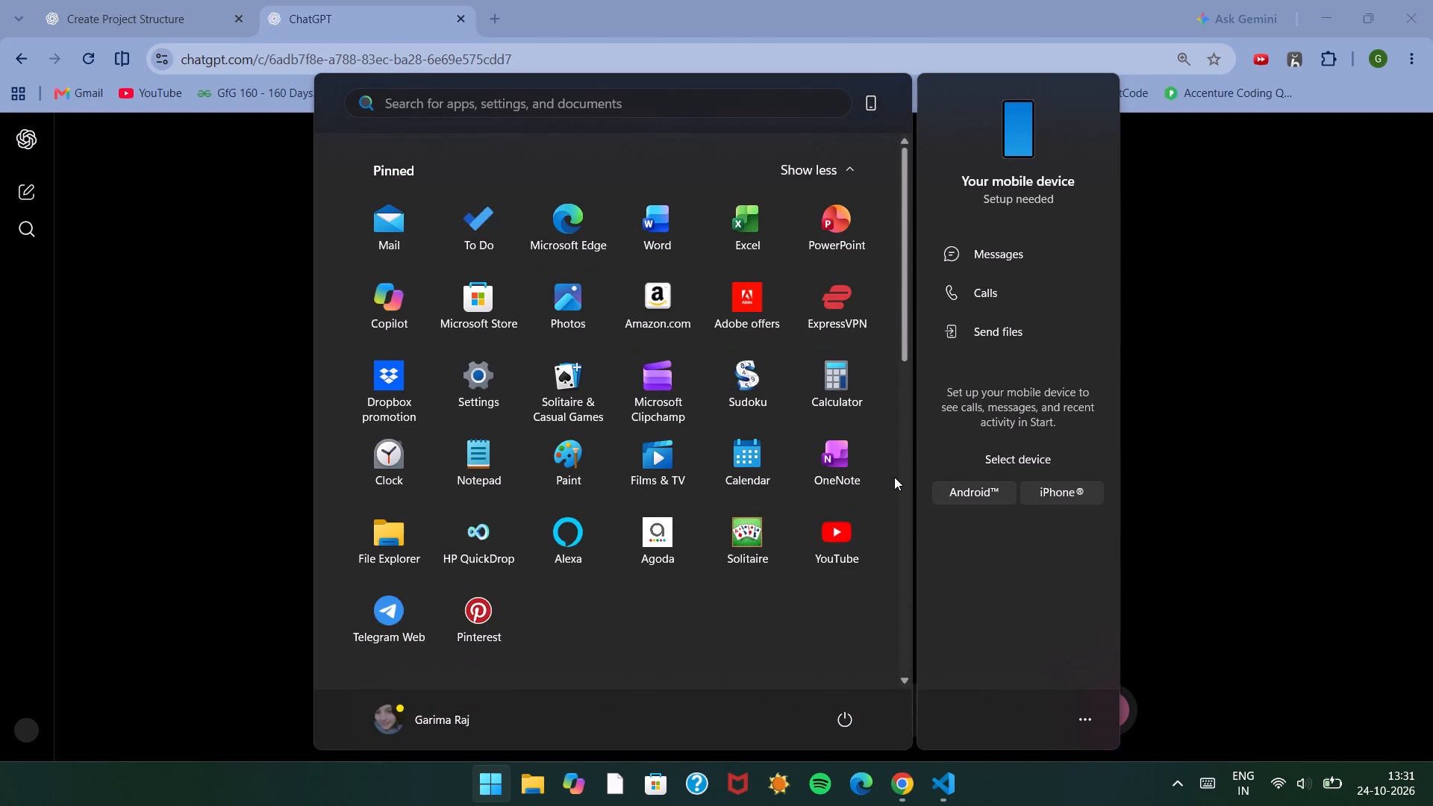
Switch to Word, maximize its window and open the most recent cluster project report document.
double_click(679, 231)
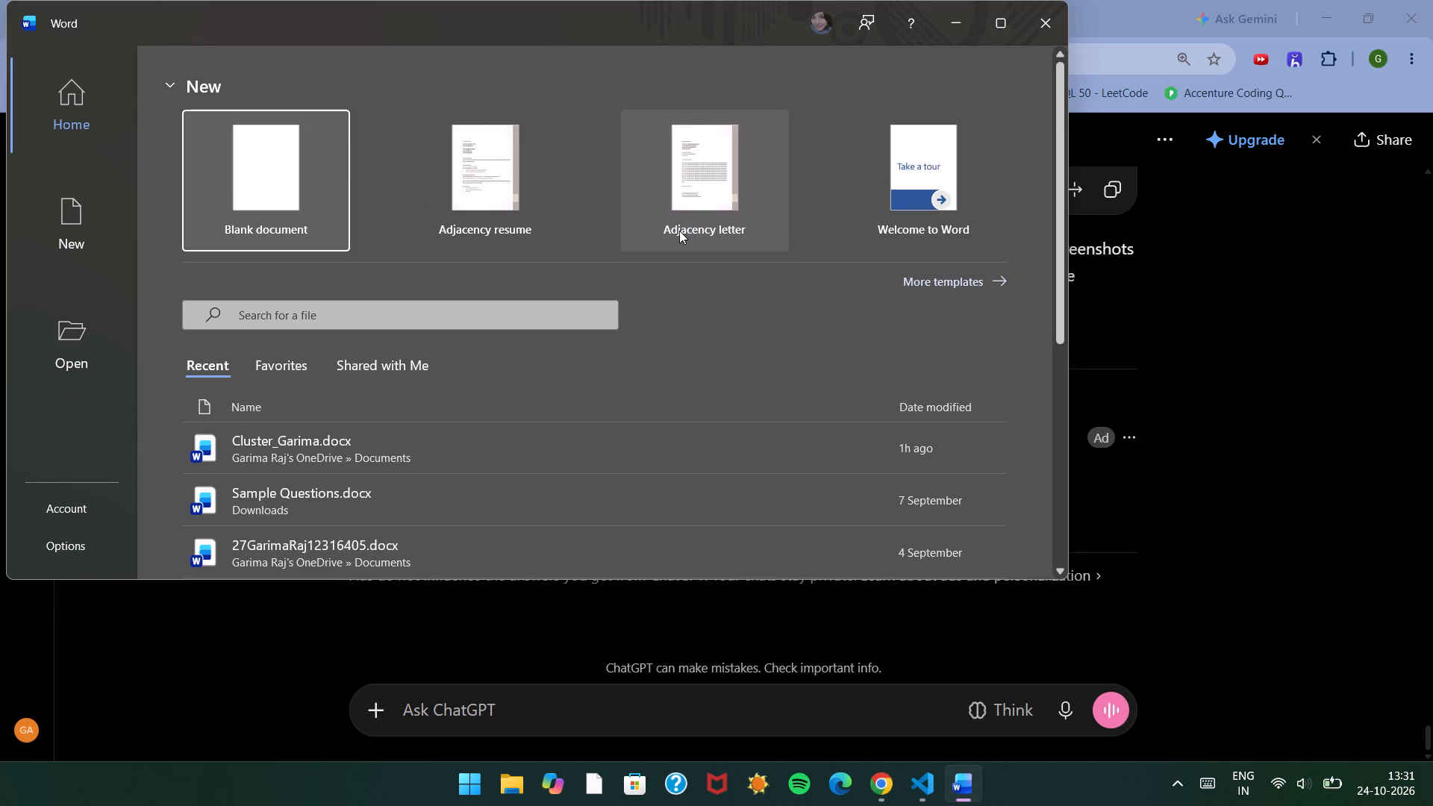
click(1004, 21)
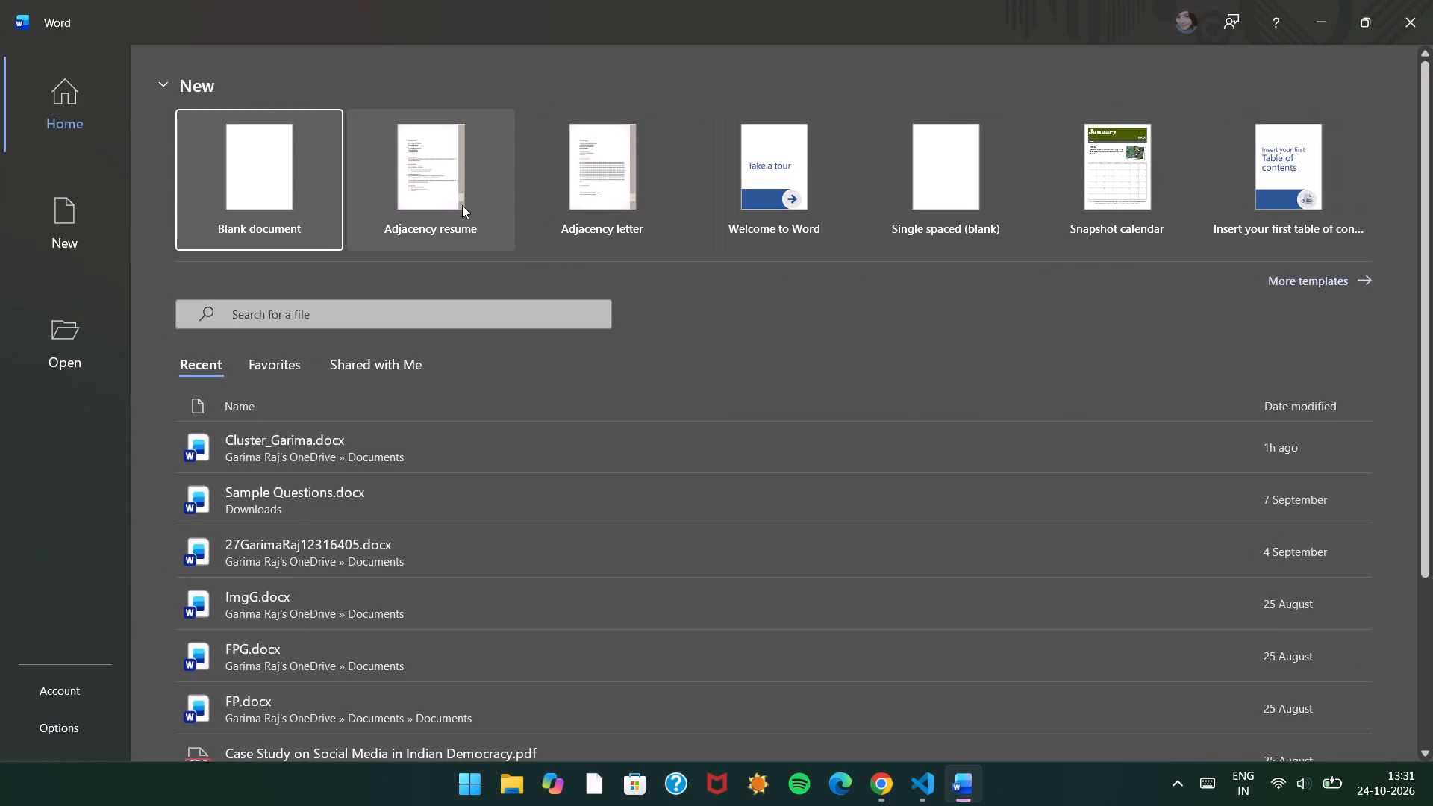
double_click(290, 431)
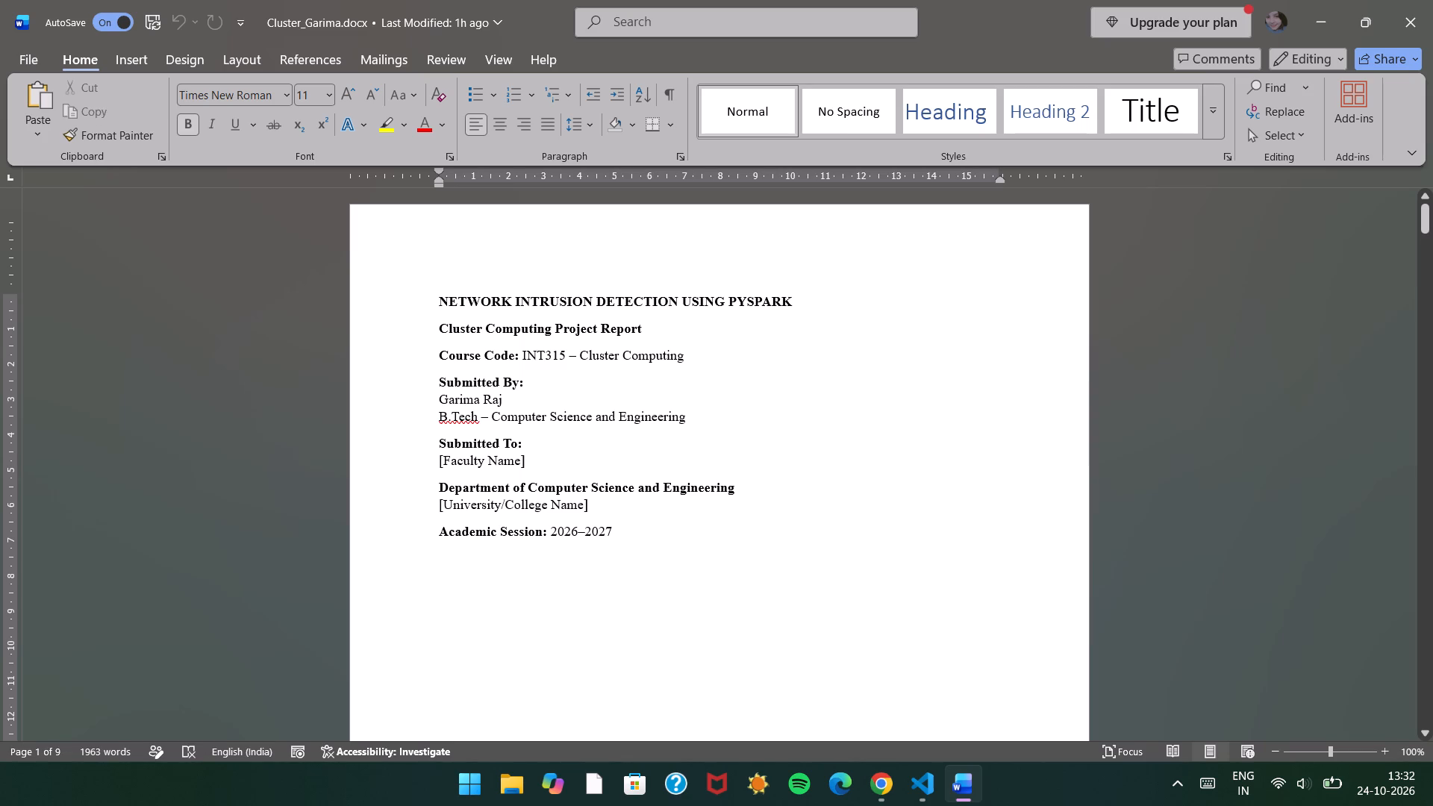
Insert blank lines after the [Faculty Name] line so the department and academic session block sits near the bottom of the cover page.
scroll(290, 431, down, 1)
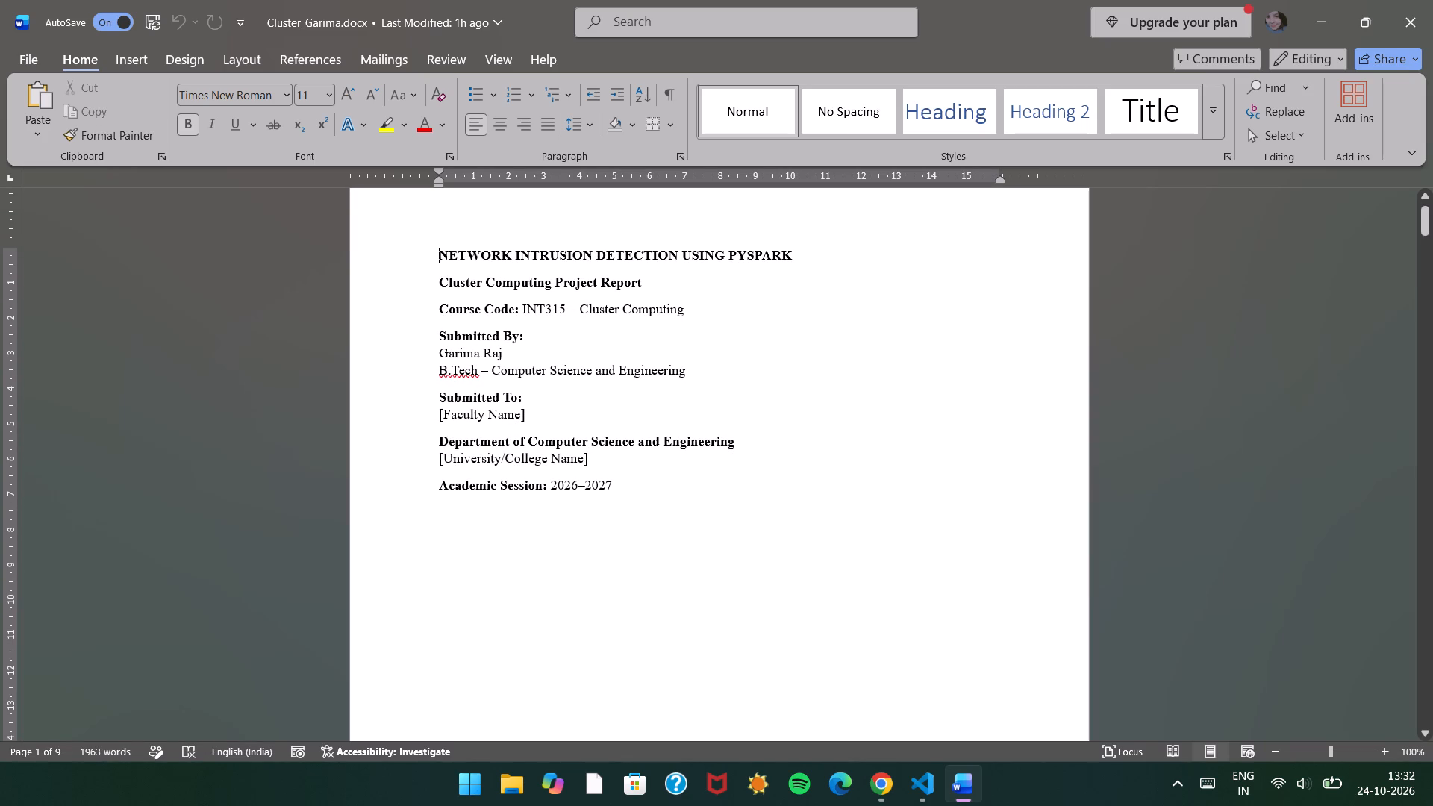
scroll(290, 431, down, 3)
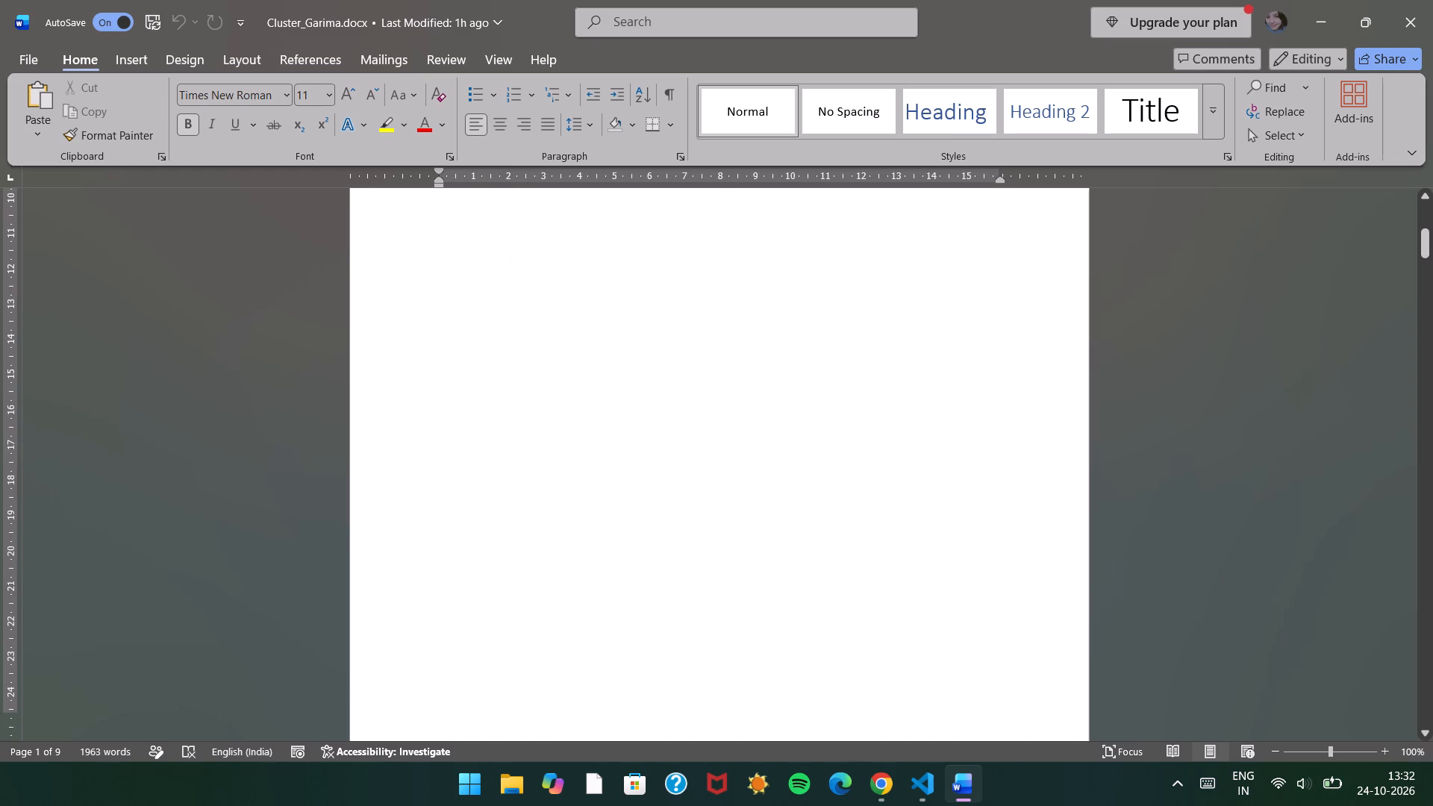
scroll(290, 431, down, 2)
scroll(290, 431, up, 6)
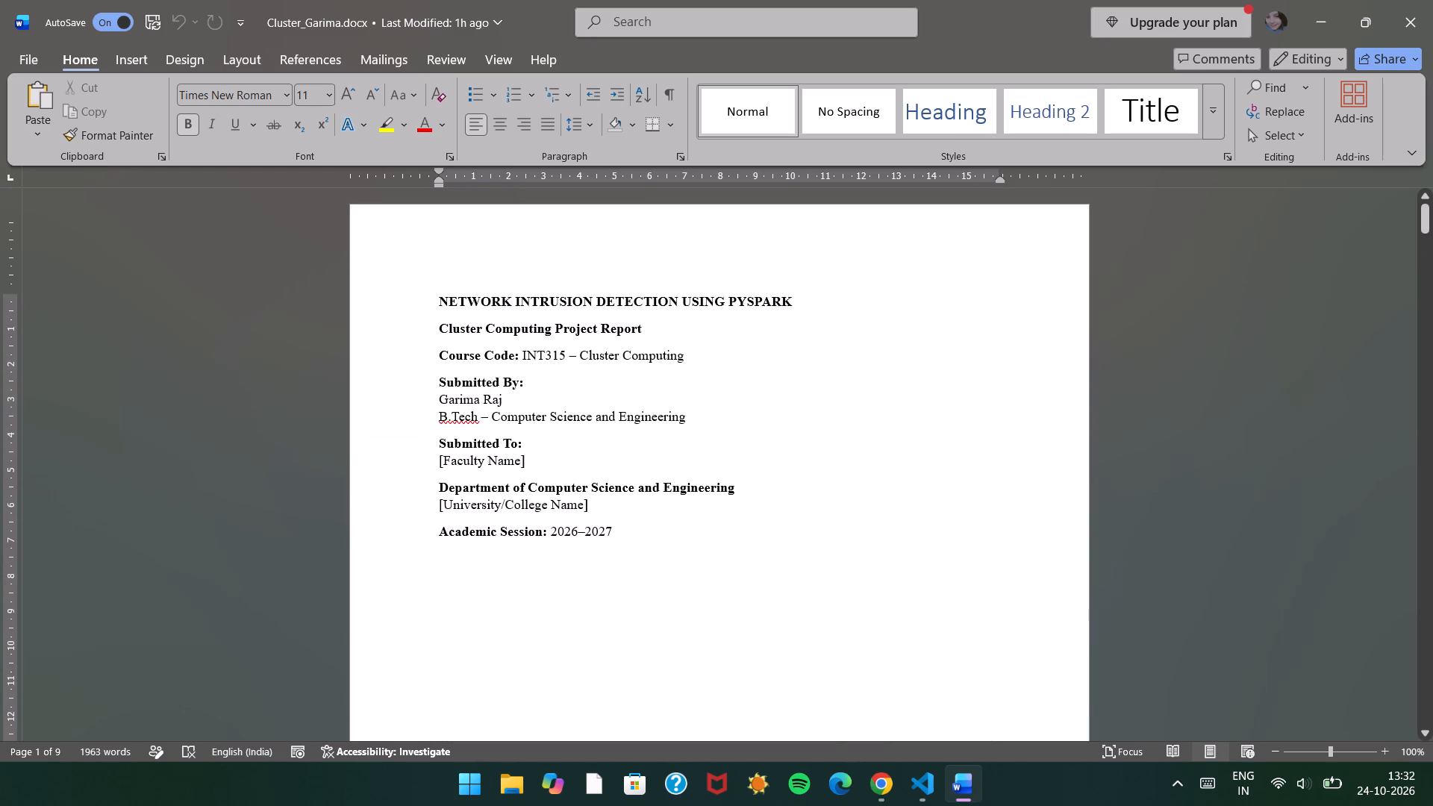
click(550, 469)
key(Return)
key(Return)
key(Return)
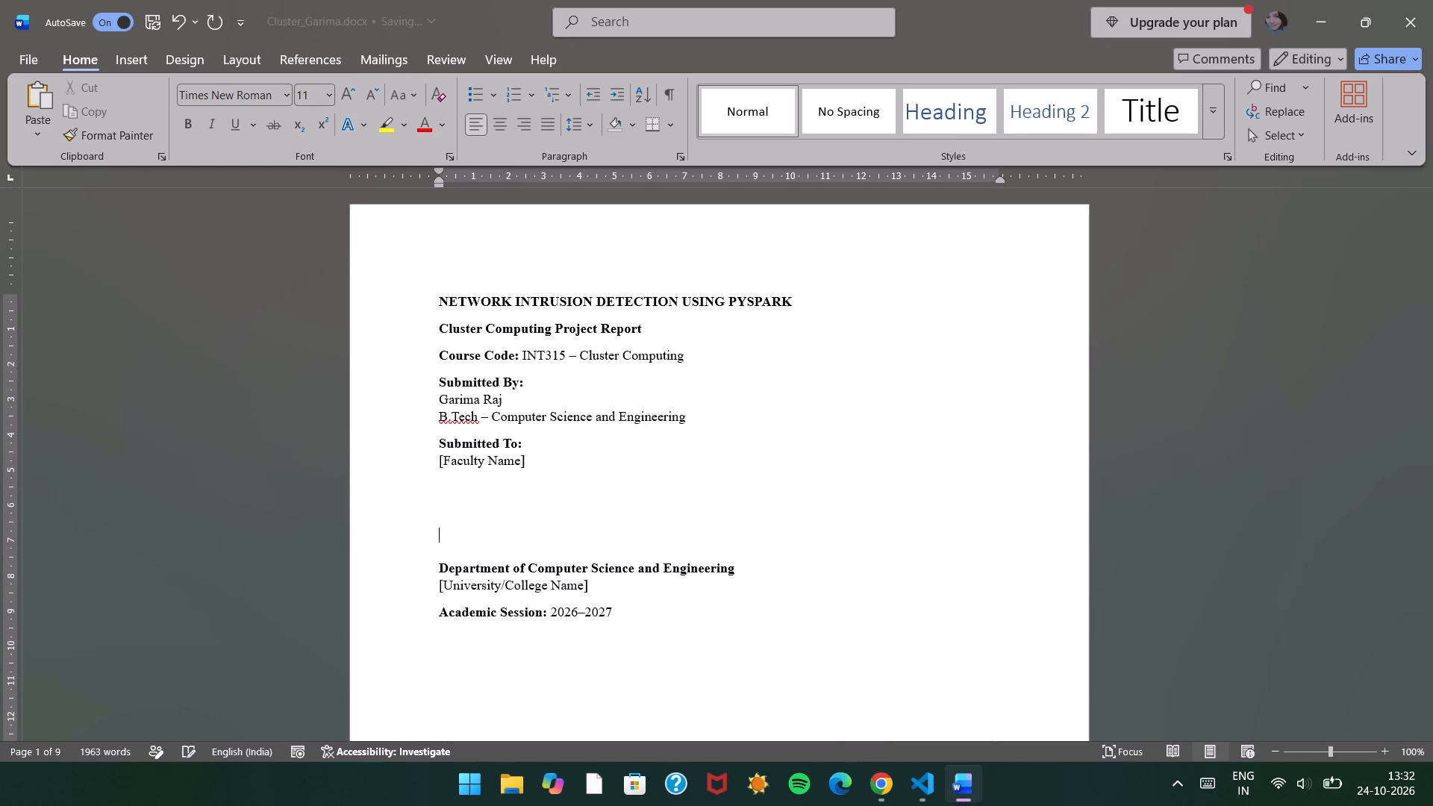
key(Return)
key(Return)
key(Return)
key(Return)
key(Return)
key(Return)
key(Return)
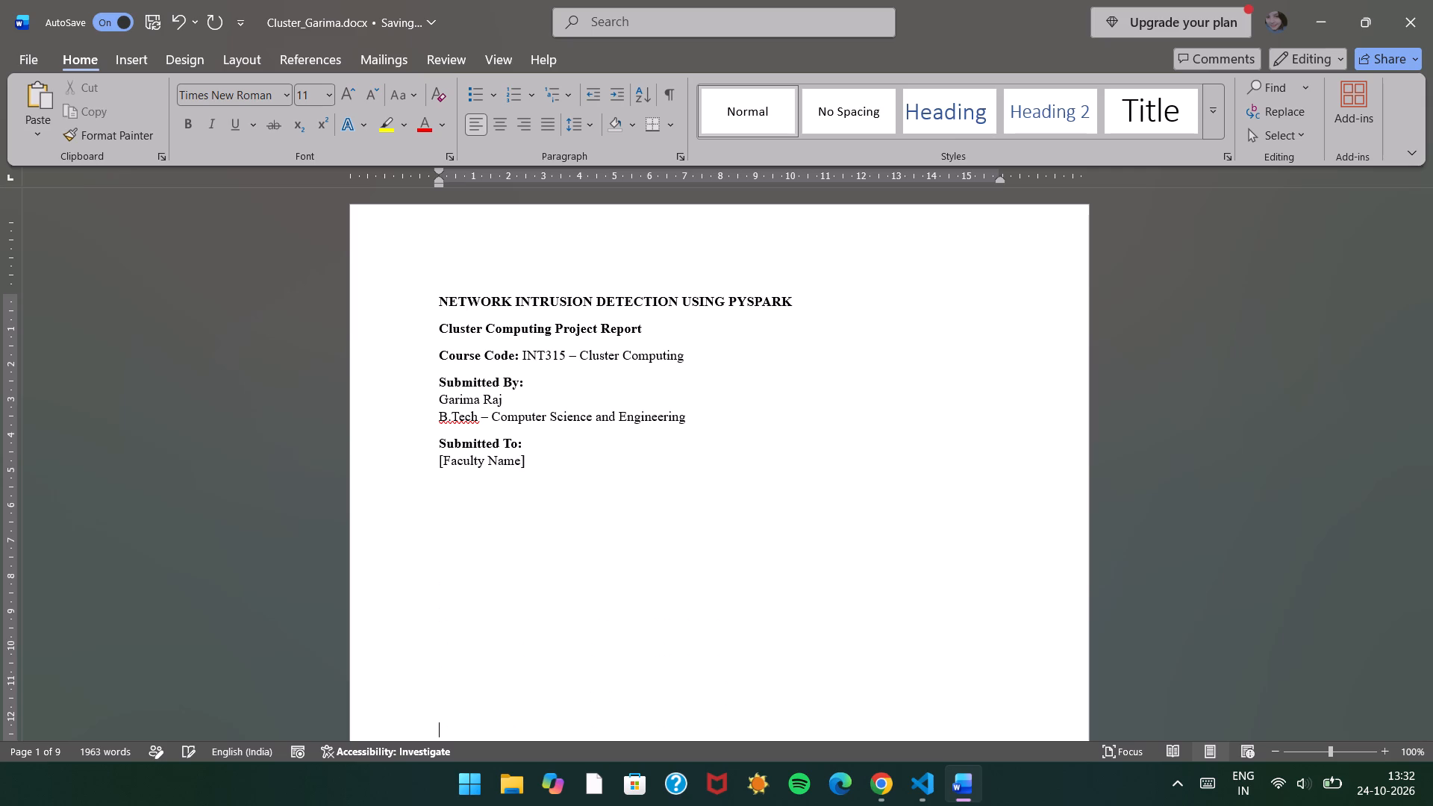
scroll(585, 457, down, 3)
scroll(585, 457, up, 2)
key(Return)
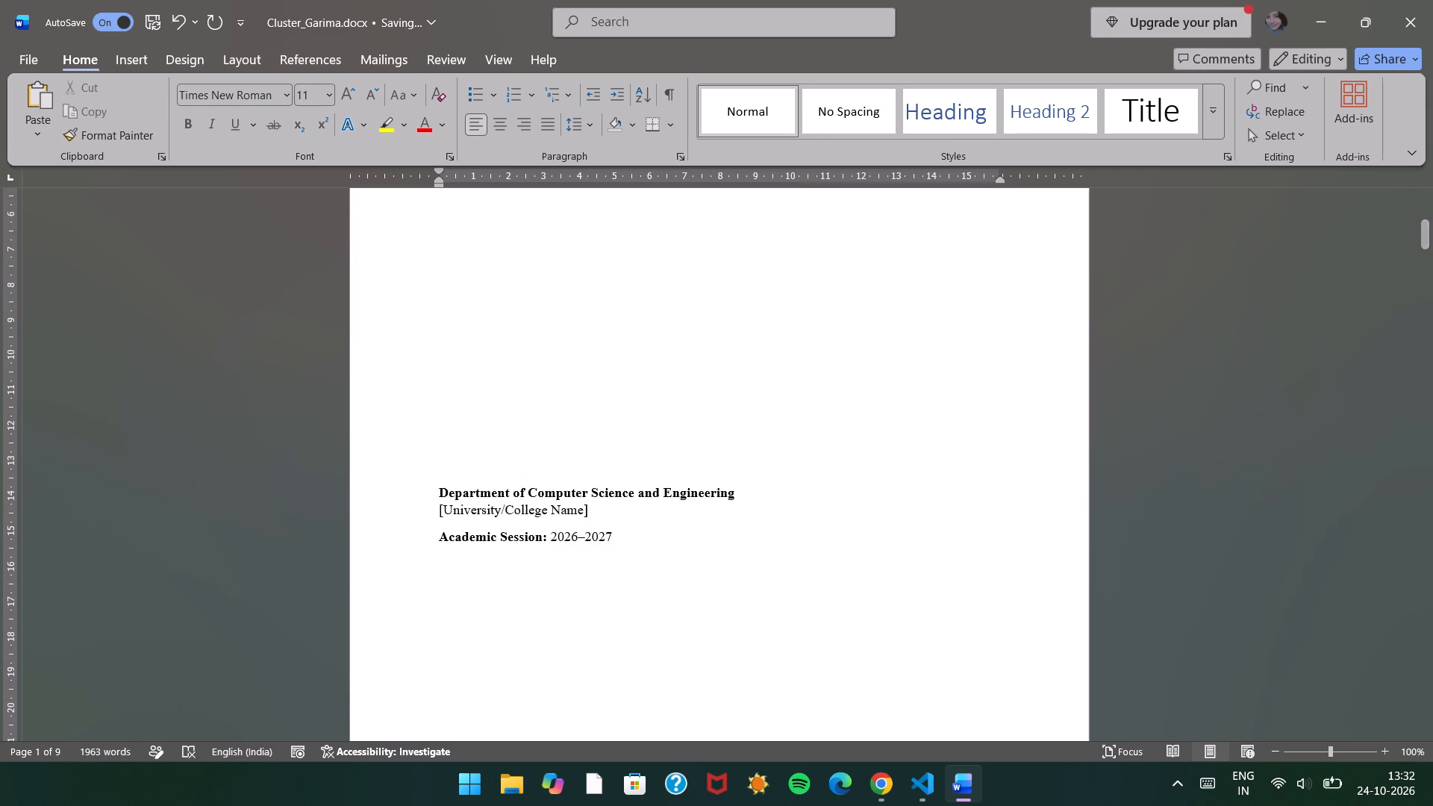
key(Return)
key(Return)
key(Return)
key(Return)
scroll(585, 457, down, 1)
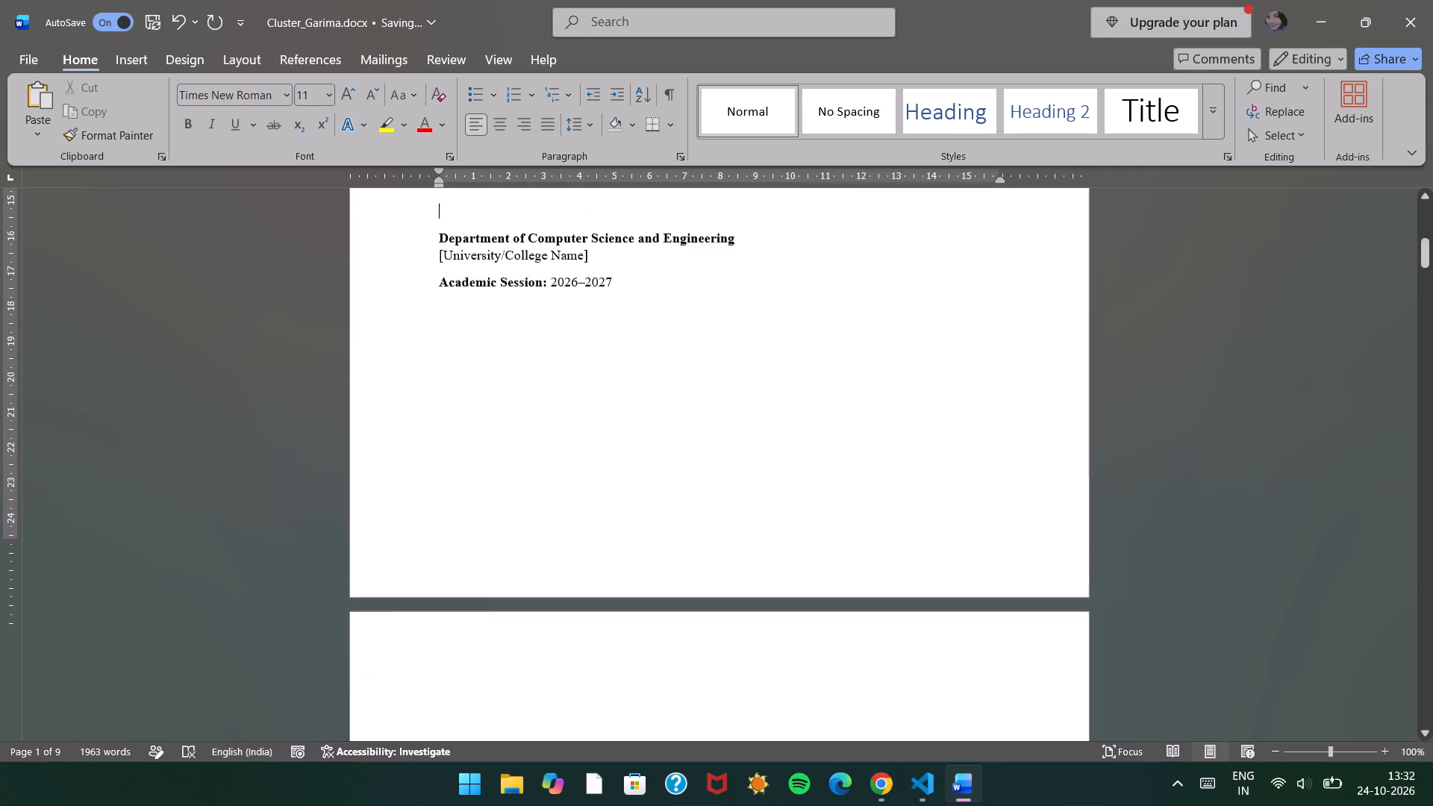
scroll(585, 457, down, 1)
key(Return)
key(Return)
key(Return)
key(Return)
key(Return)
key(Return)
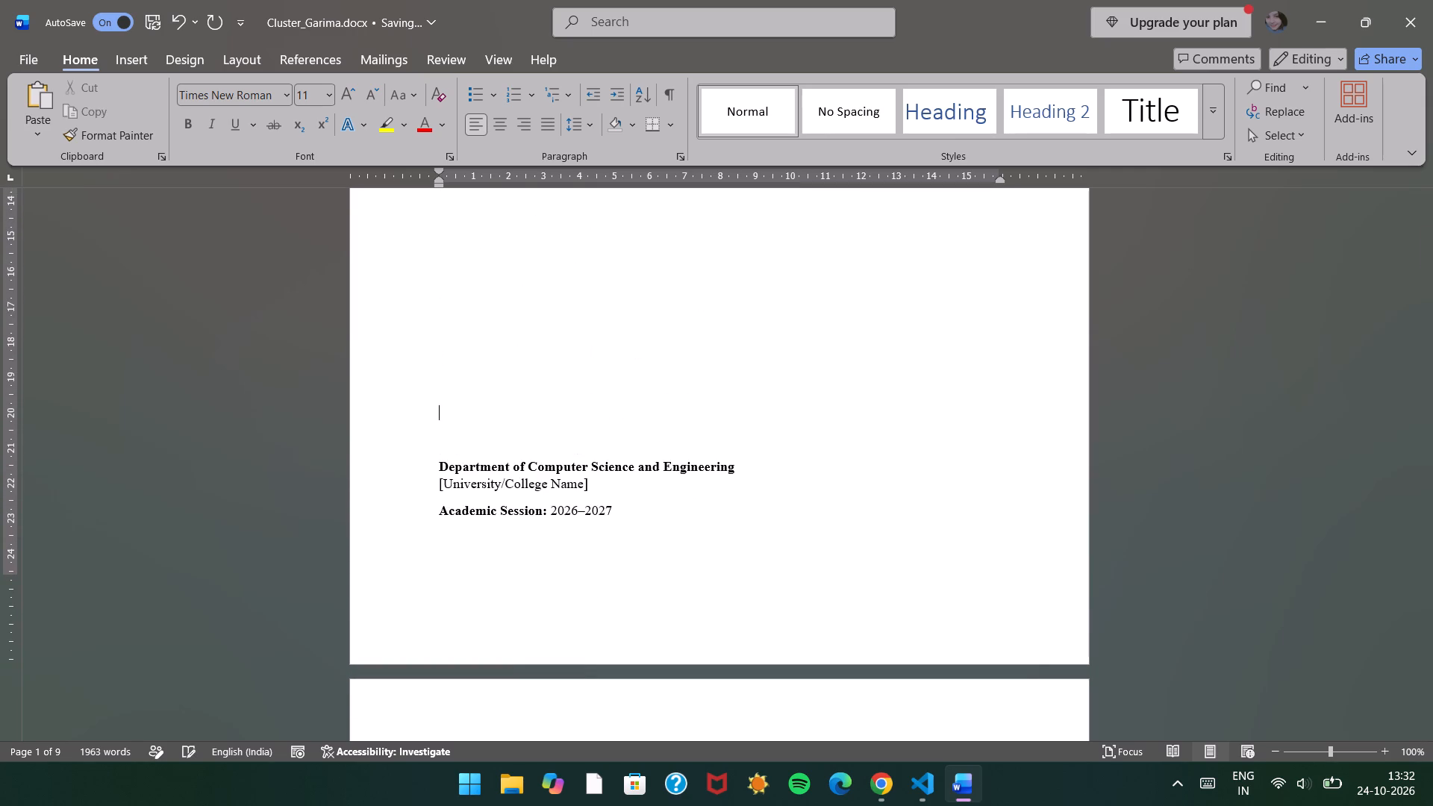
key(Return)
key(Return)
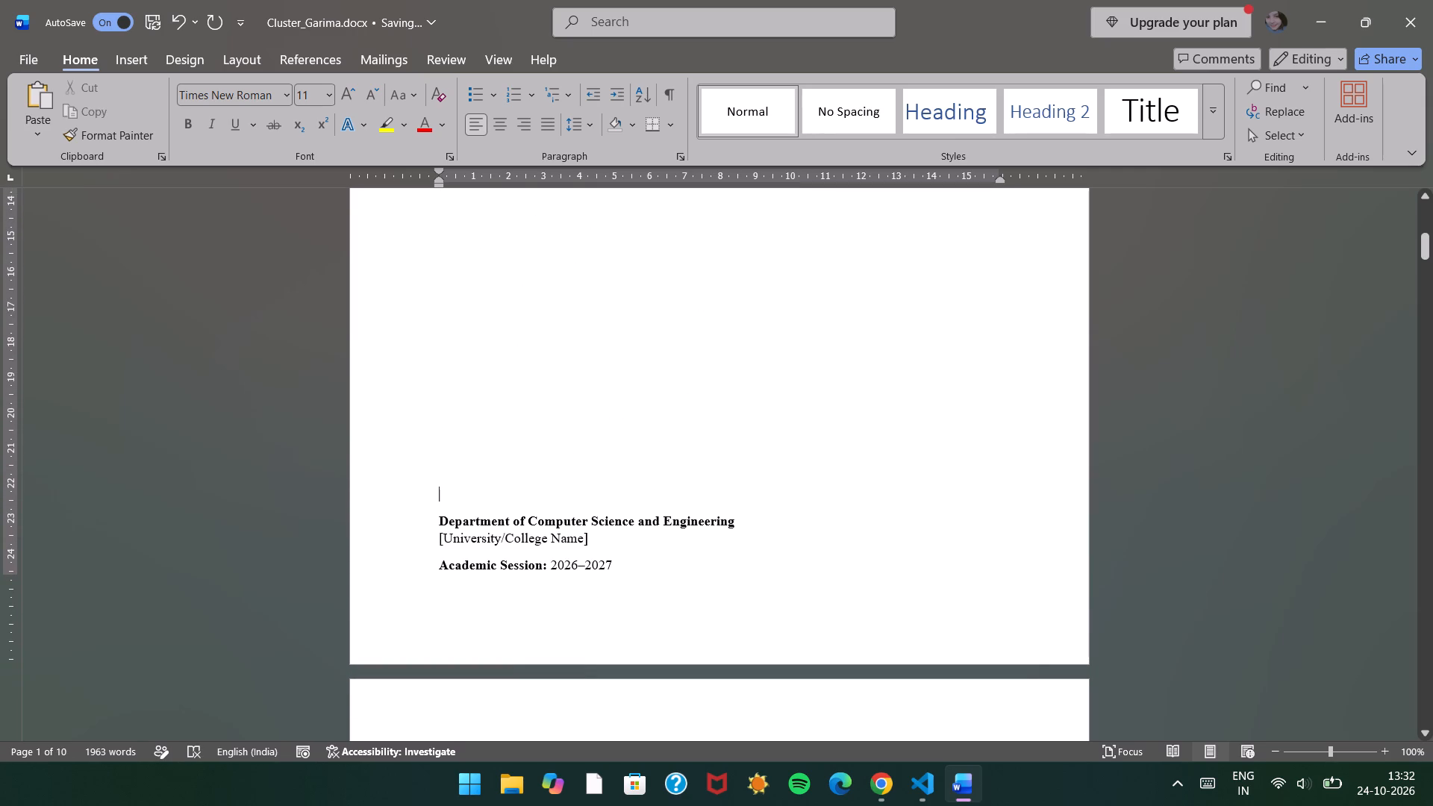
Select the whole [University/College Name] placeholder below the department line on the cover page.
drag(593, 538, 445, 540)
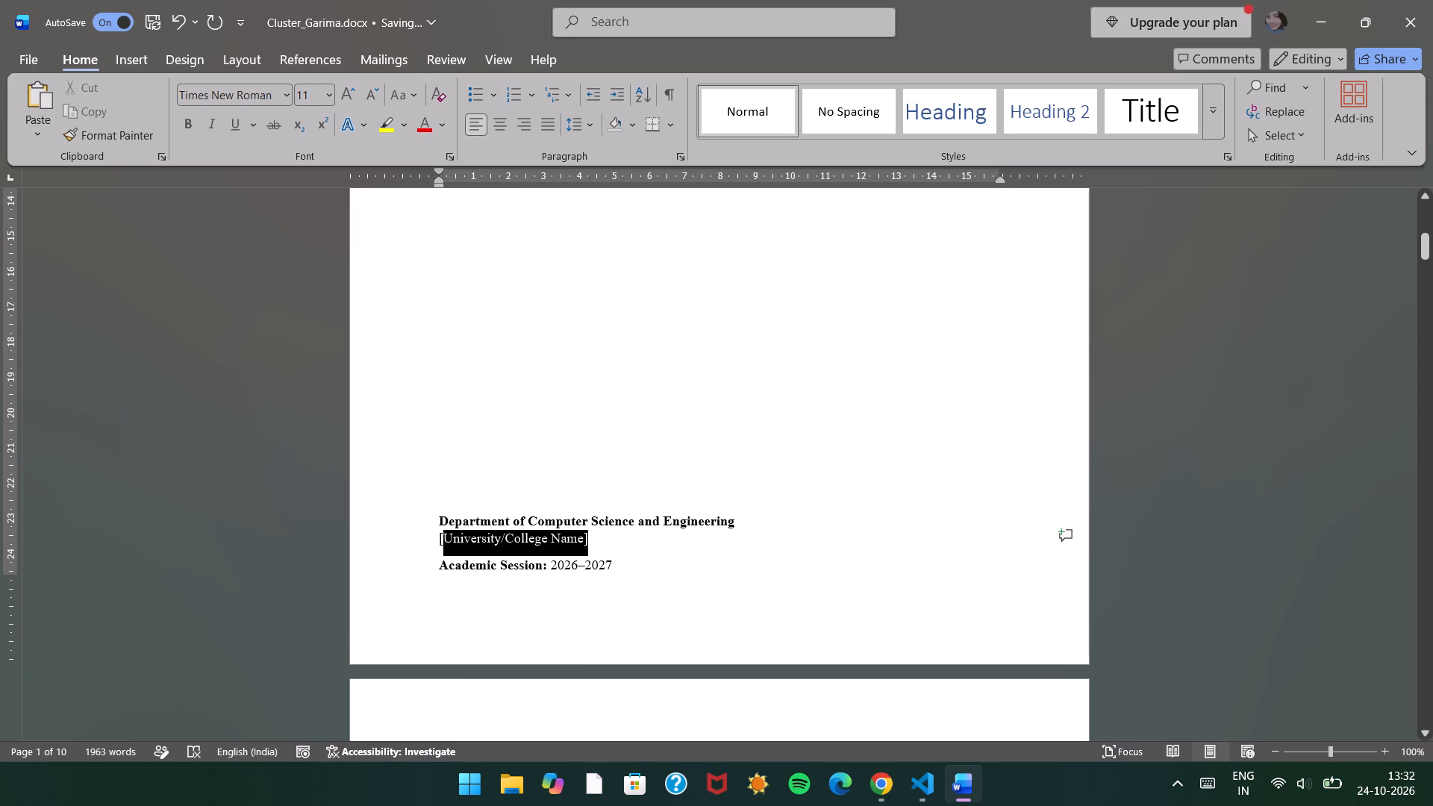
drag(445, 540, 438, 539)
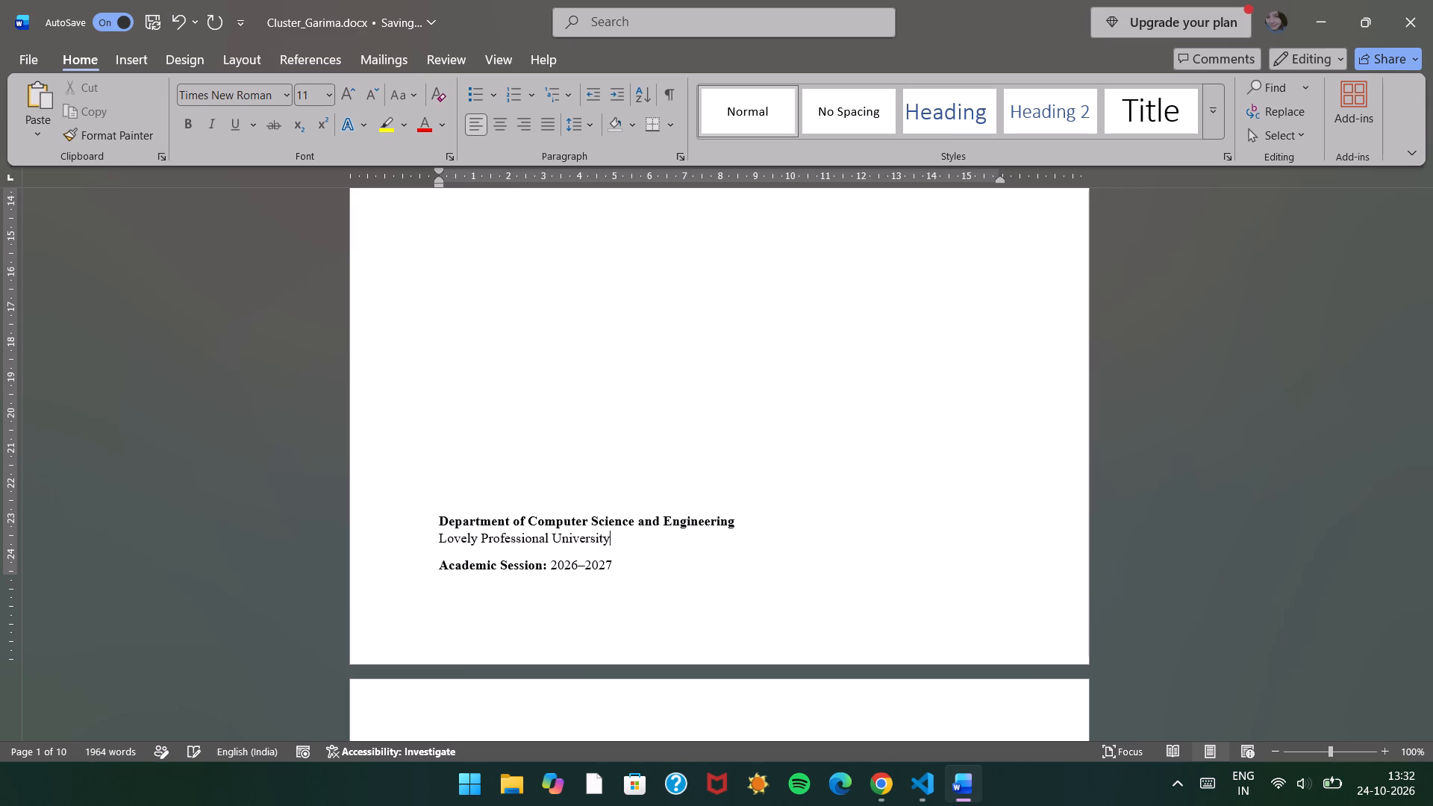
Insert a run of blank lines after the Course Code line to move the Submitted By block down to mid-page on the cover.
scroll(528, 510, up, 4)
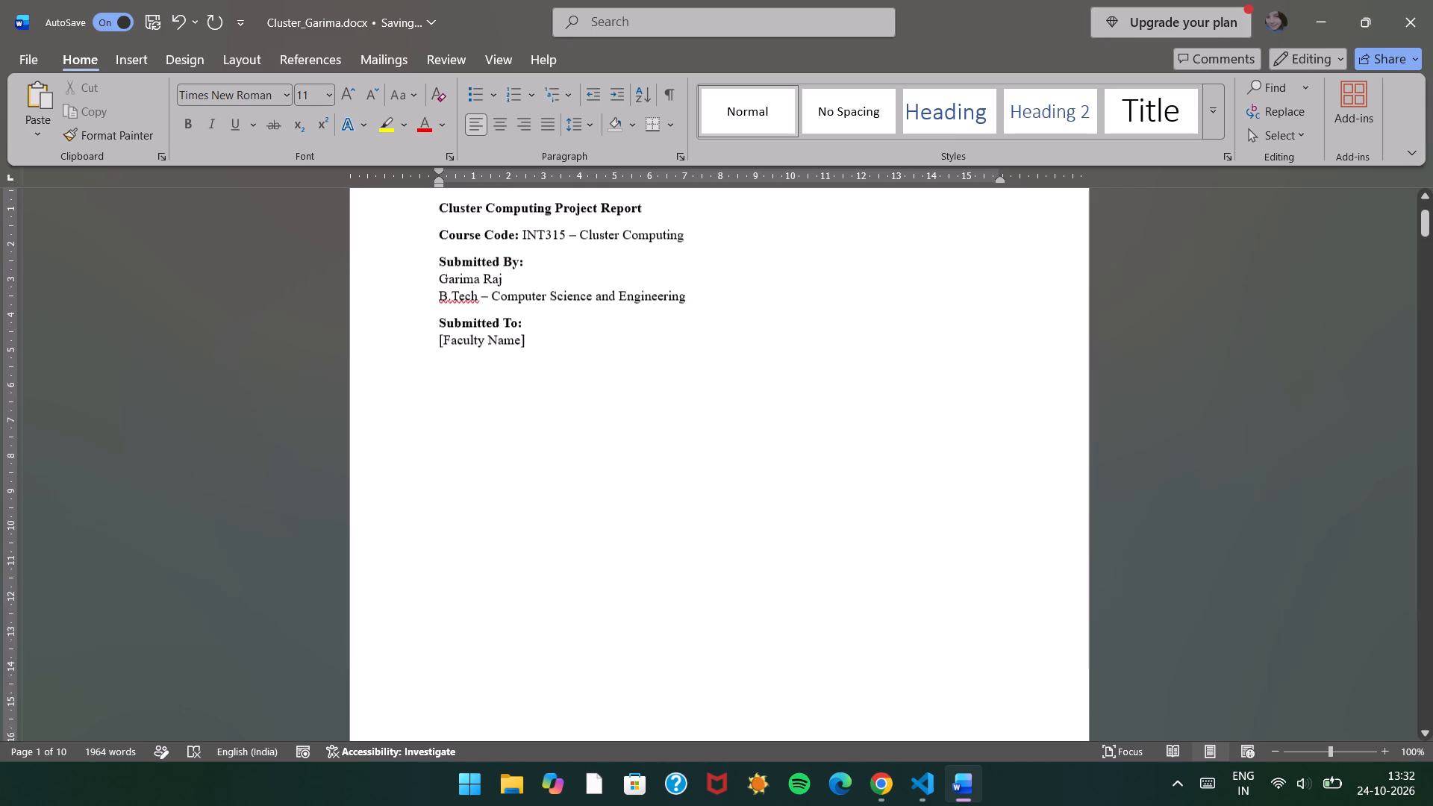
scroll(528, 510, up, 1)
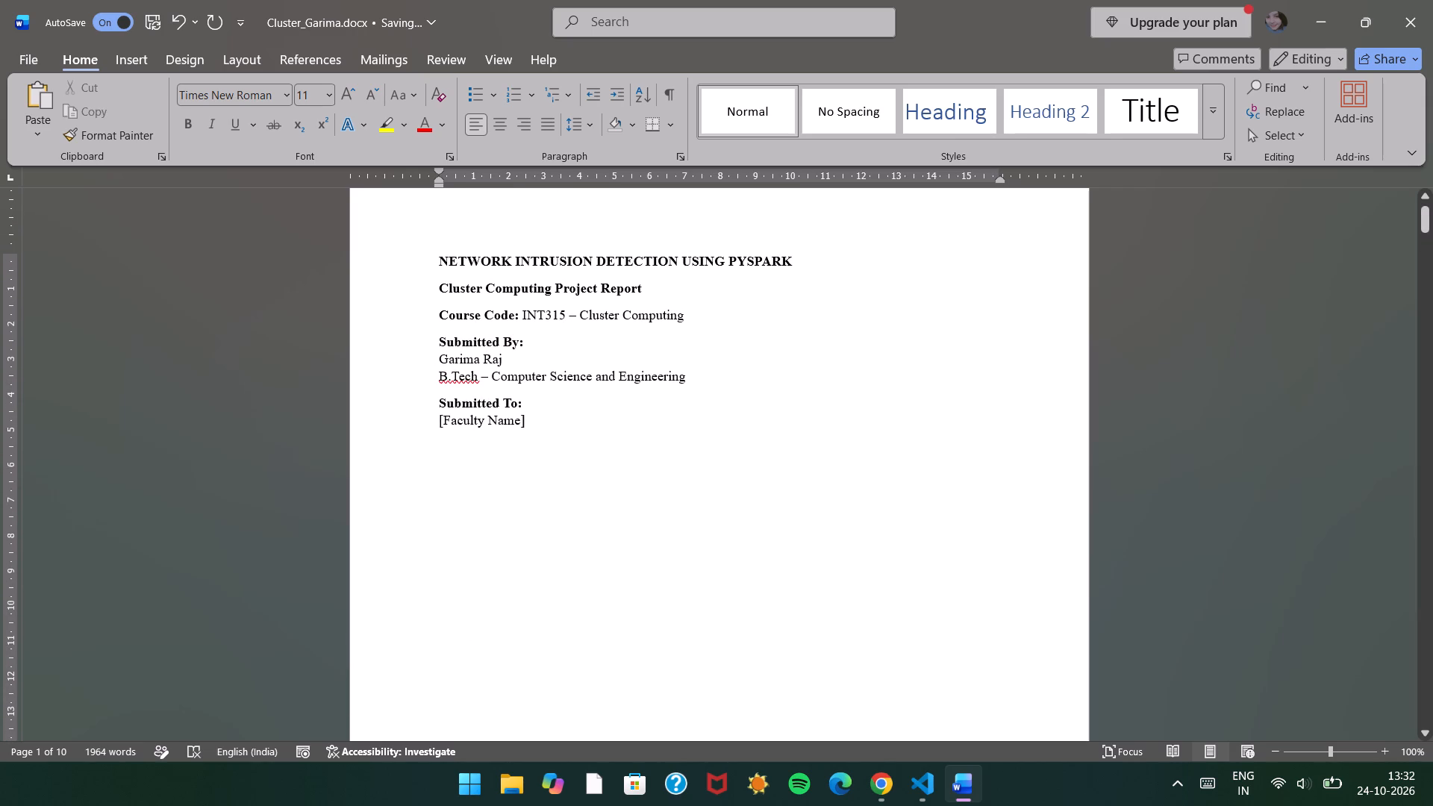
click(693, 318)
key(Return)
key(Return)
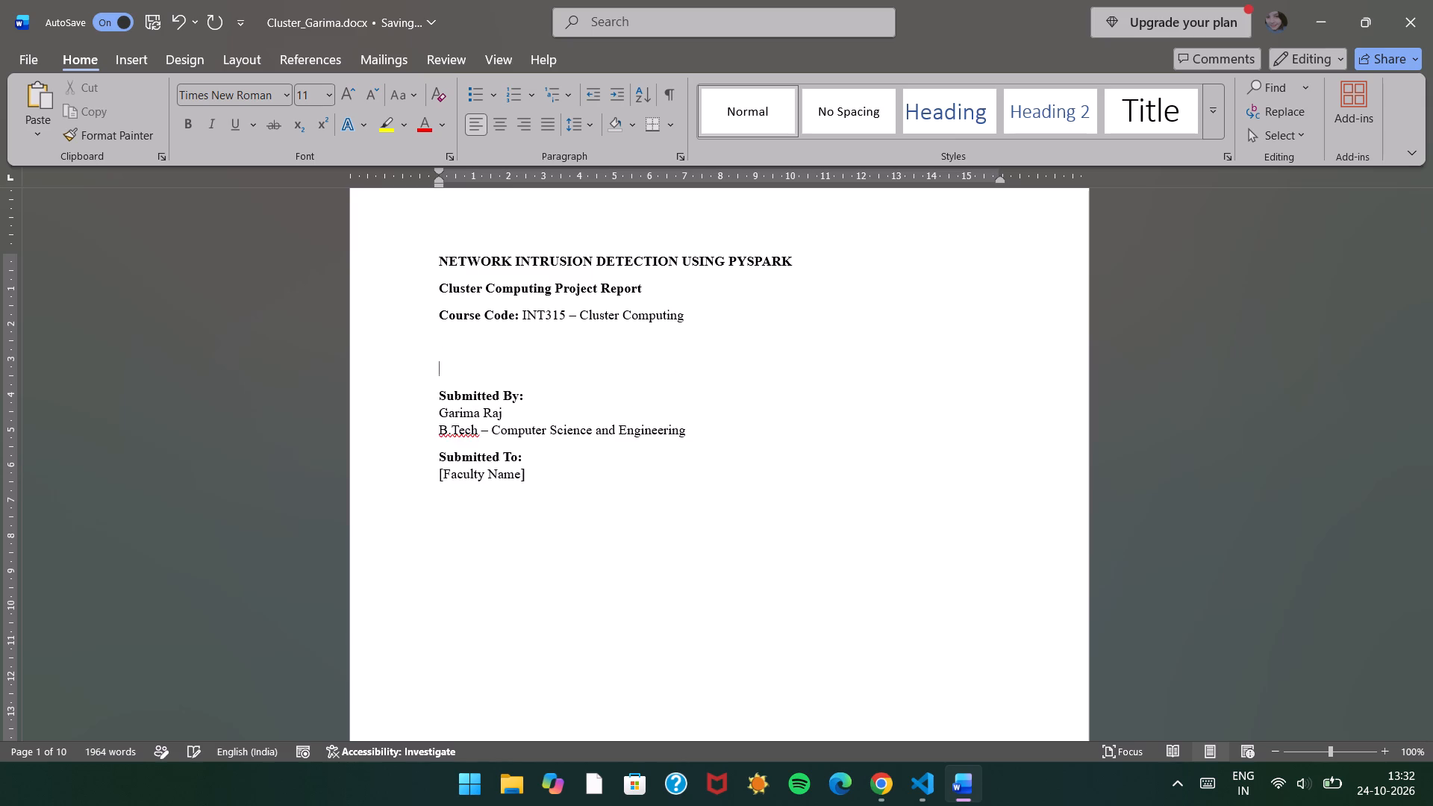
key(Return)
key(Return)
key(Return)
key(Return)
key(Return)
key(Return)
key(Return)
key(Return)
key(Return)
key(Return)
key(Return)
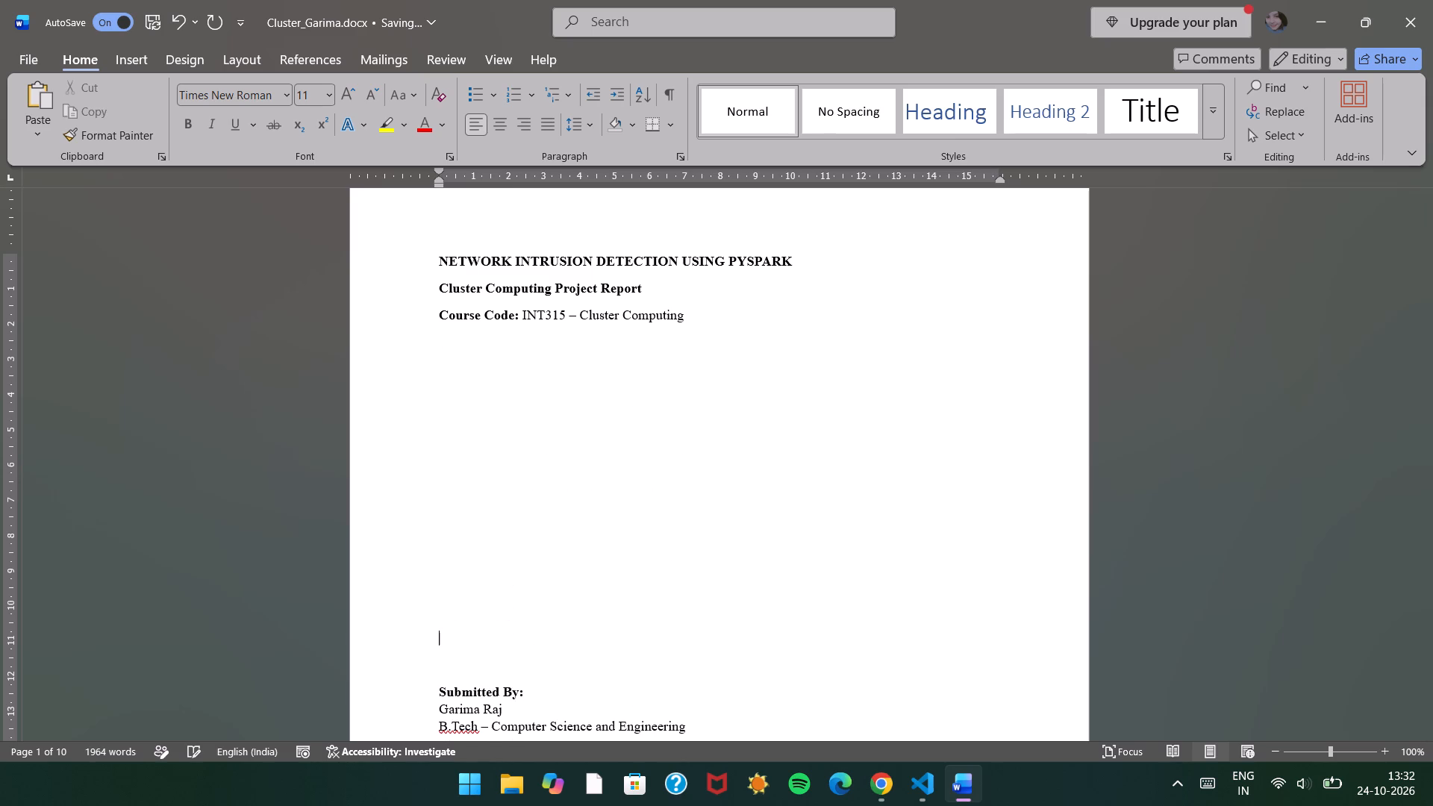
Remove the surplus blank lines above the department block, leaving two blank lines between it and the [Faculty Name] line on the cover page.
scroll(693, 318, down, 5)
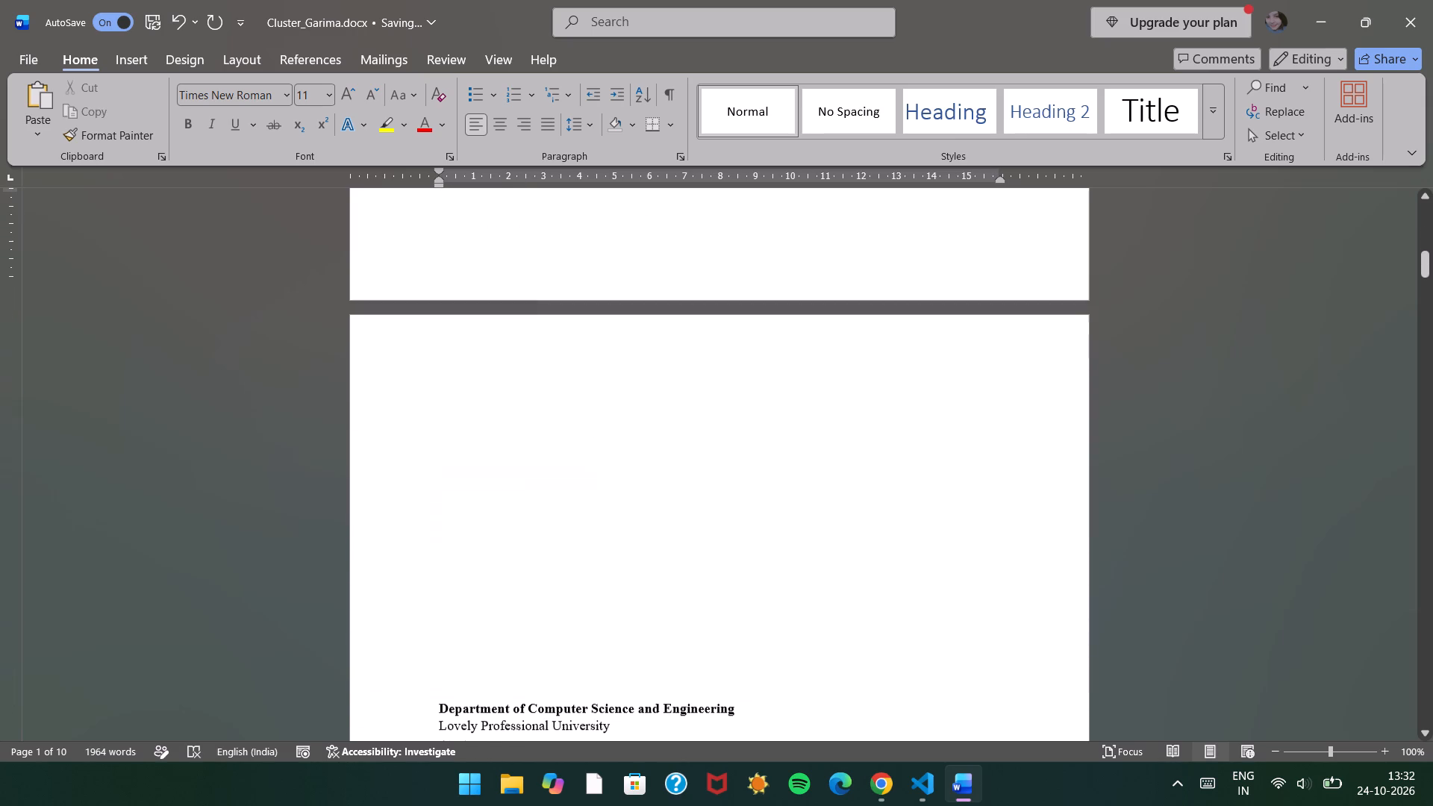
scroll(693, 318, down, 1)
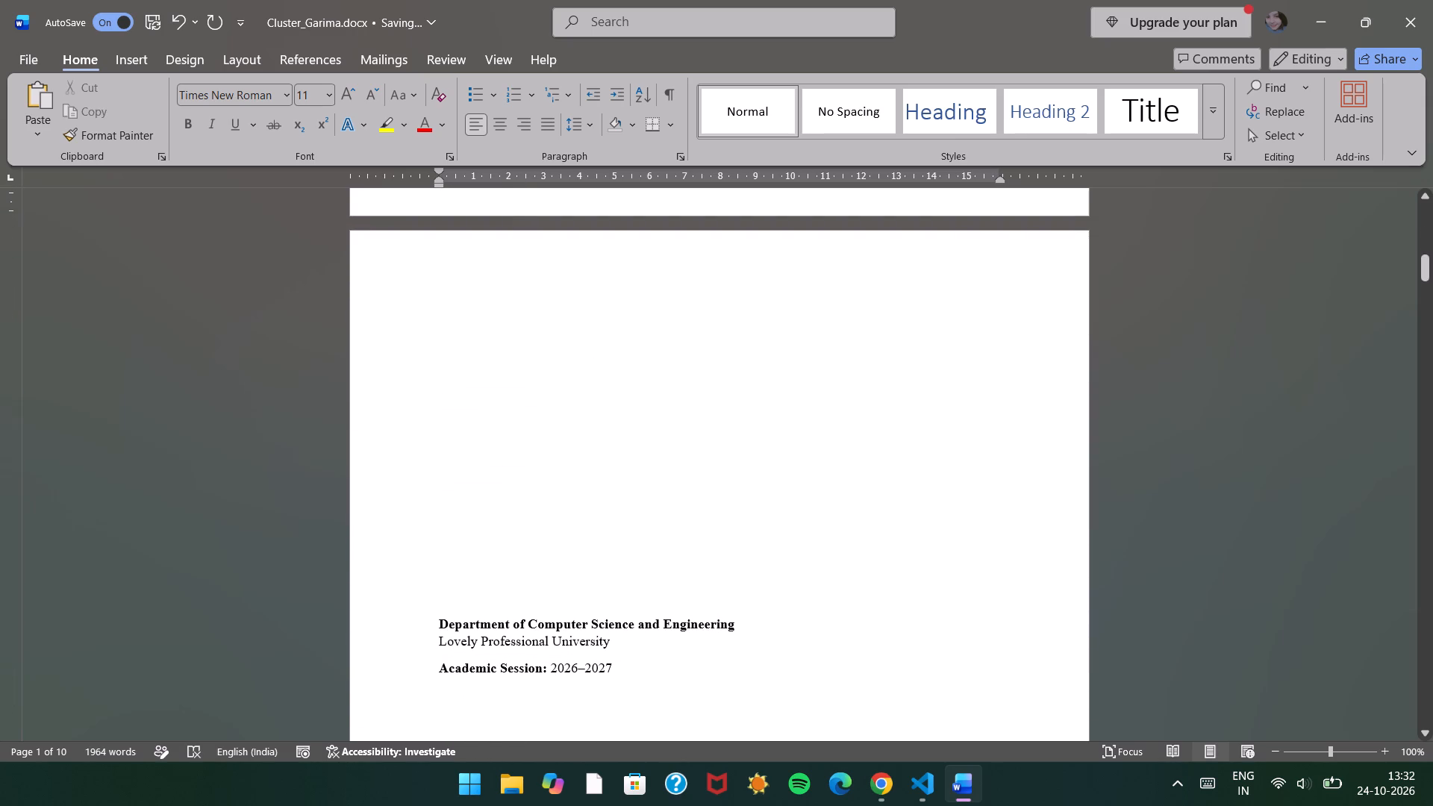
click(438, 626)
key(BackSpace)
key(BackSpace)
key(BackSpace)
key(BackSpace)
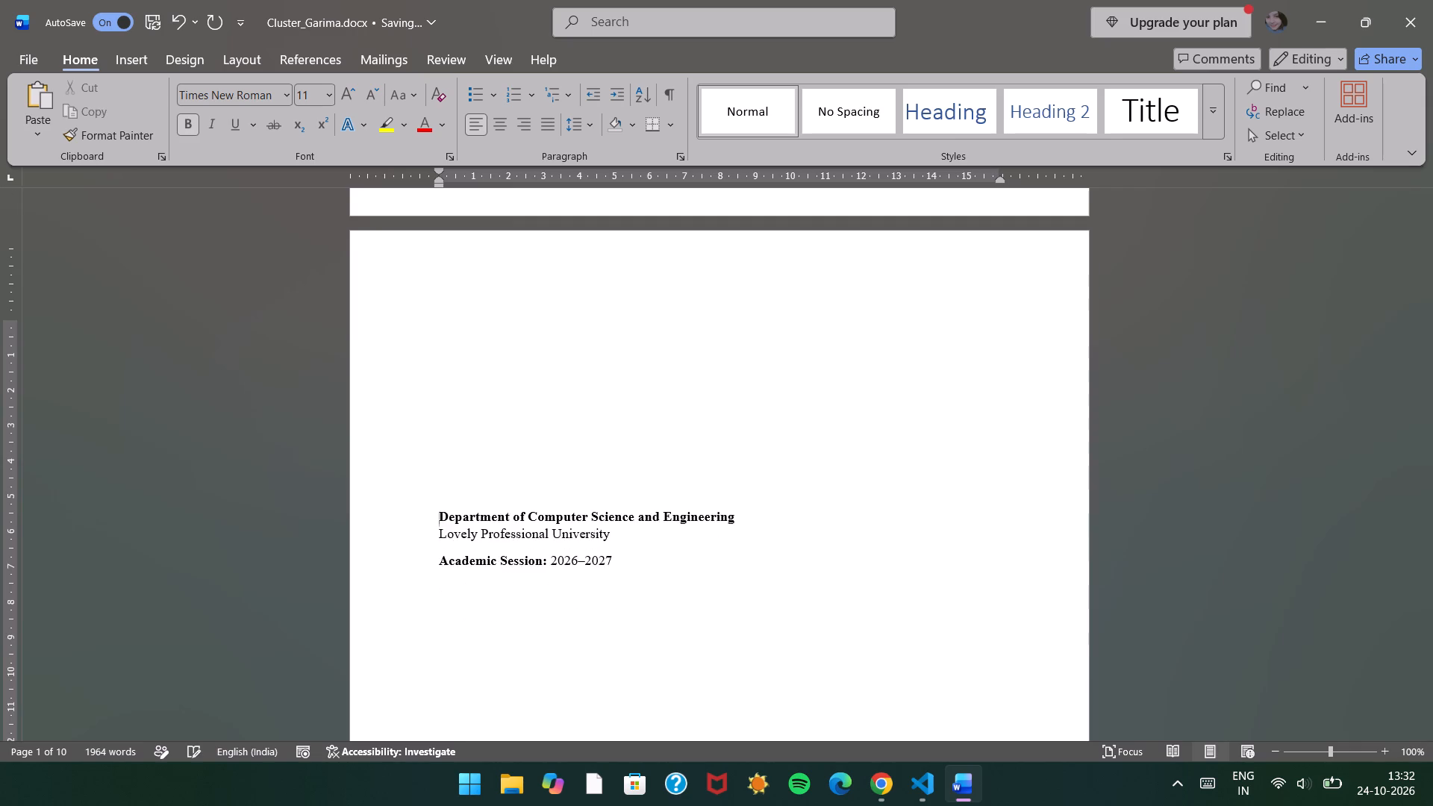
key(BackSpace)
key(BackSpace)
key(BackSpace)
key(BackSpace)
key(BackSpace)
key(BackSpace)
key(BackSpace)
key(BackSpace)
key(BackSpace)
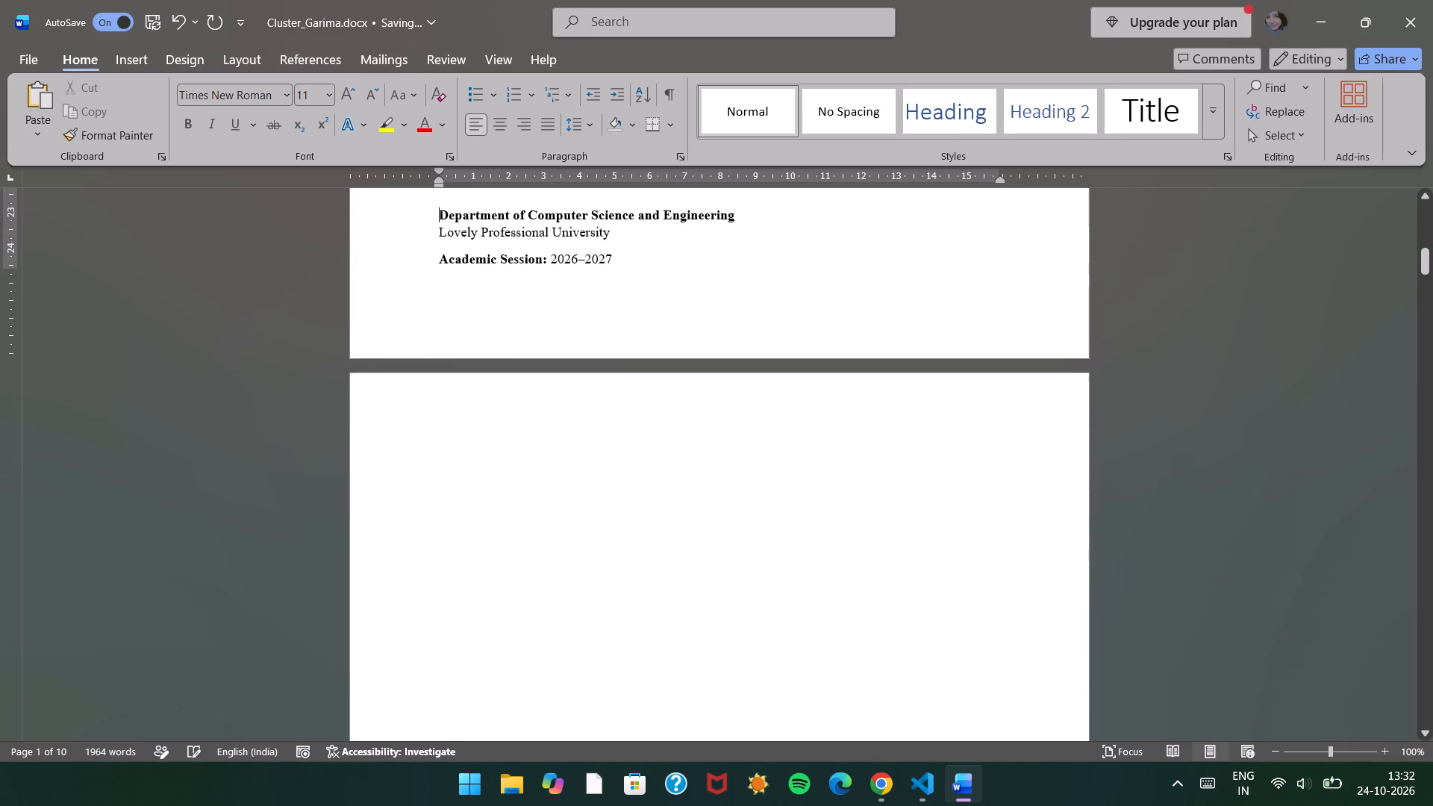
scroll(438, 626, up, 2)
key(BackSpace)
key(BackSpace)
key(BackSpace)
key(BackSpace)
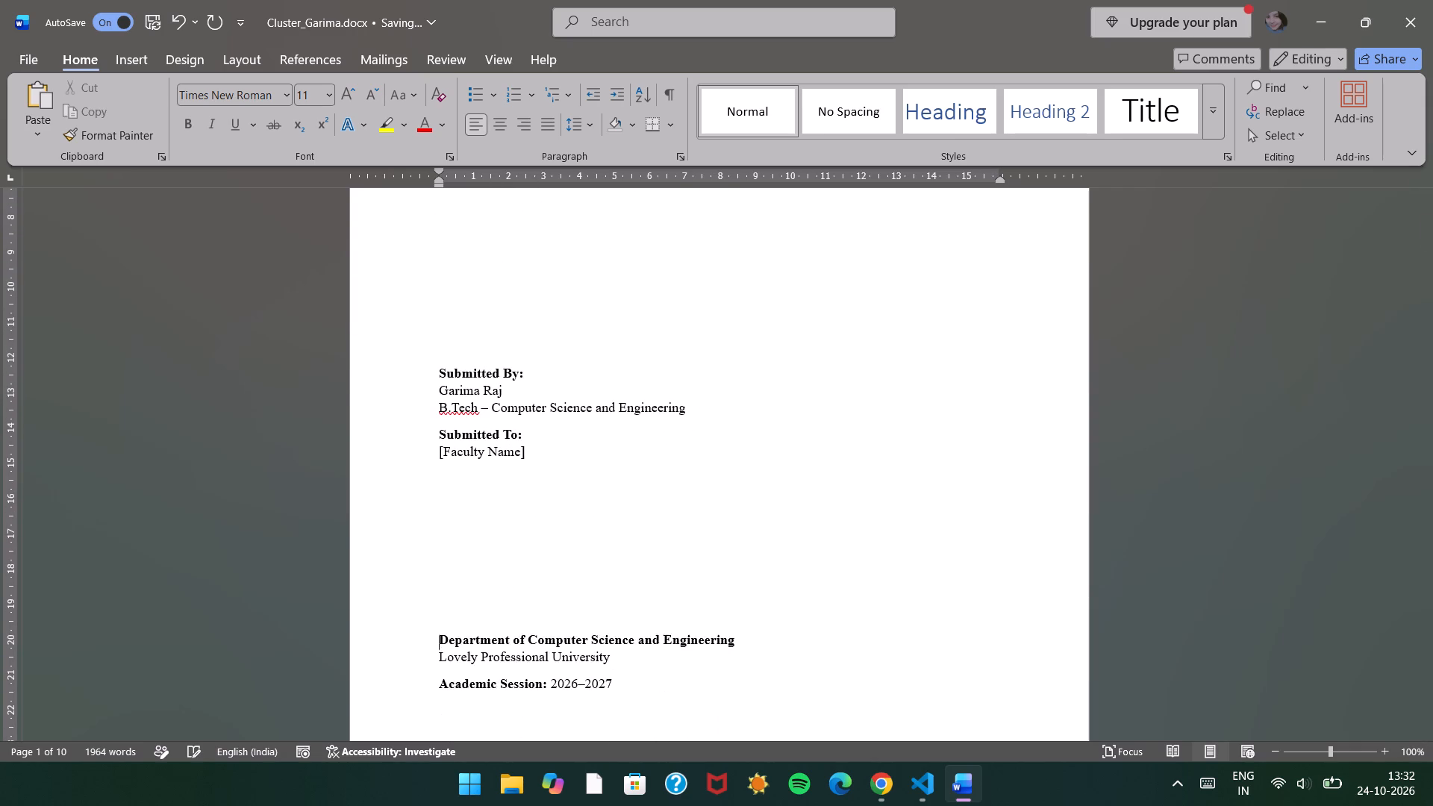
key(BackSpace)
key(BackSpace)
key(BackSpace)
key(BackSpace)
key(BackSpace)
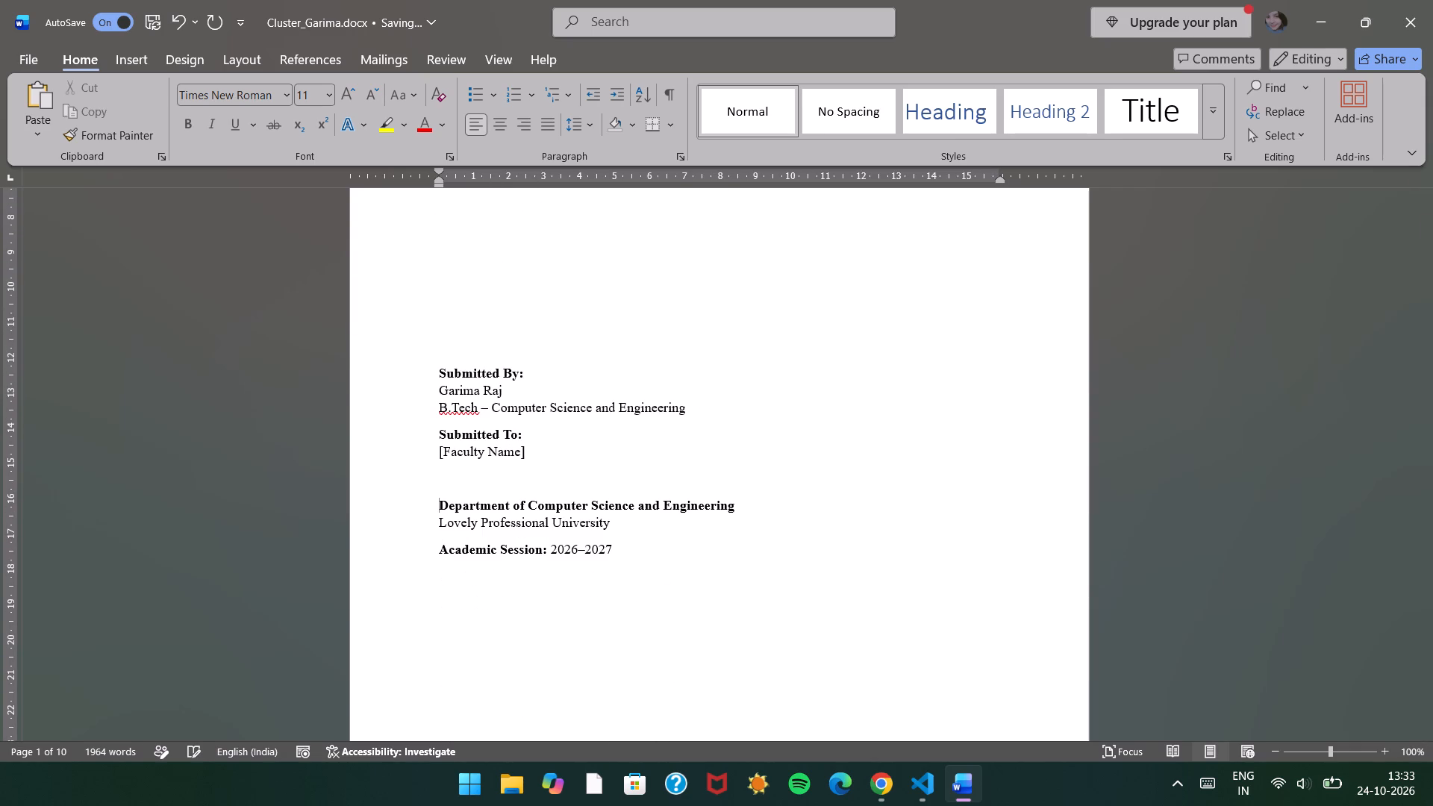
key(Return)
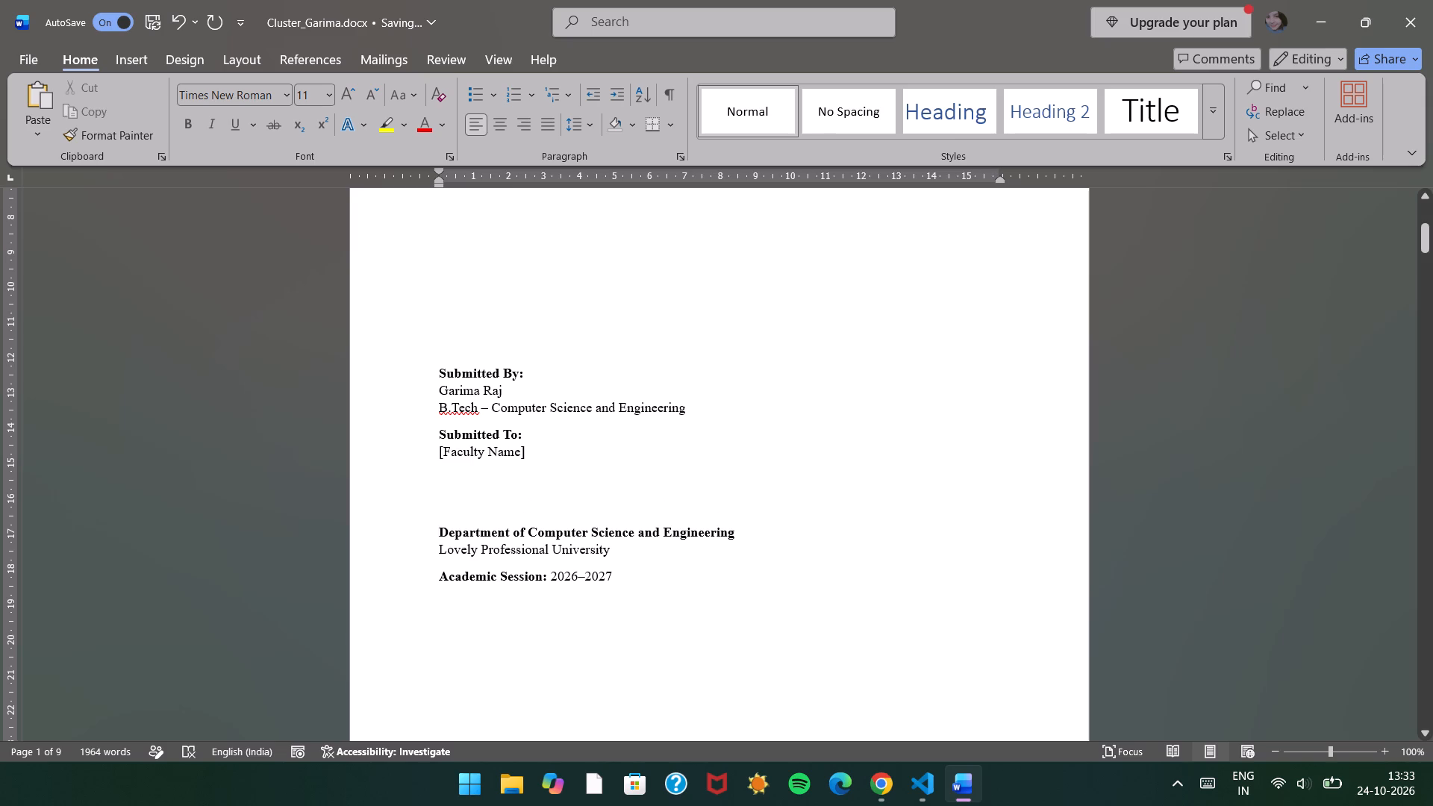
Set the font size of the cover page text from Submitted By through Academic Session to 12.
drag(436, 373, 645, 610)
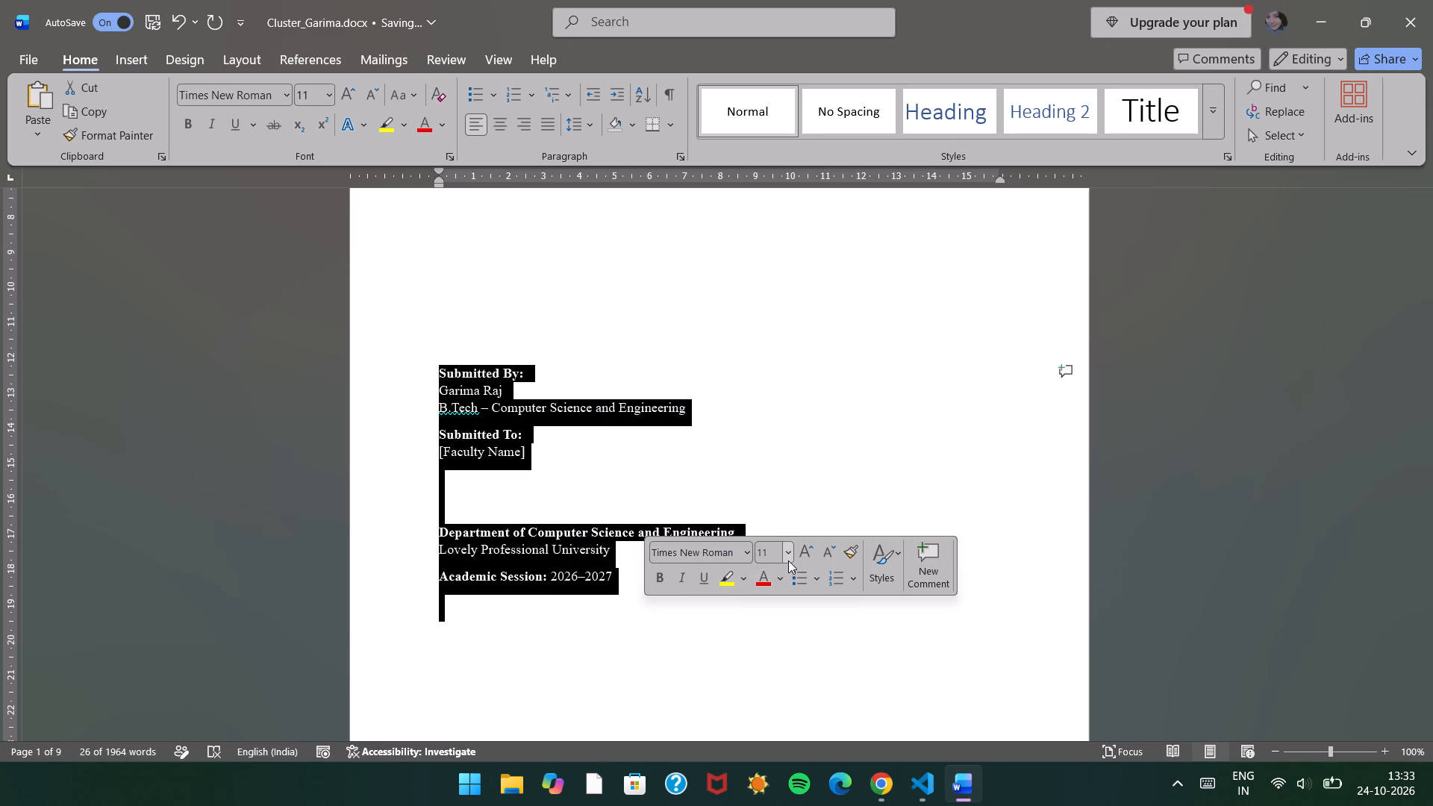
click(788, 560)
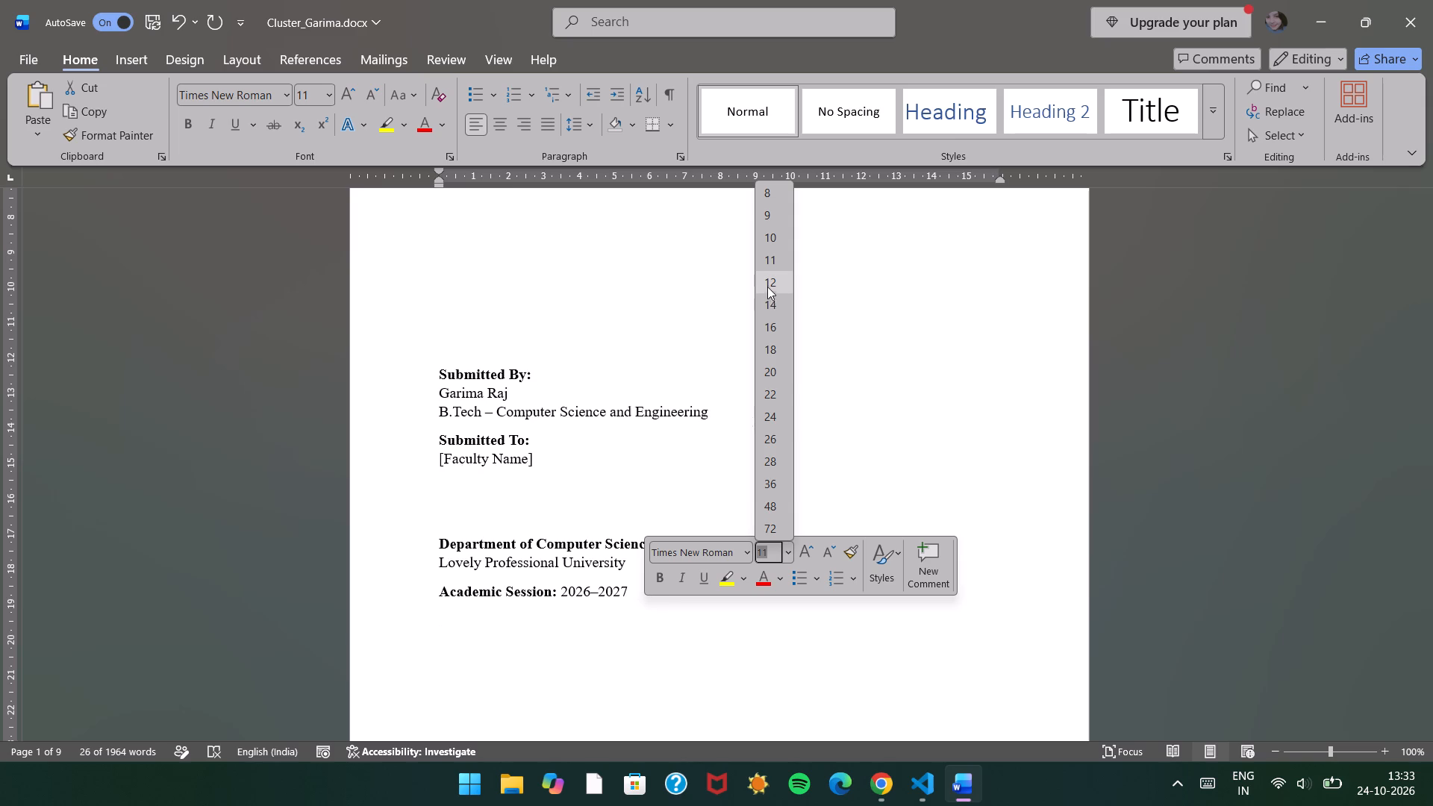
click(767, 284)
click(770, 413)
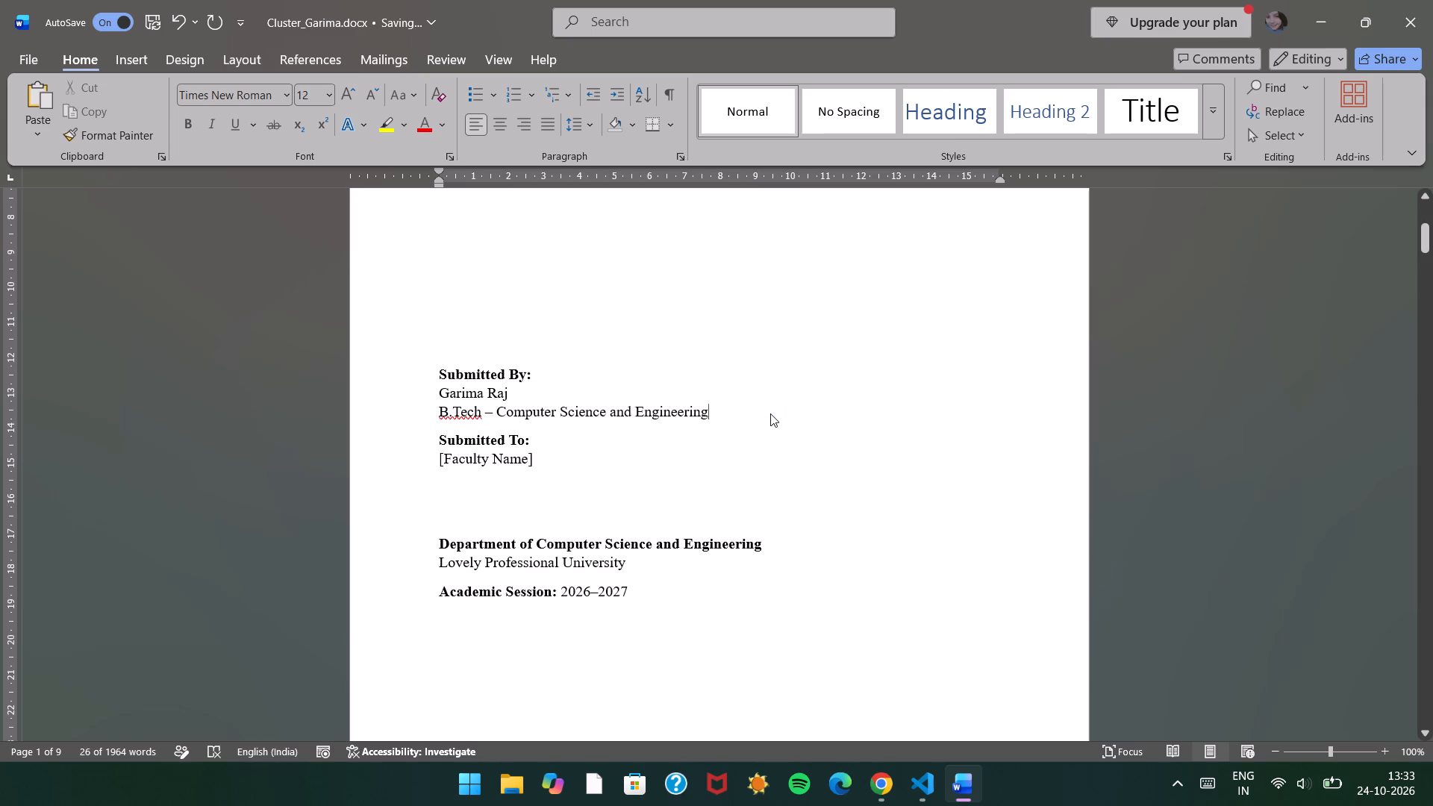
Set the font size of the "Submitted By:" label on the cover page to 14.
scroll(770, 413, up, 1)
scroll(770, 413, down, 1)
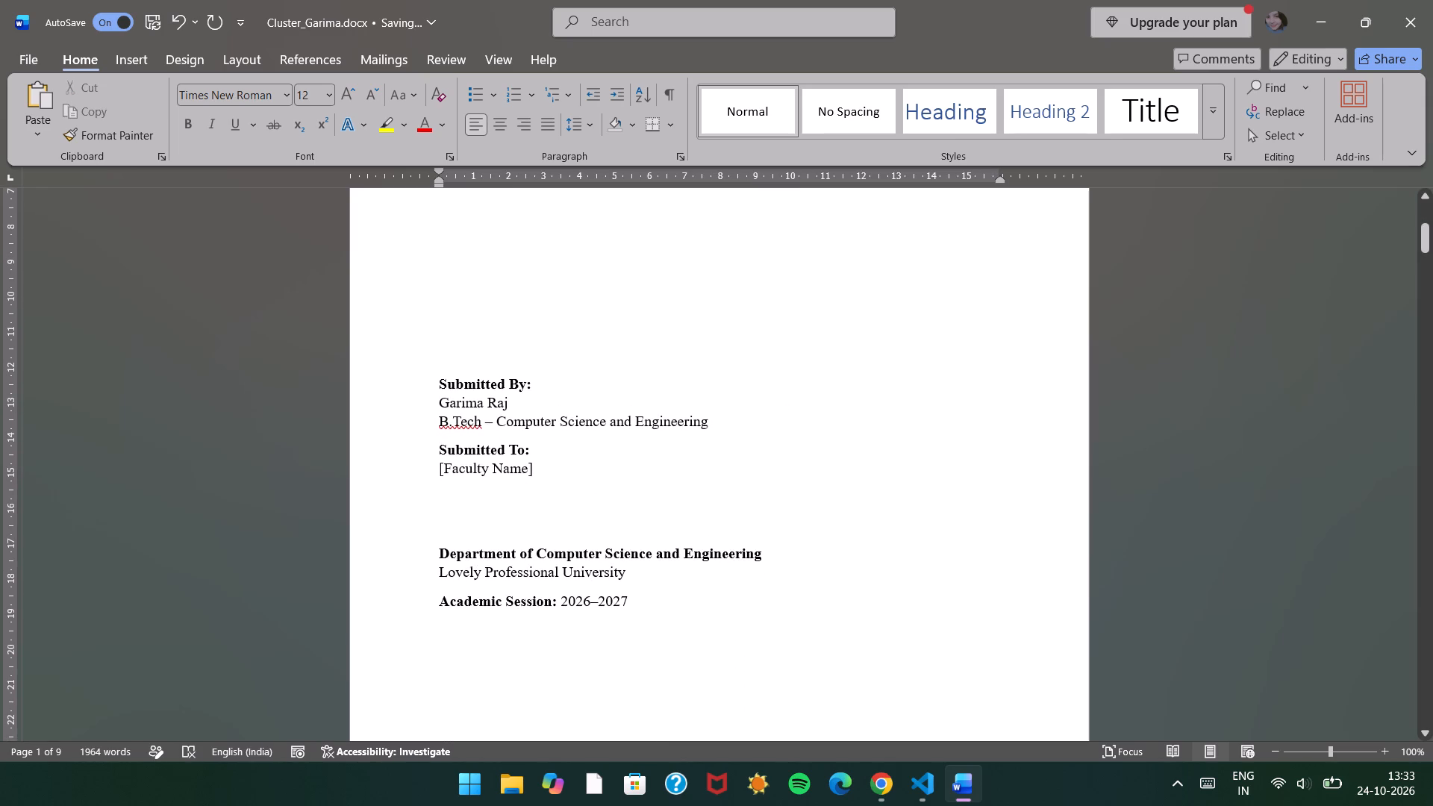
drag(546, 390, 424, 381)
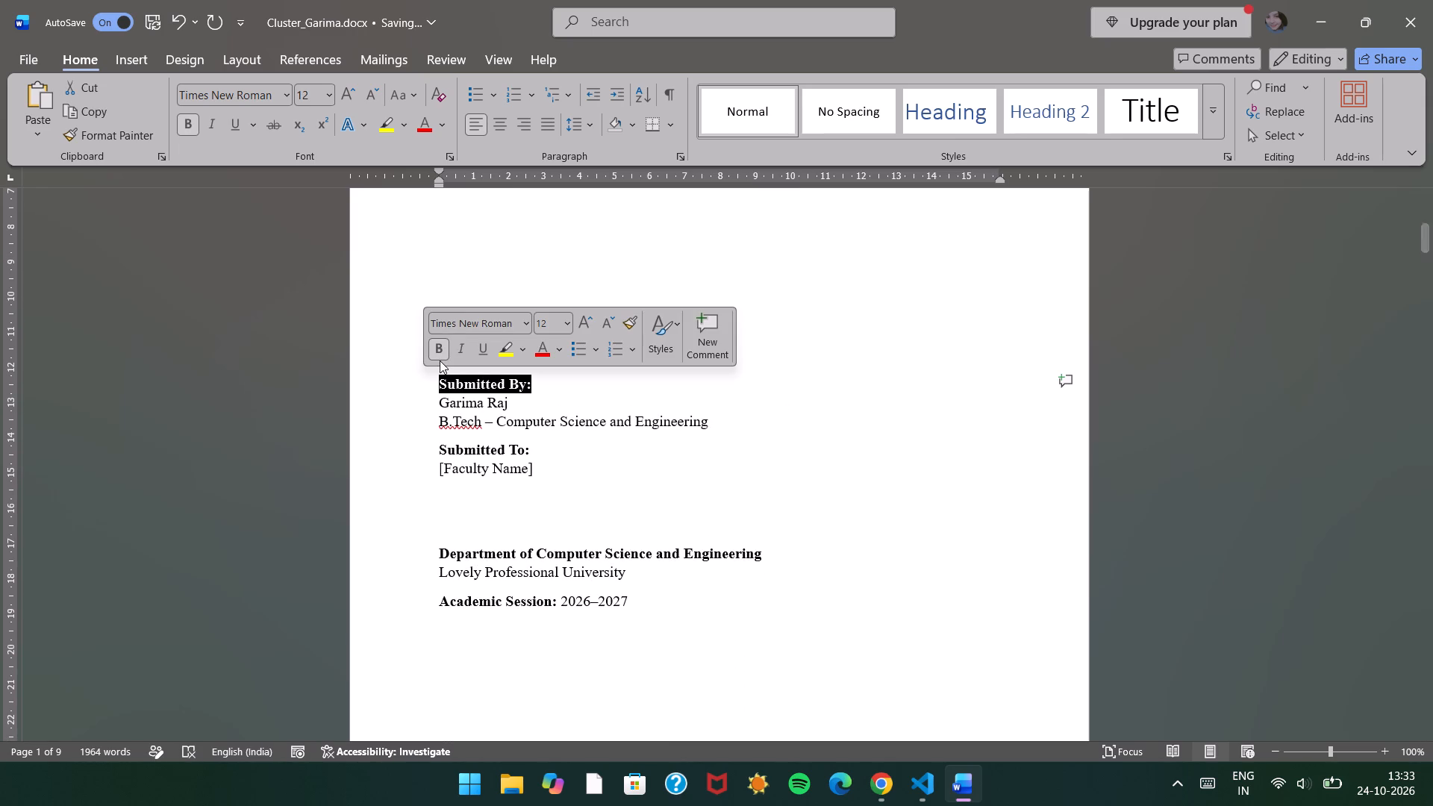
click(566, 322)
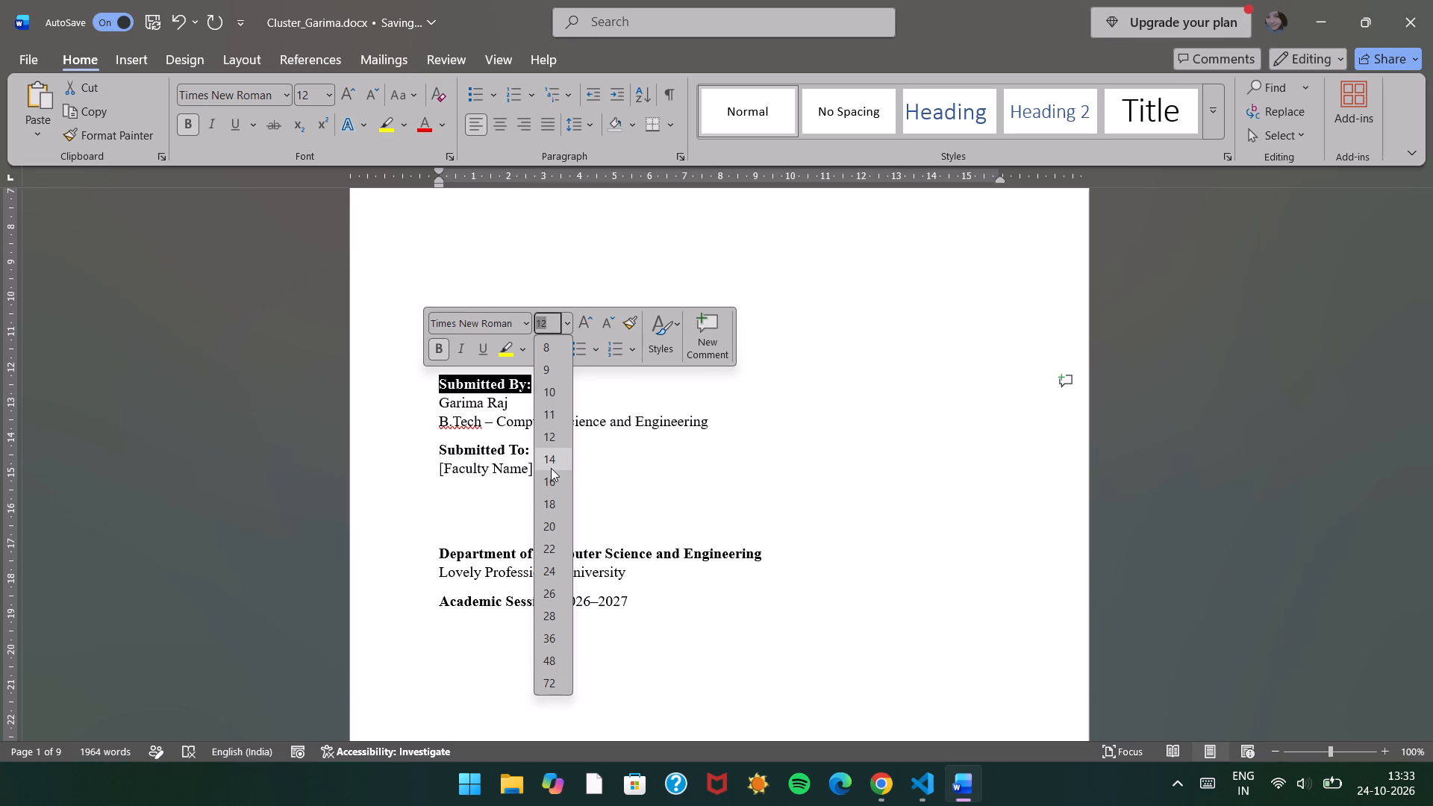
click(557, 461)
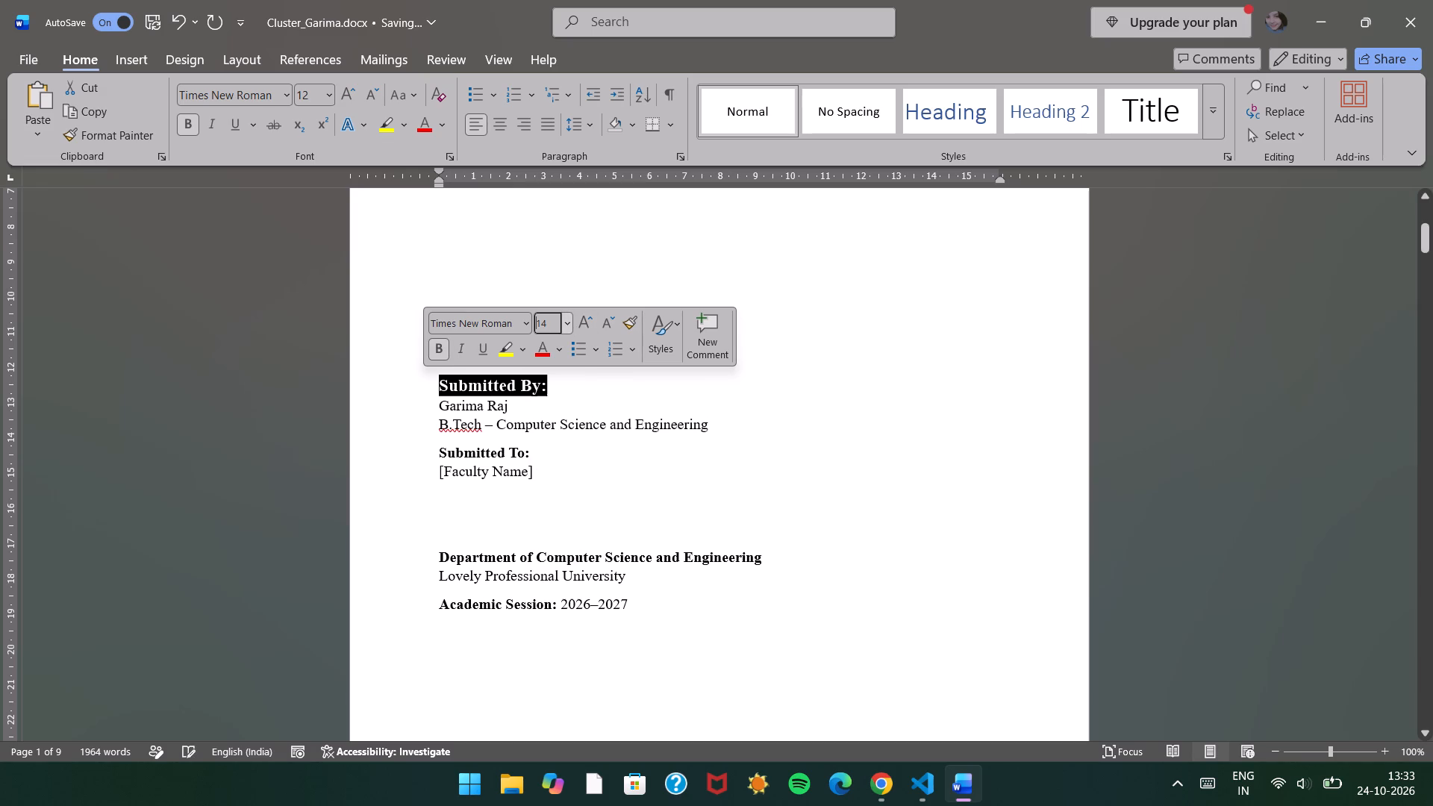
Select the "Submitted To:" label on the cover page and open its font size choices.
drag(531, 453, 442, 448)
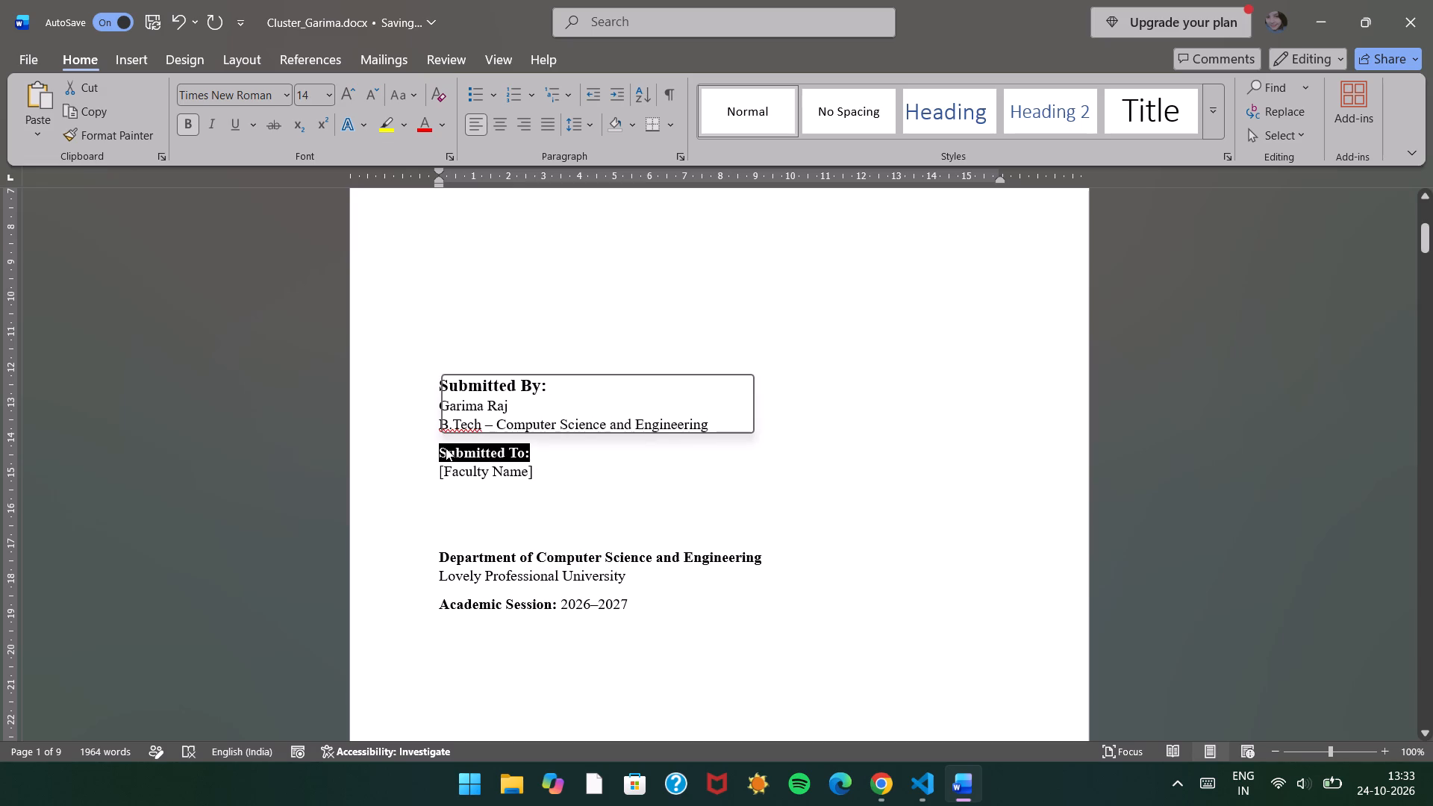
click(586, 396)
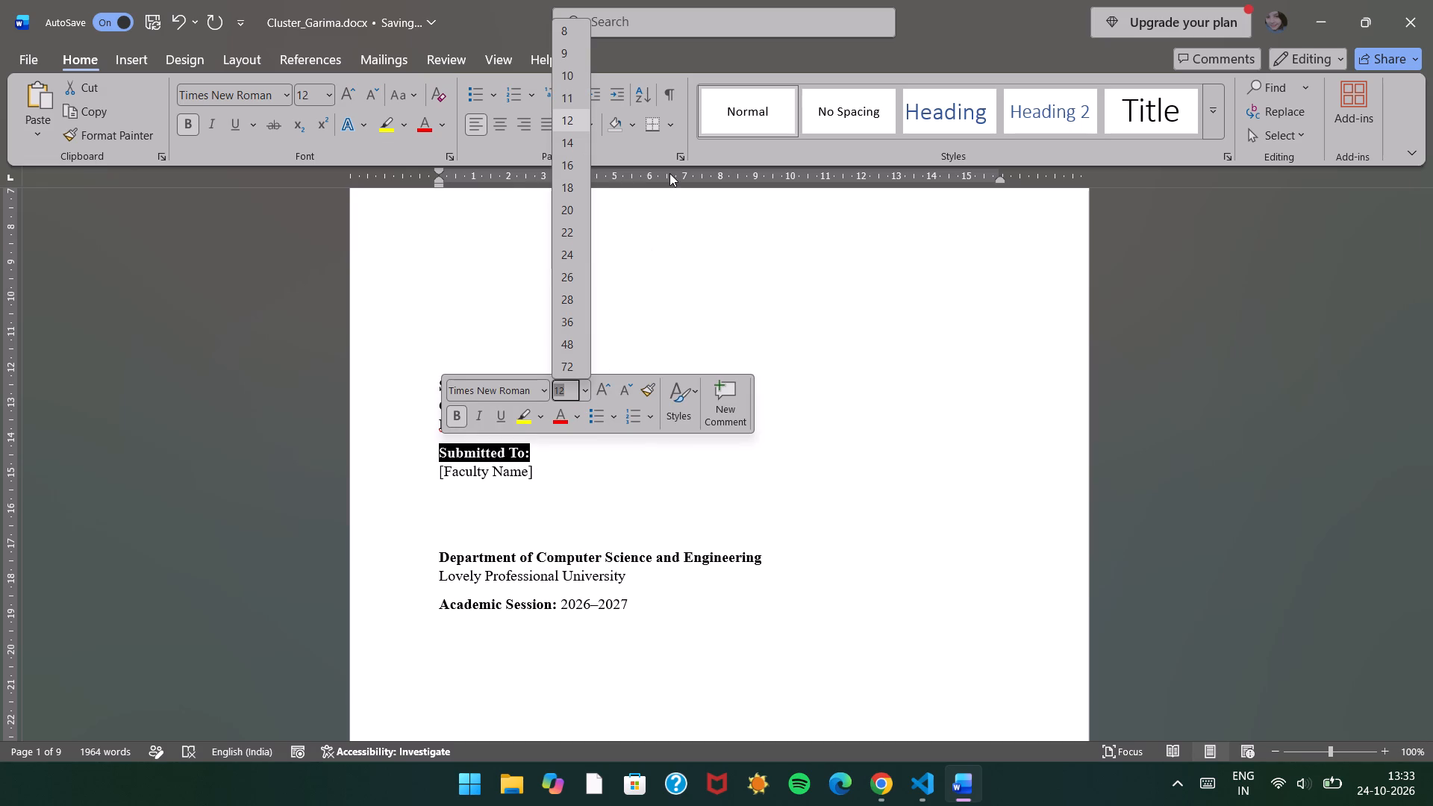
Set the font size of the "Submitted To:" heading on the cover page to 14.
click(583, 141)
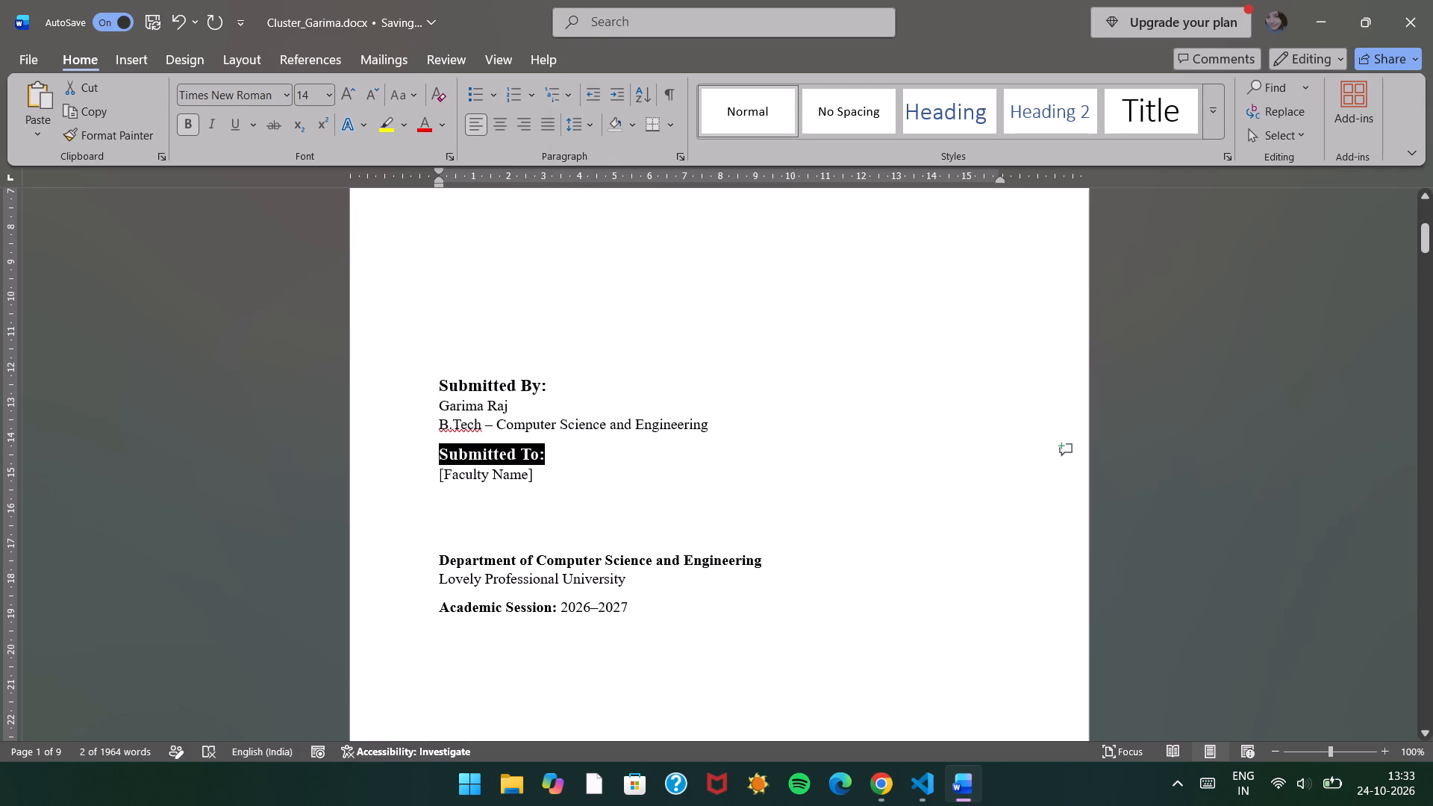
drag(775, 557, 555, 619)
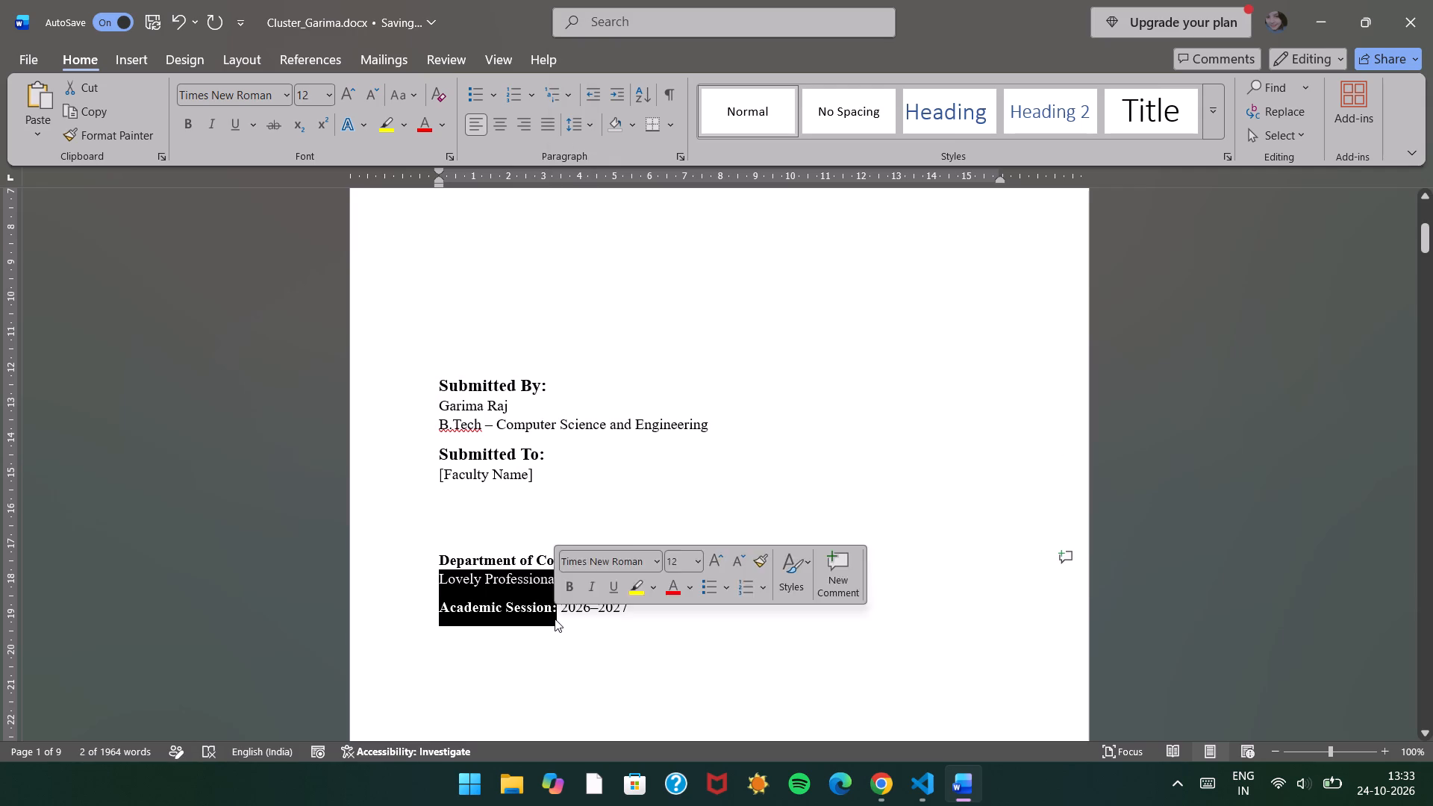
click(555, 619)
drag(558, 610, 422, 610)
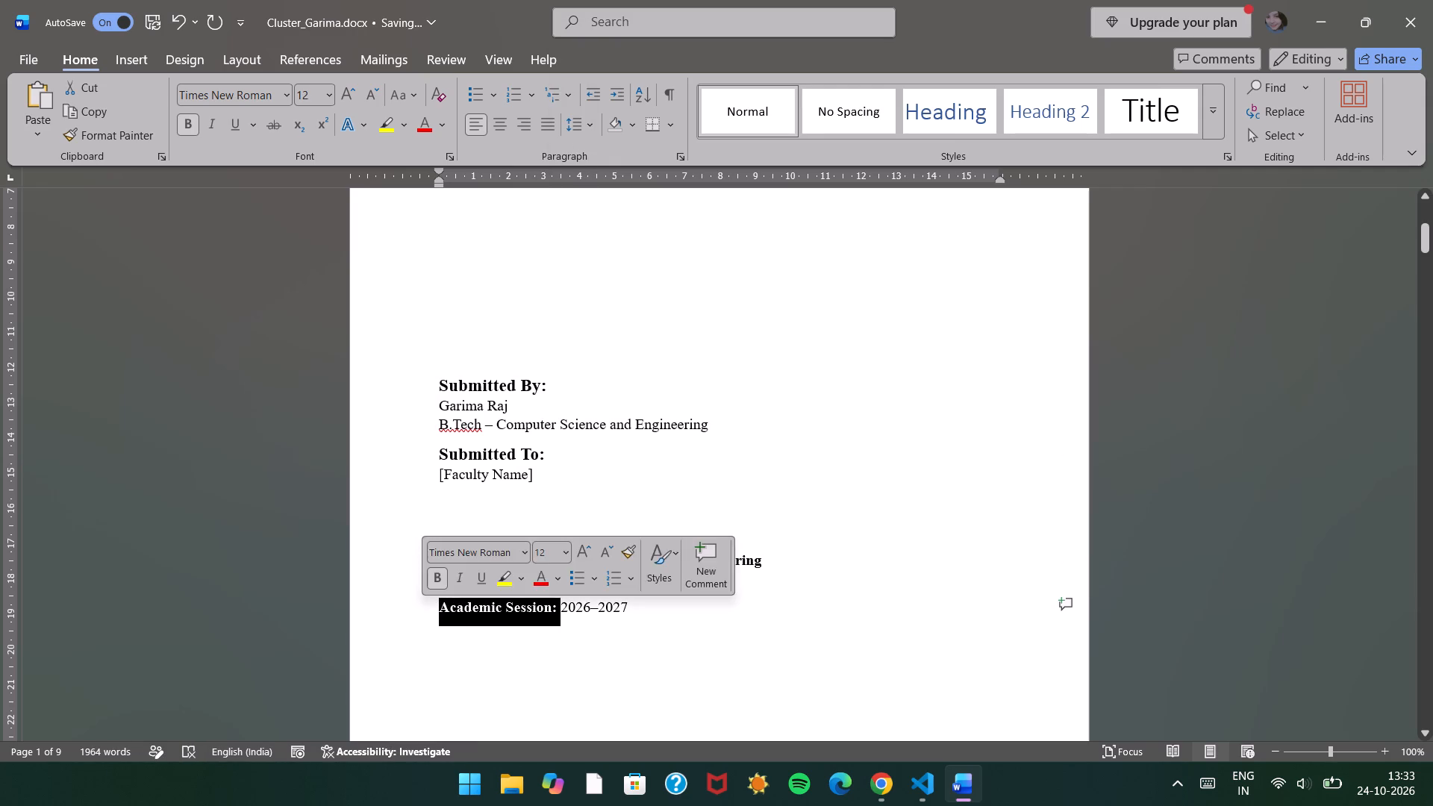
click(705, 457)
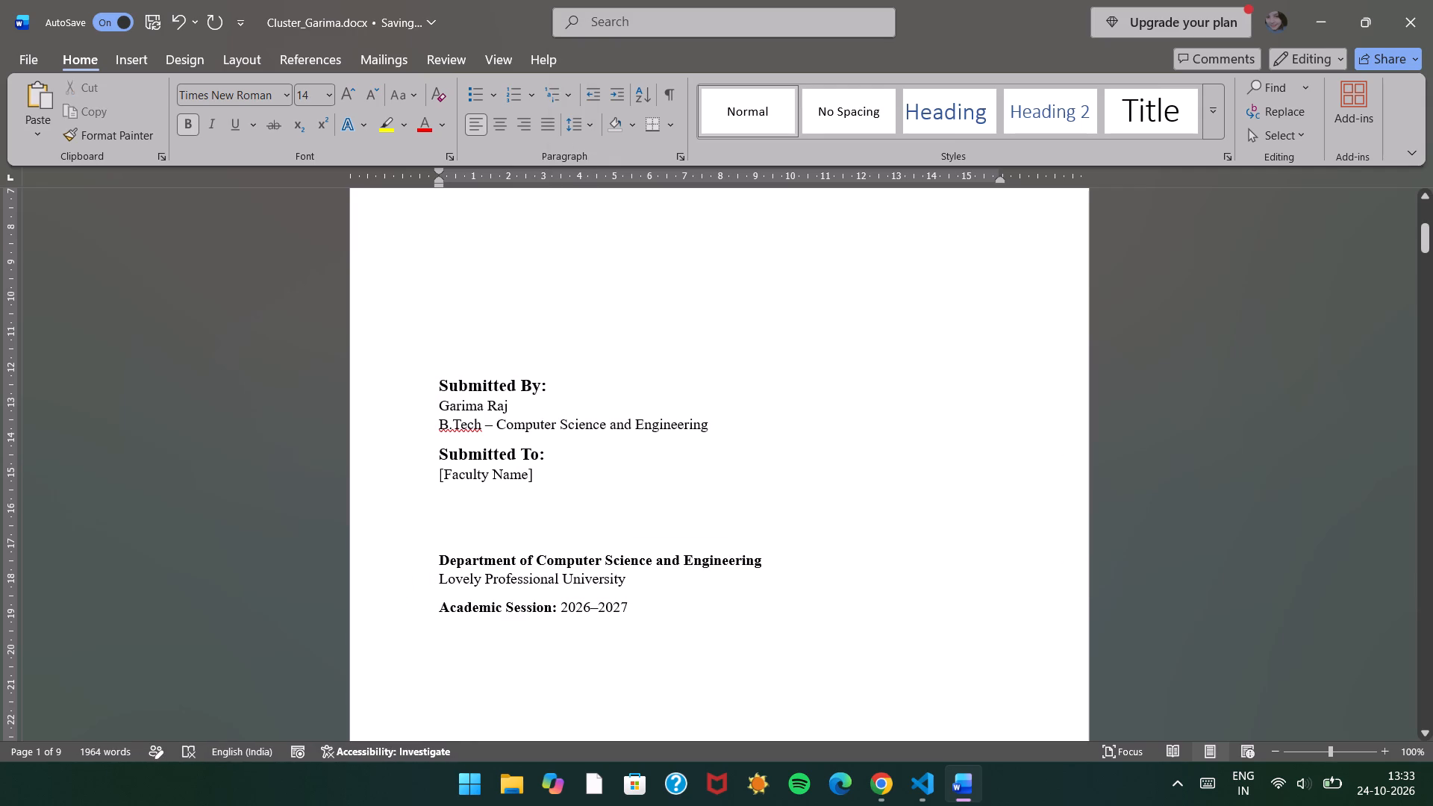
Centre the title, "Cluster Computing Project Report" and Course Code lines on the cover page and set their font size to 20.
scroll(705, 457, up, 3)
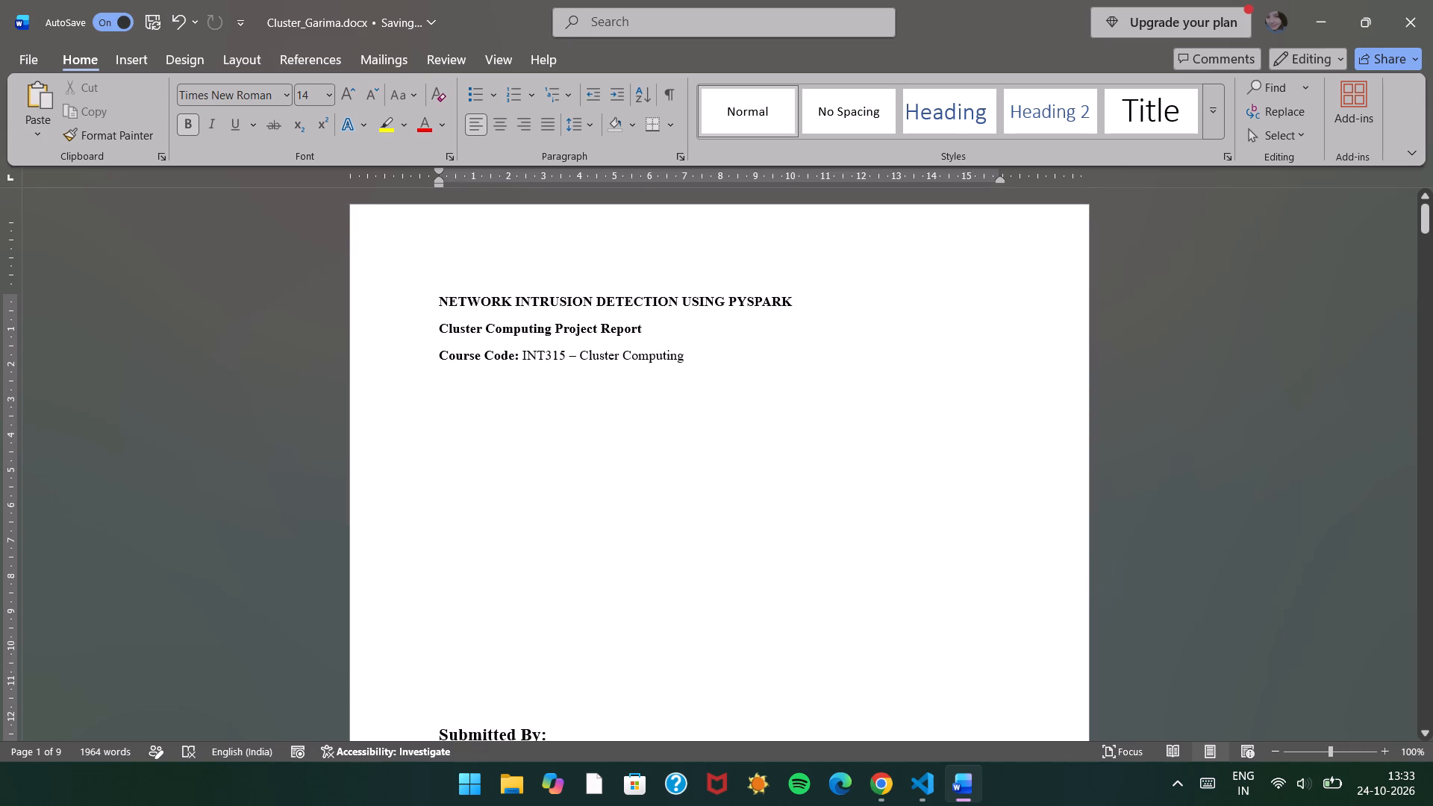
drag(434, 296, 751, 362)
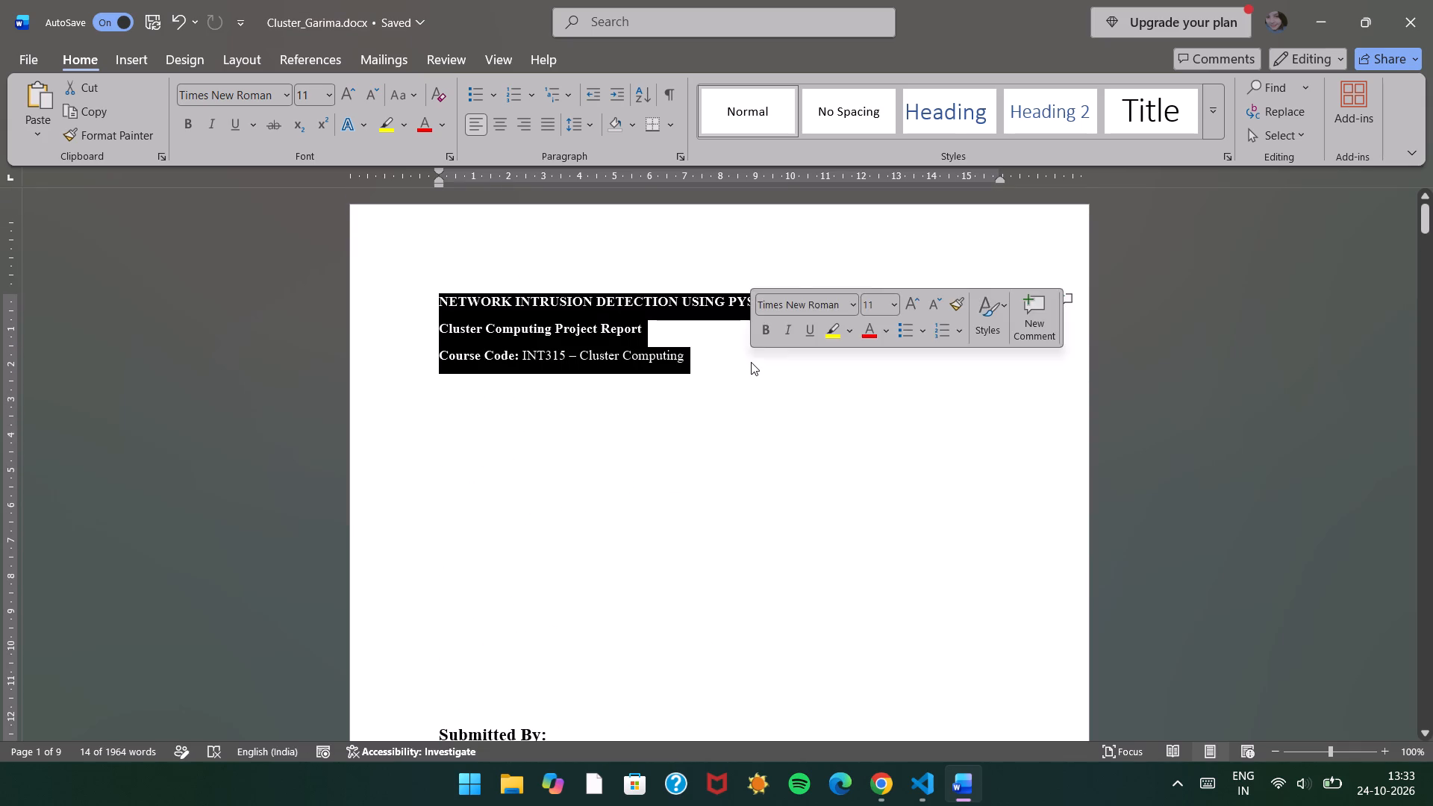
click(496, 127)
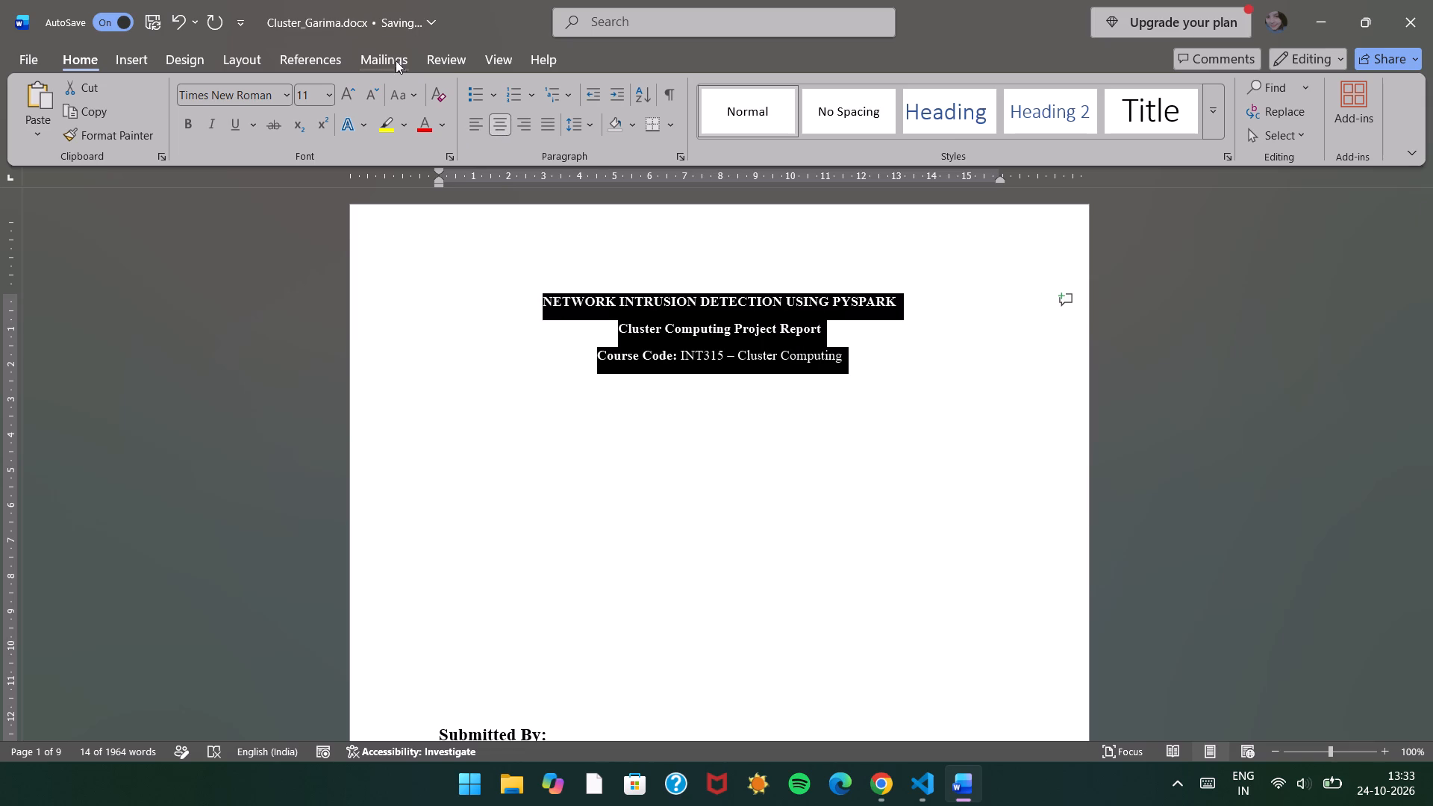
click(329, 96)
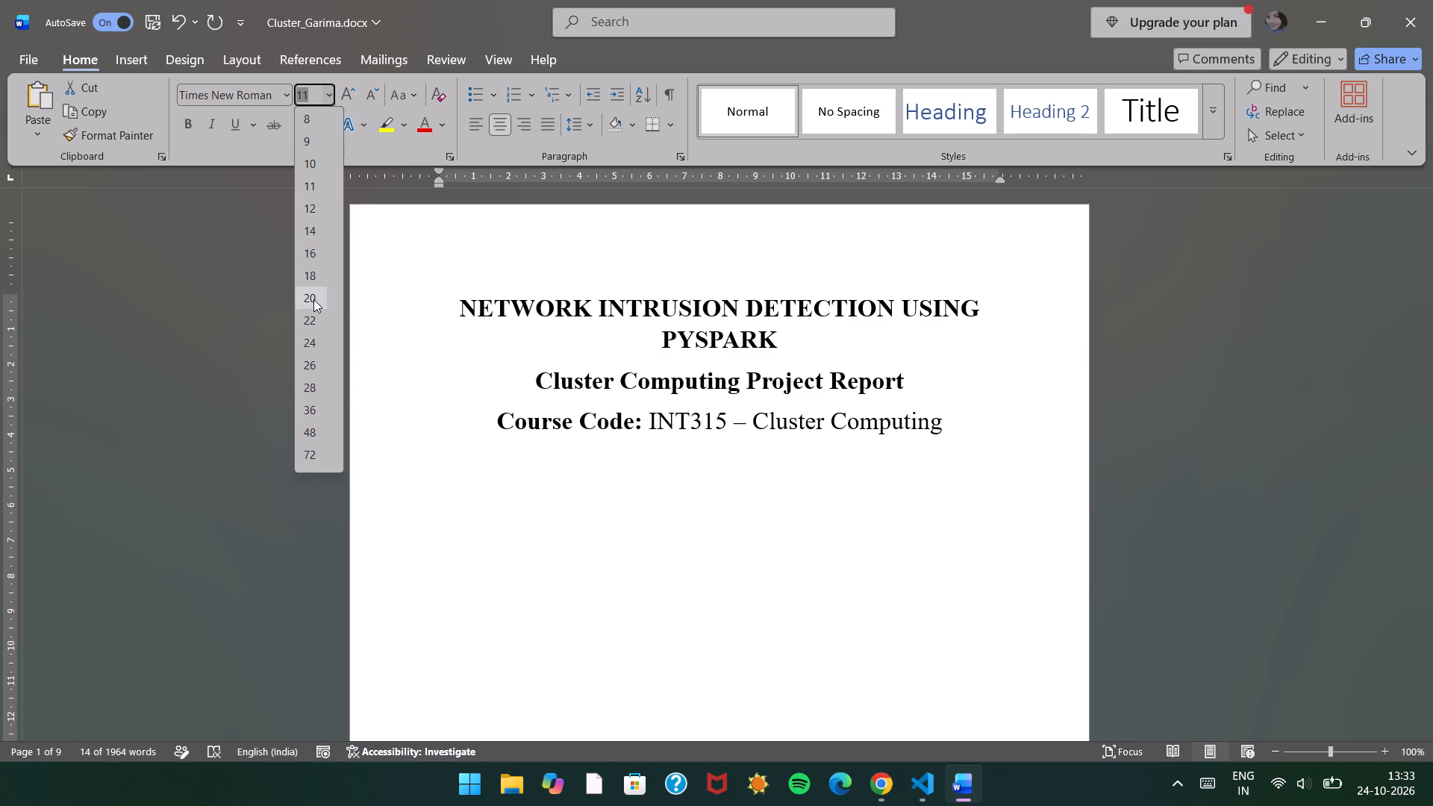
click(313, 299)
scroll(672, 523, down, 1)
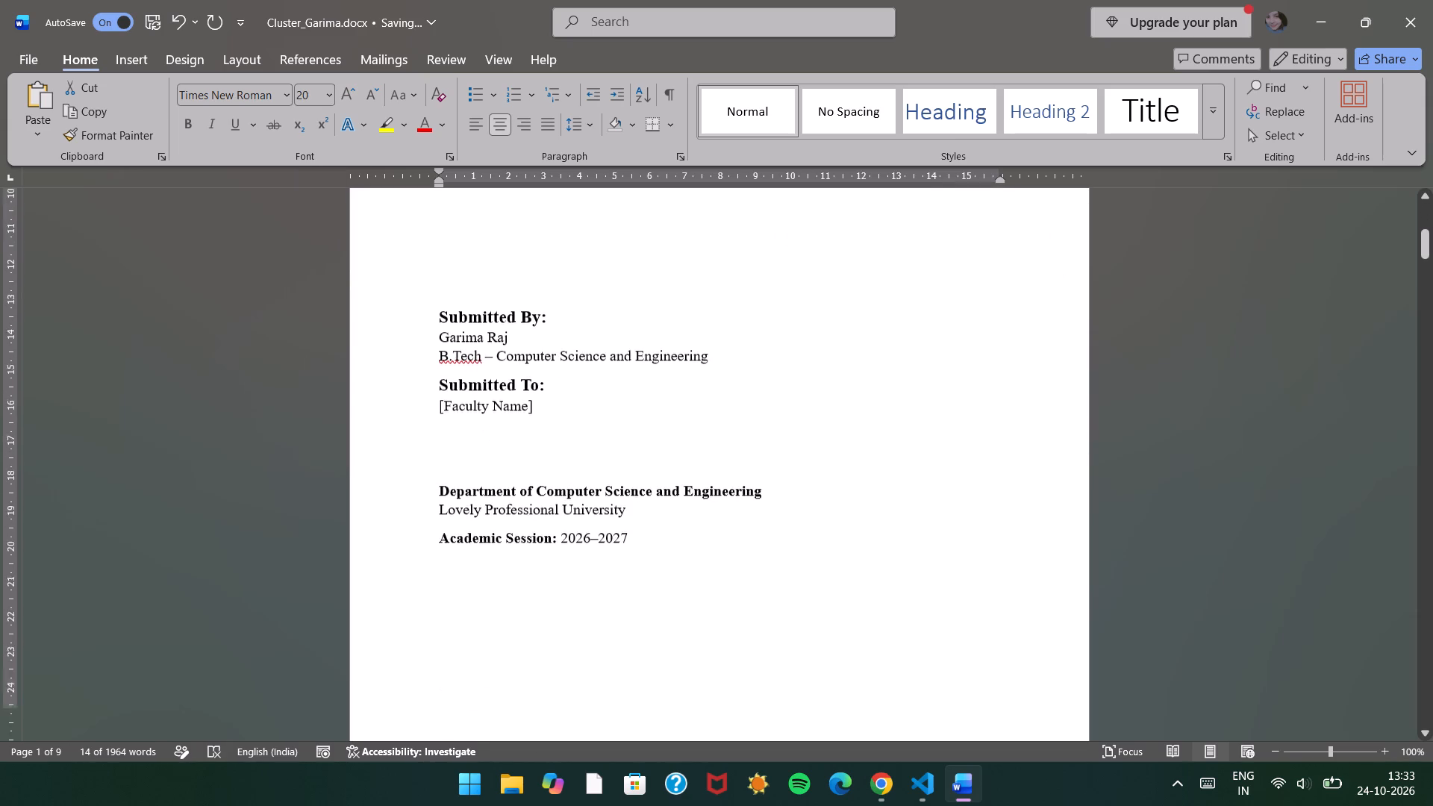
scroll(672, 523, down, 1)
scroll(672, 523, up, 1)
click(743, 540)
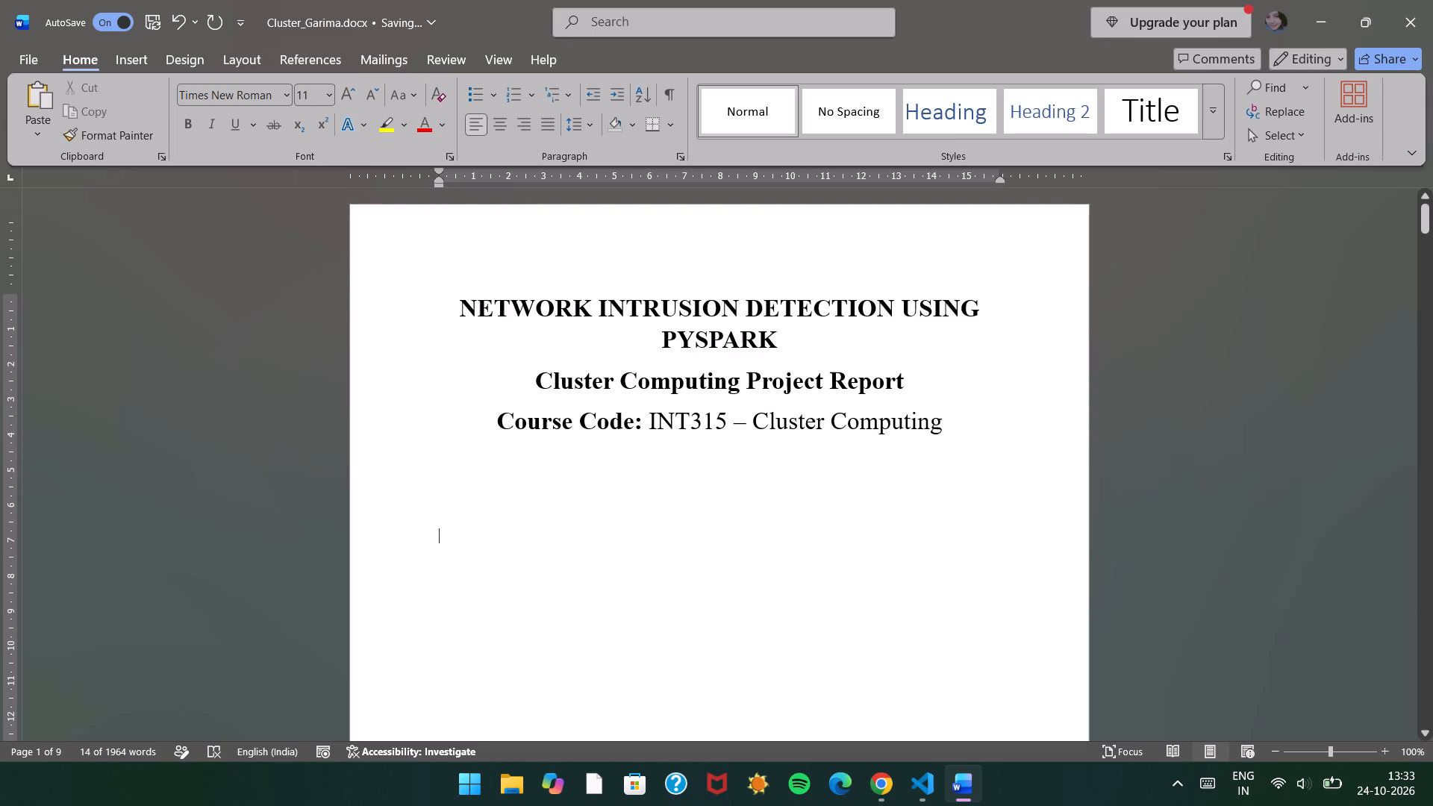
Set the font size of the "Cluster Computing Project Report" line on the cover page to 14.
drag(910, 384, 677, 381)
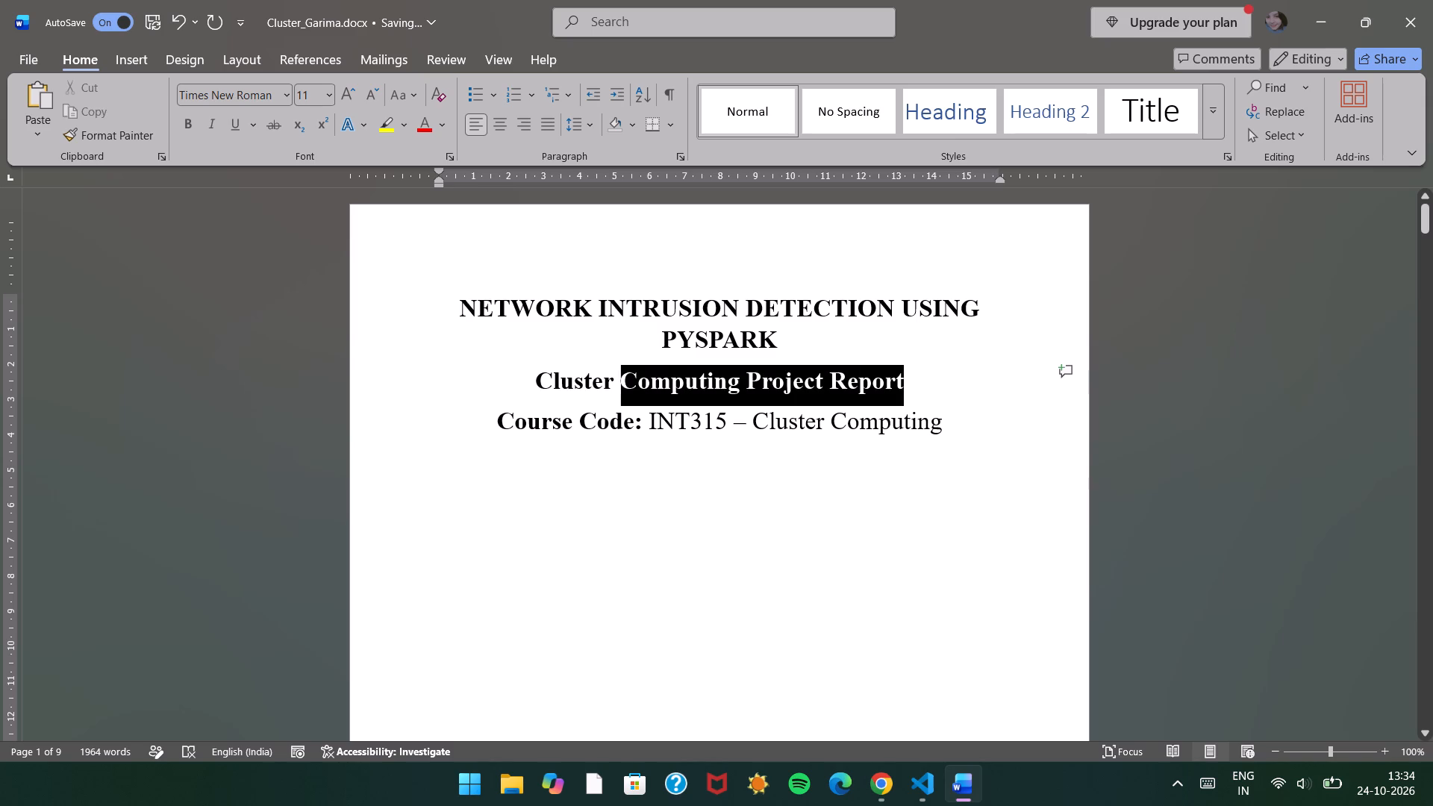
drag(677, 381, 571, 381)
click(332, 90)
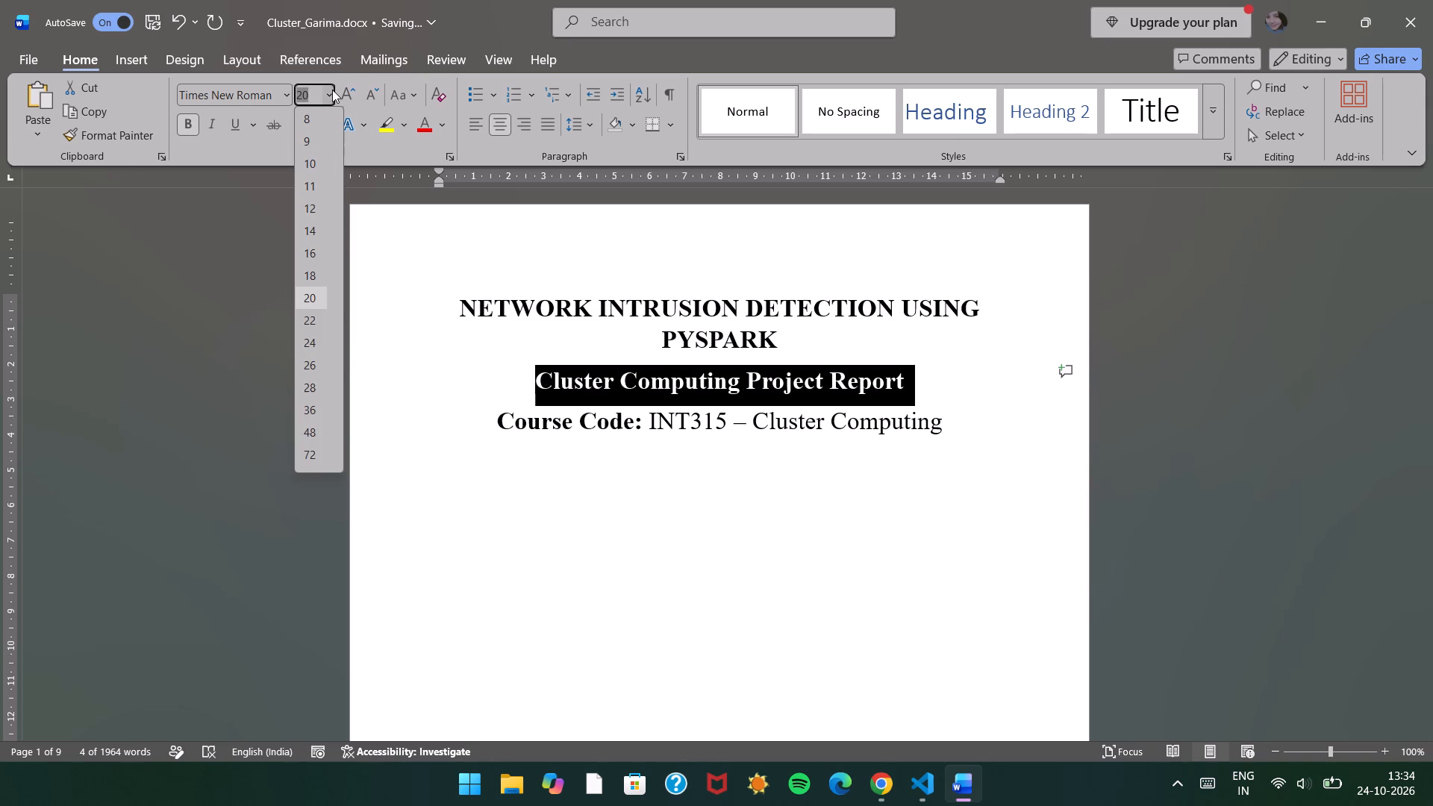
click(313, 236)
Select the Course Code line on the cover page.
drag(969, 410, 470, 421)
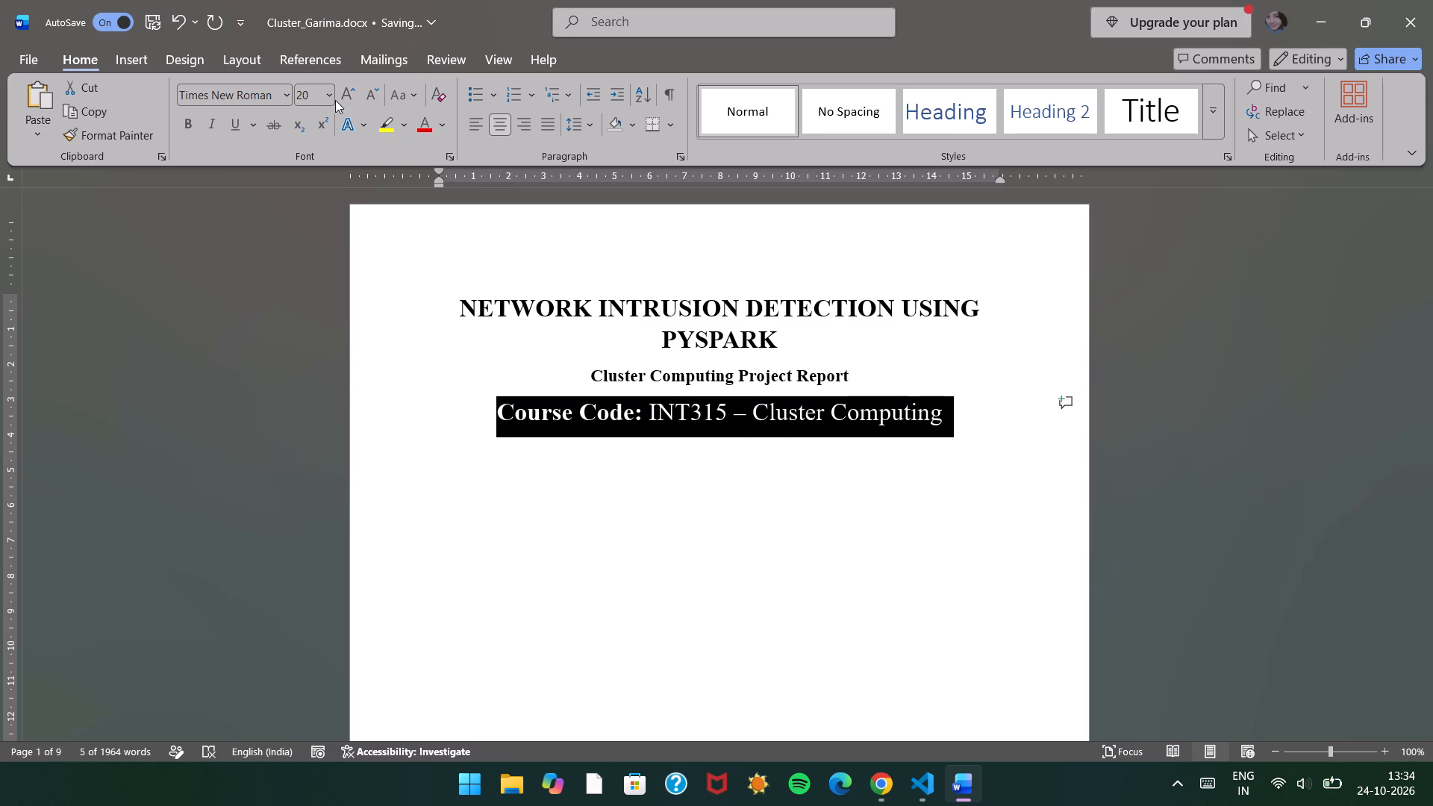
Set the font size of the selected Course Code line on the cover page to 14.
click(331, 97)
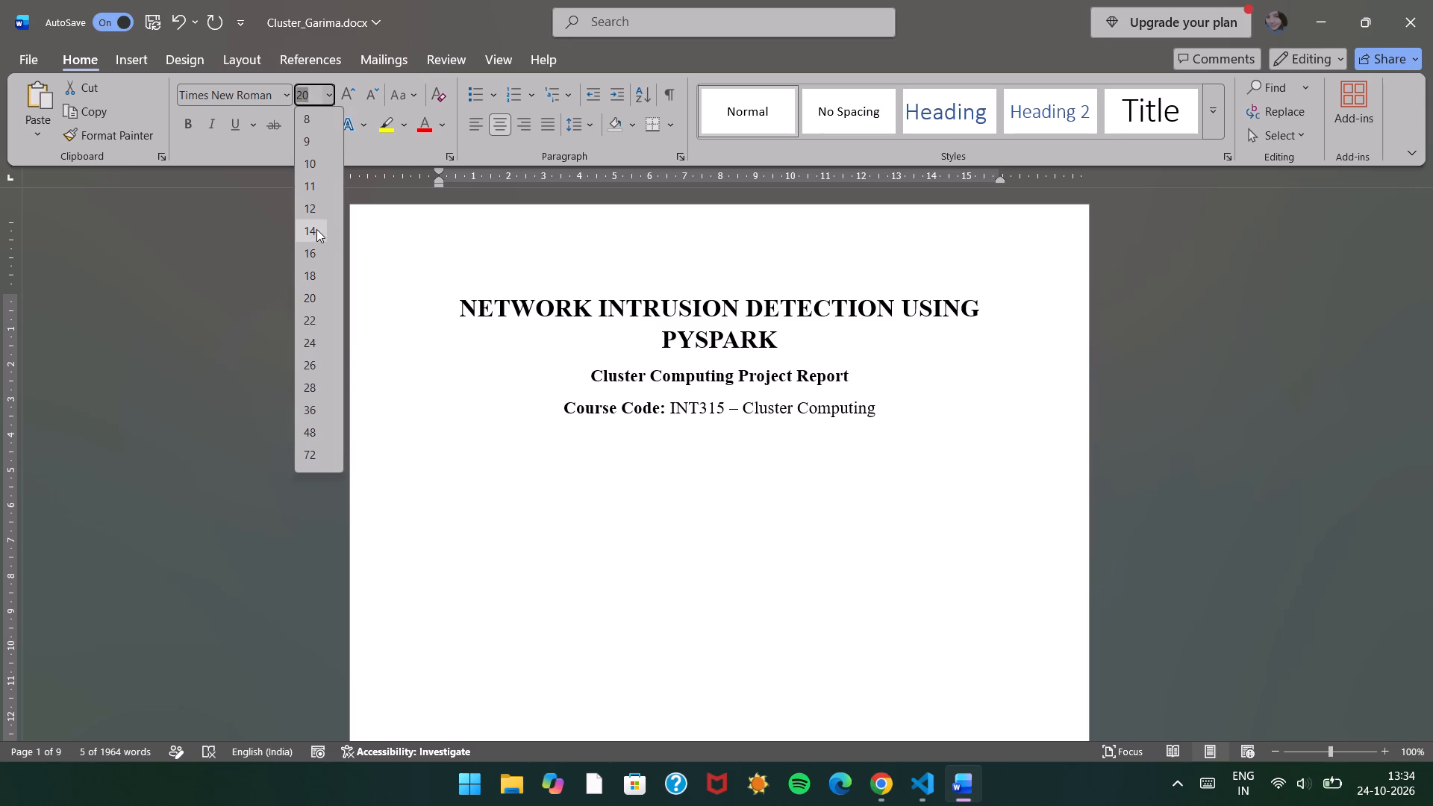
click(316, 229)
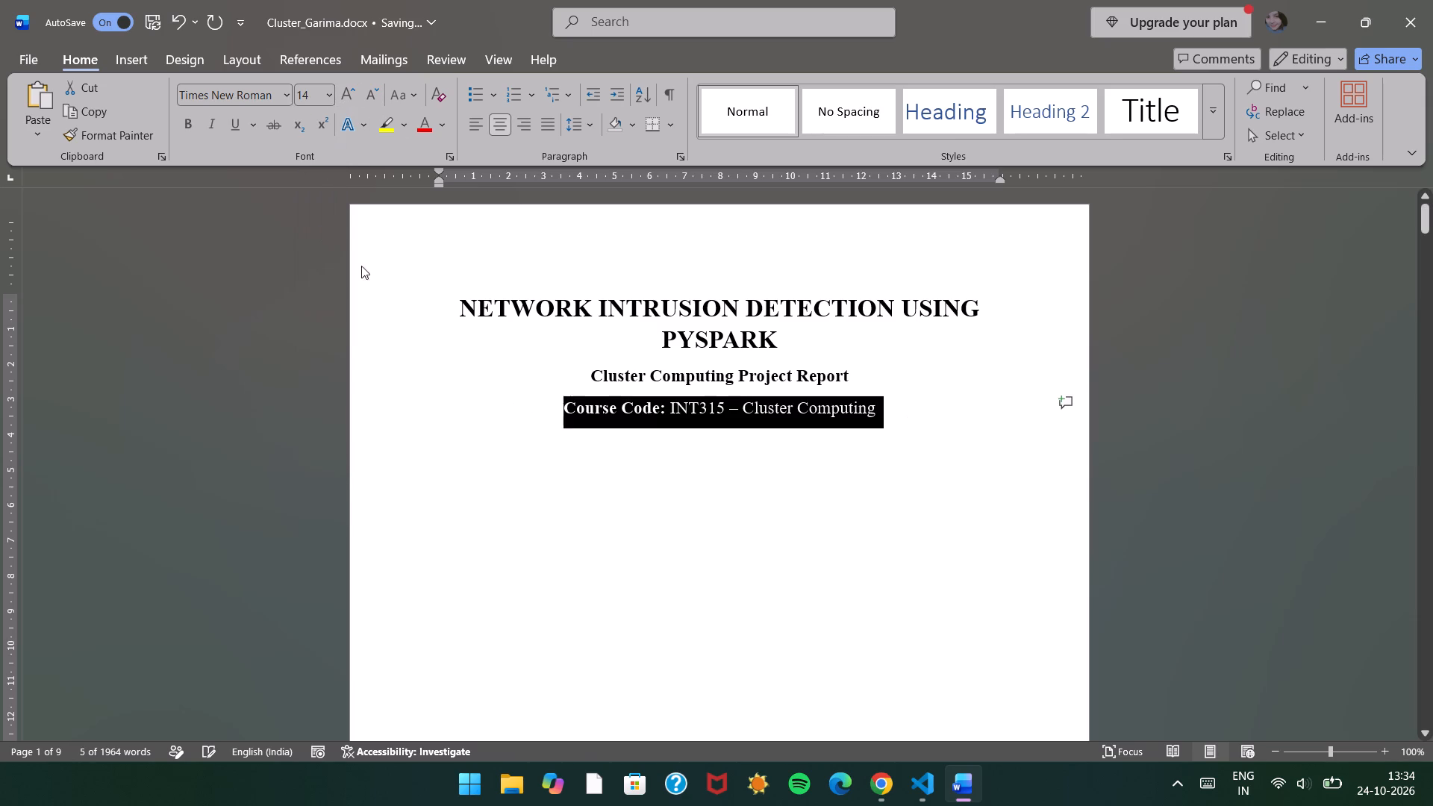
Insert a blank line between the title and the "Cluster Computing Project Report" line on the cover page.
click(818, 345)
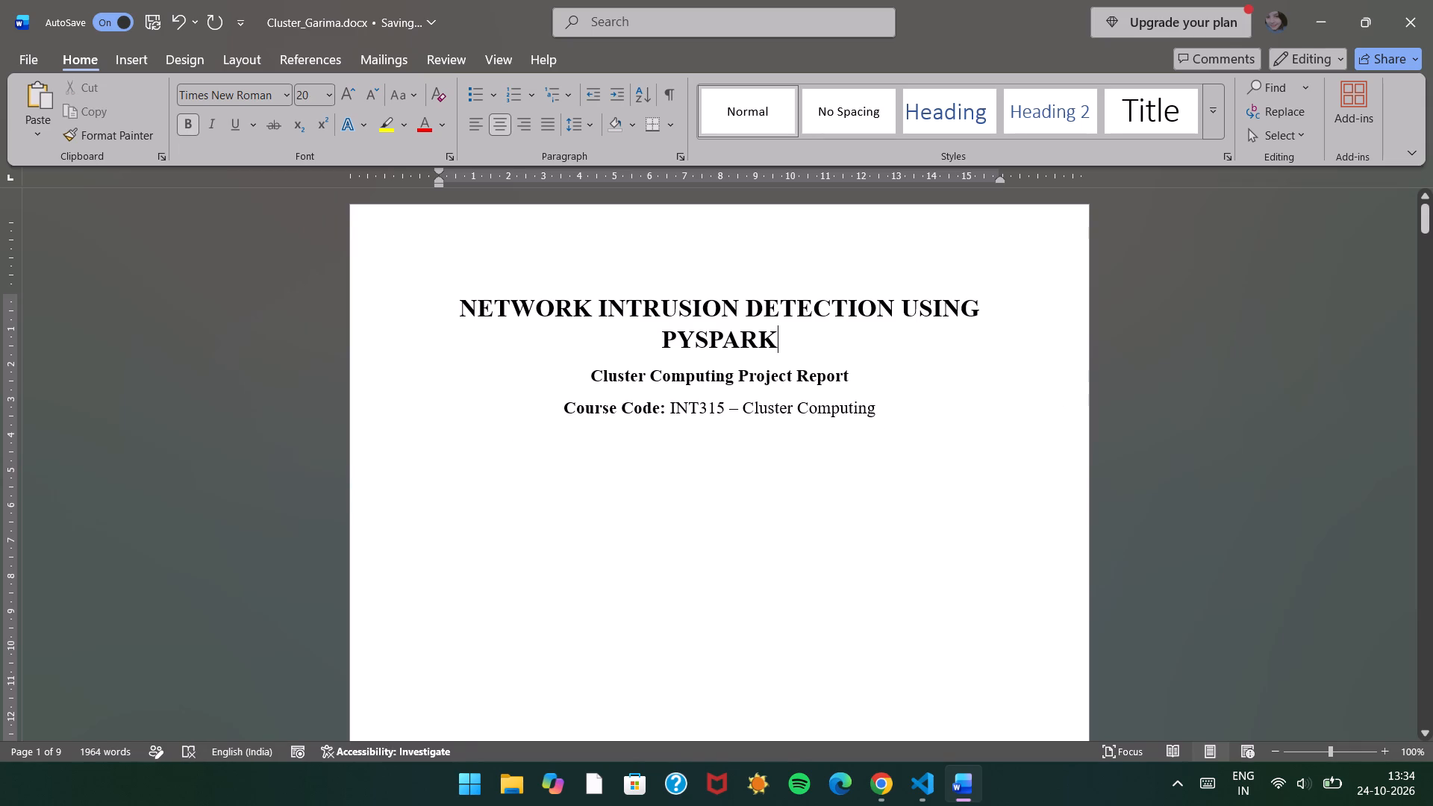
key(Return)
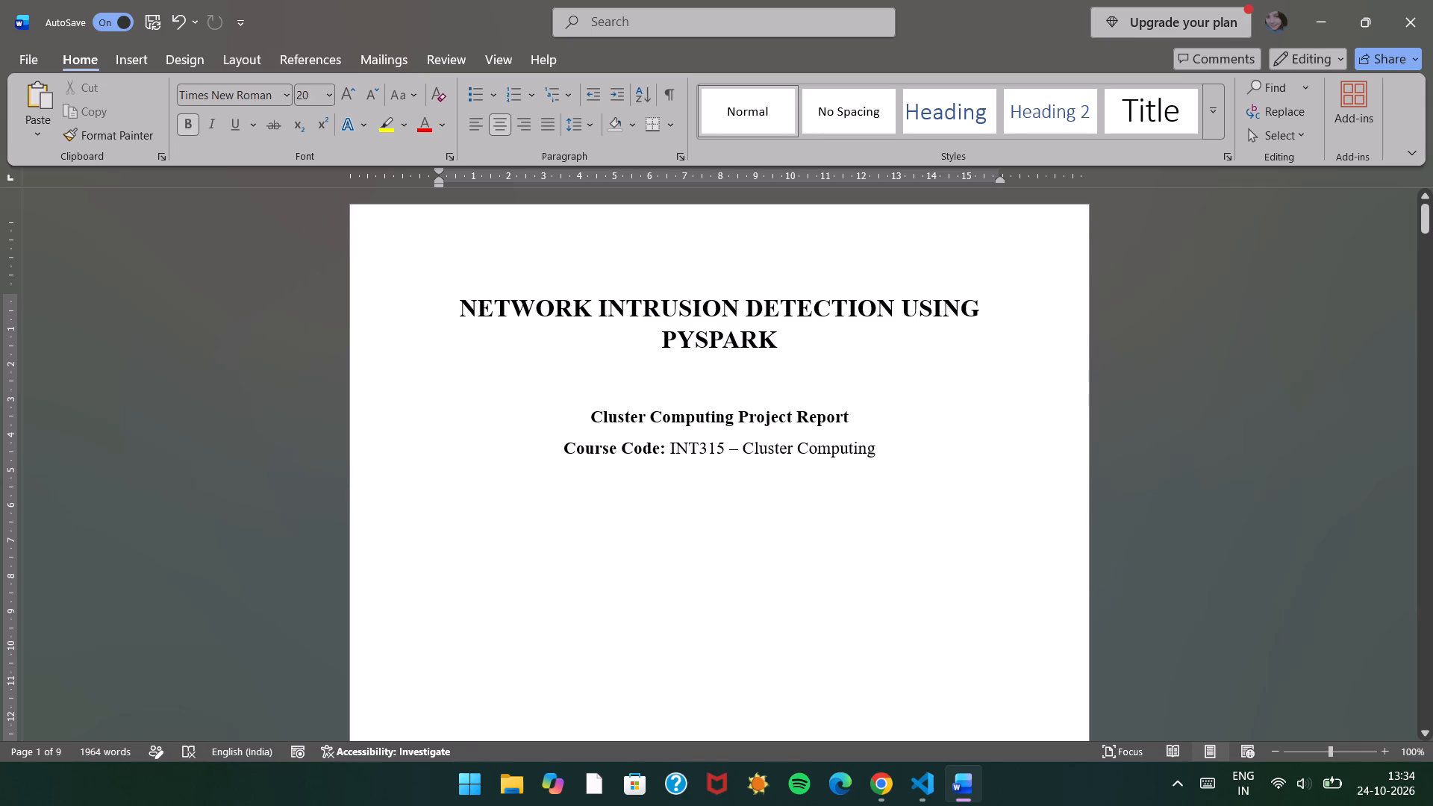
Place the insertion point in the blank space between the Course Code line and "Submitted By:" and show the insert commands.
scroll(861, 386, down, 2)
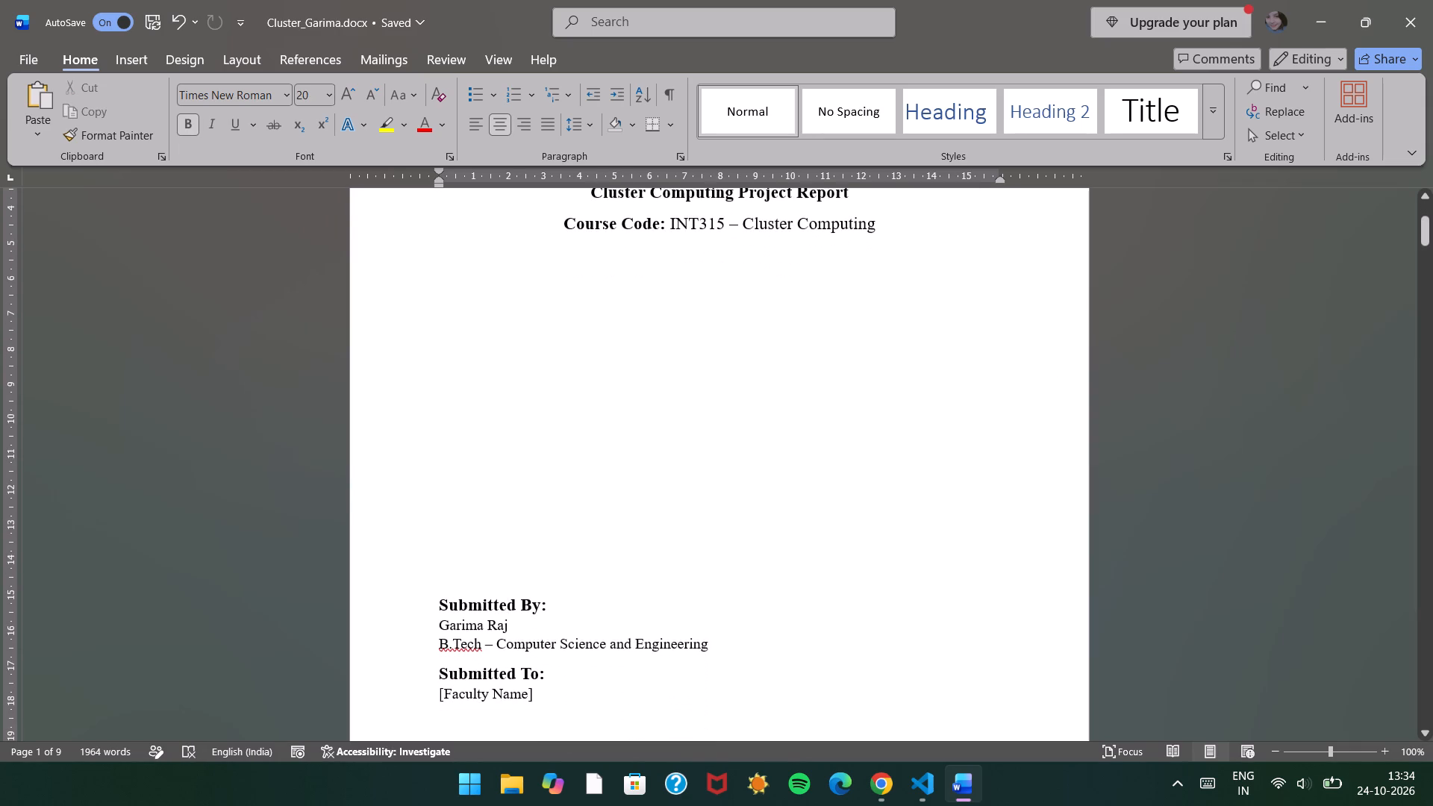
click(679, 419)
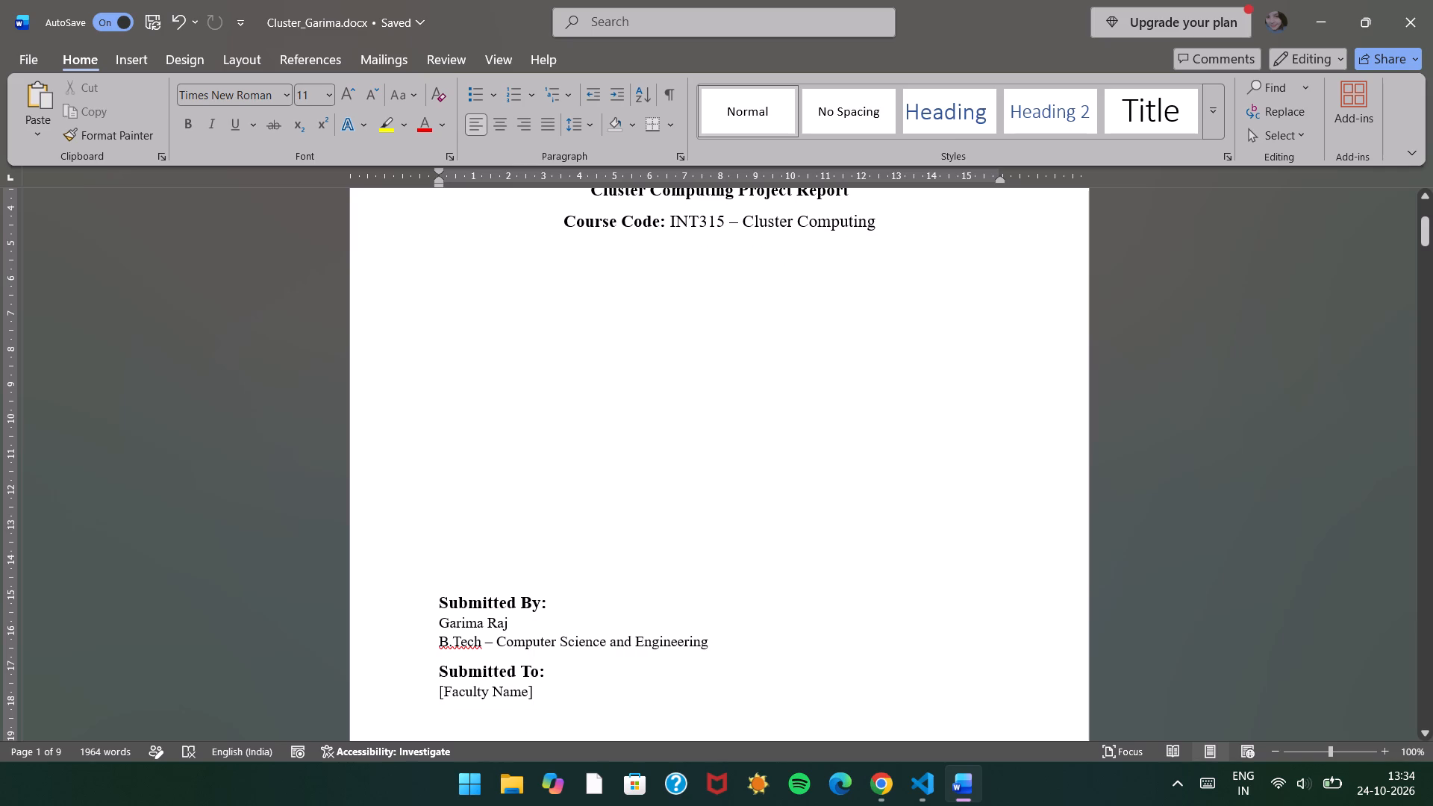
click(622, 334)
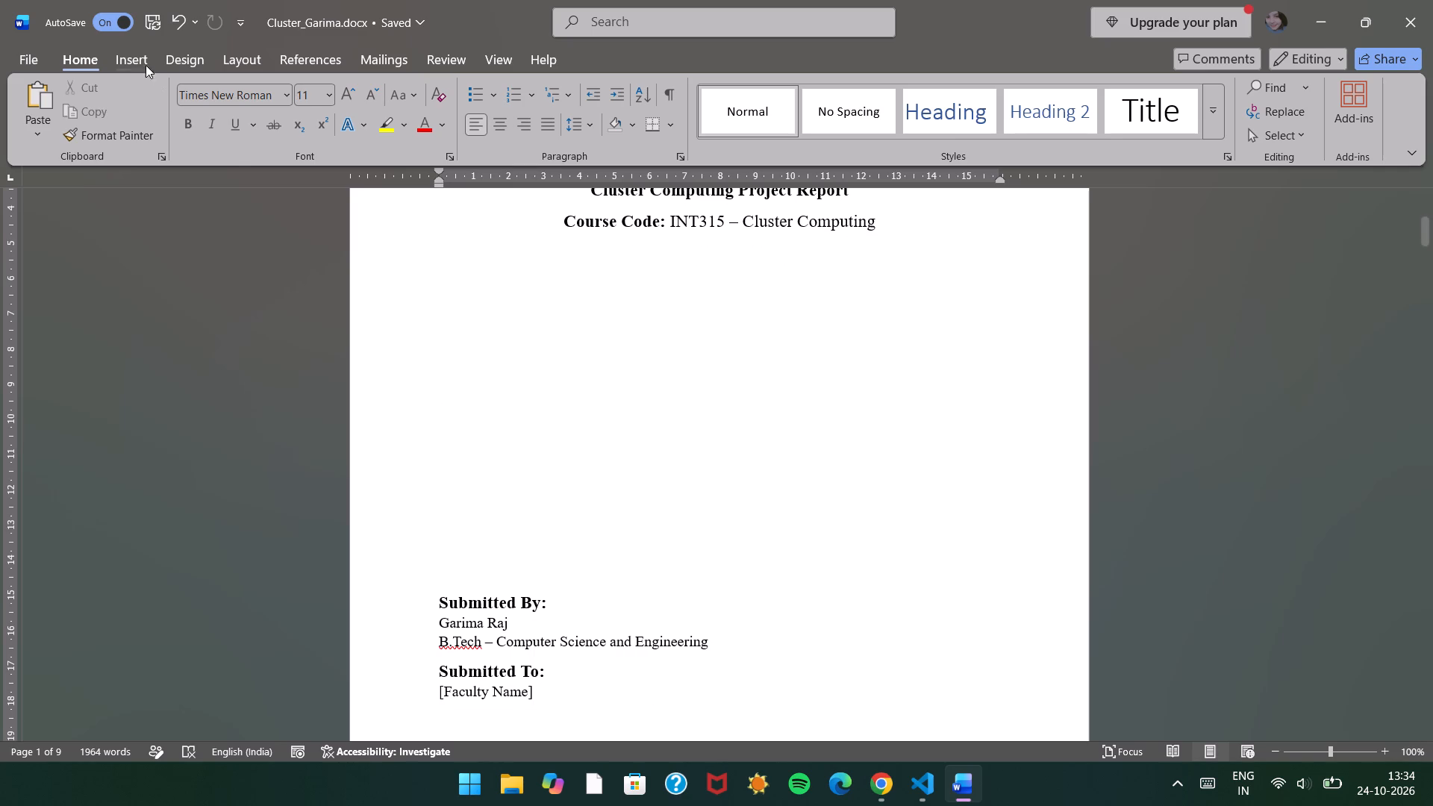
click(131, 49)
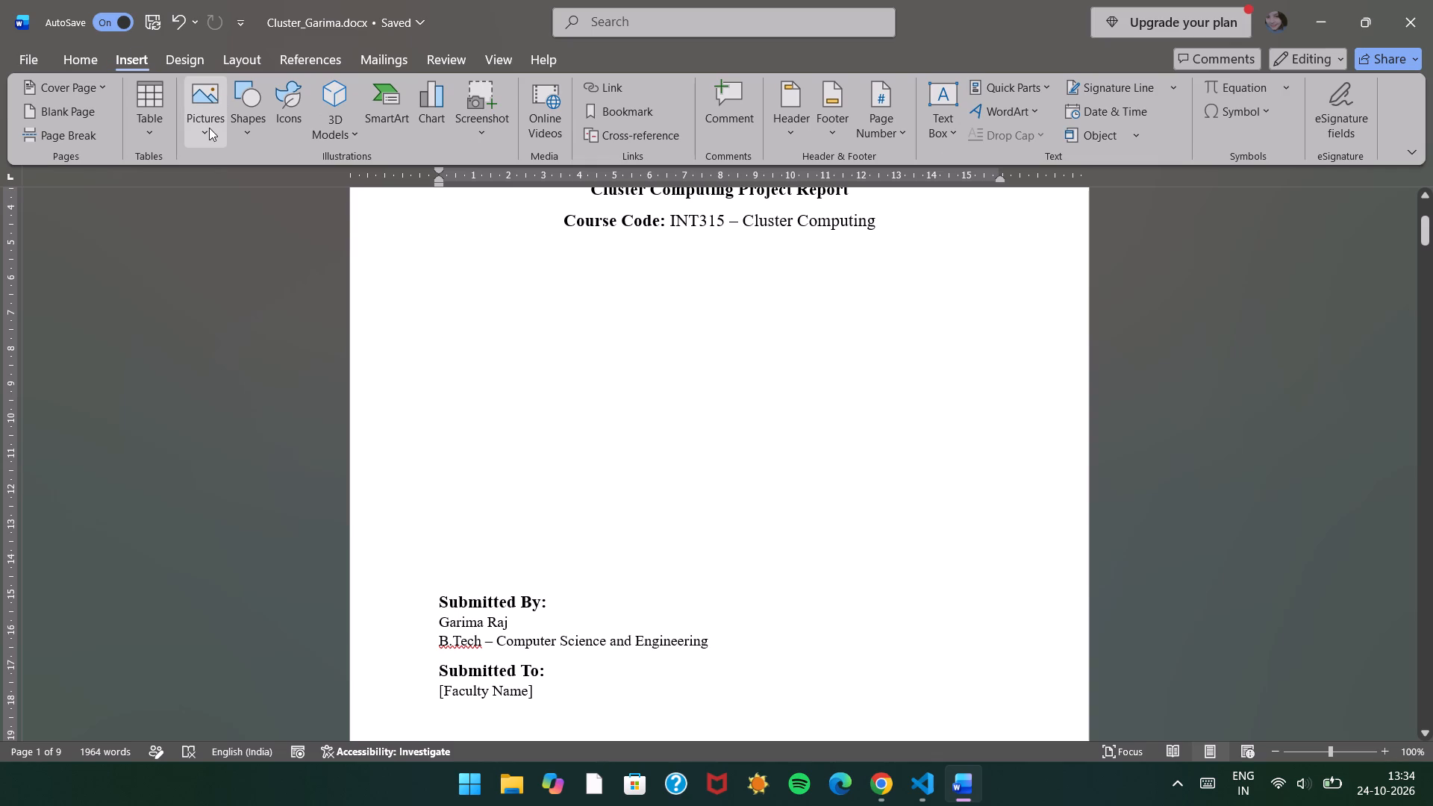
Switch to Chrome, search Google for "LPU logo" in a new tab and open the preview of the Pinterest Lovely Professional University logo.
click(871, 784)
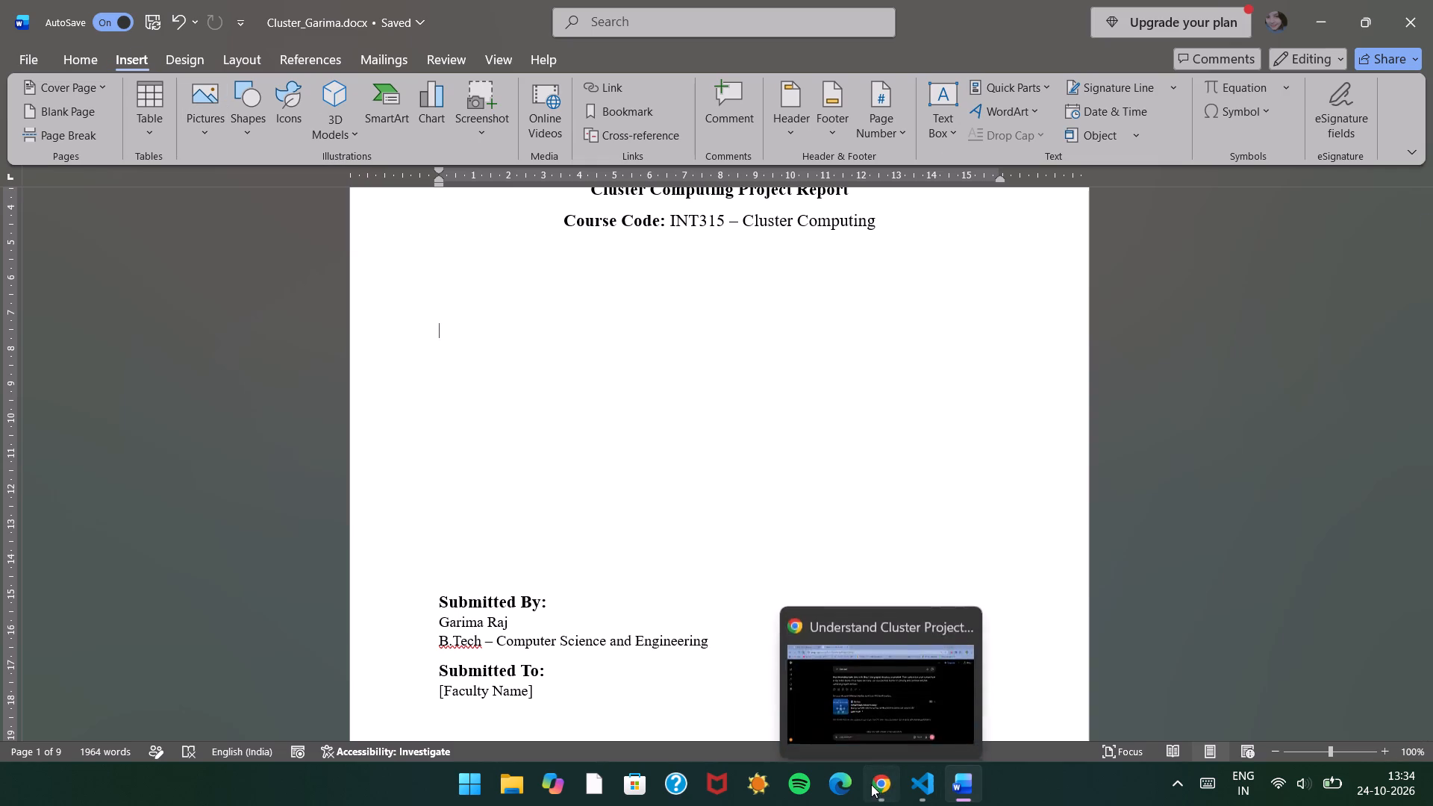
click(487, 16)
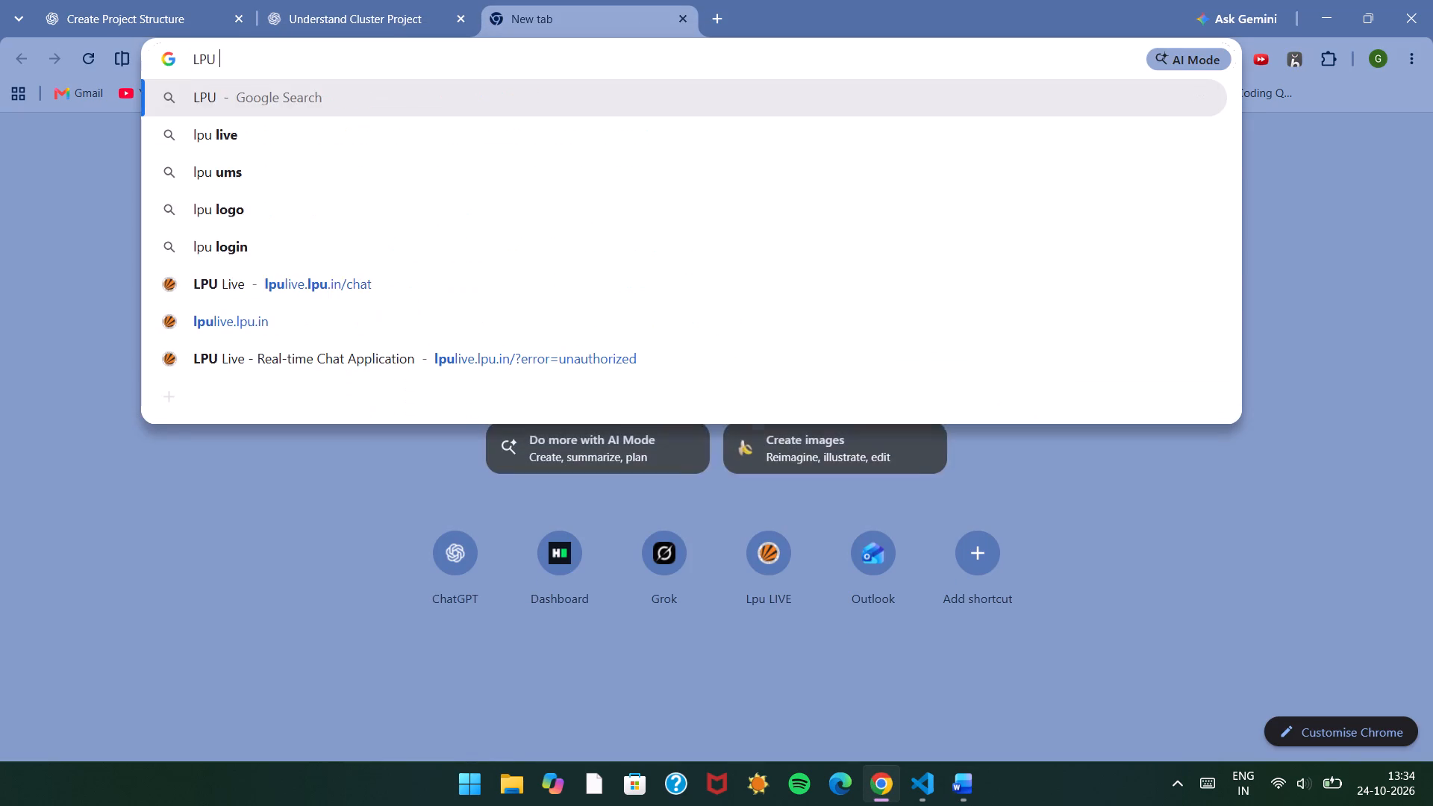
key(Return)
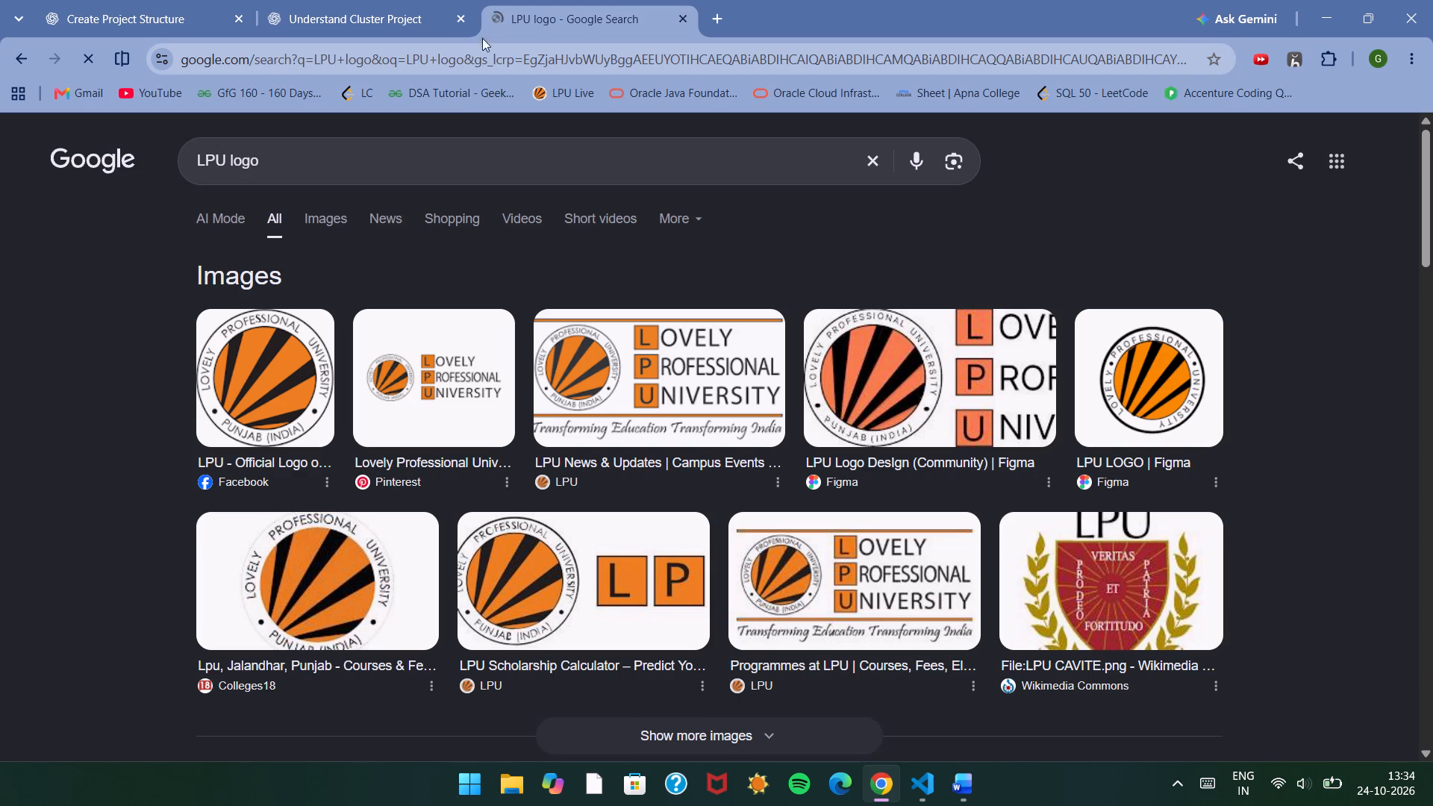
click(463, 386)
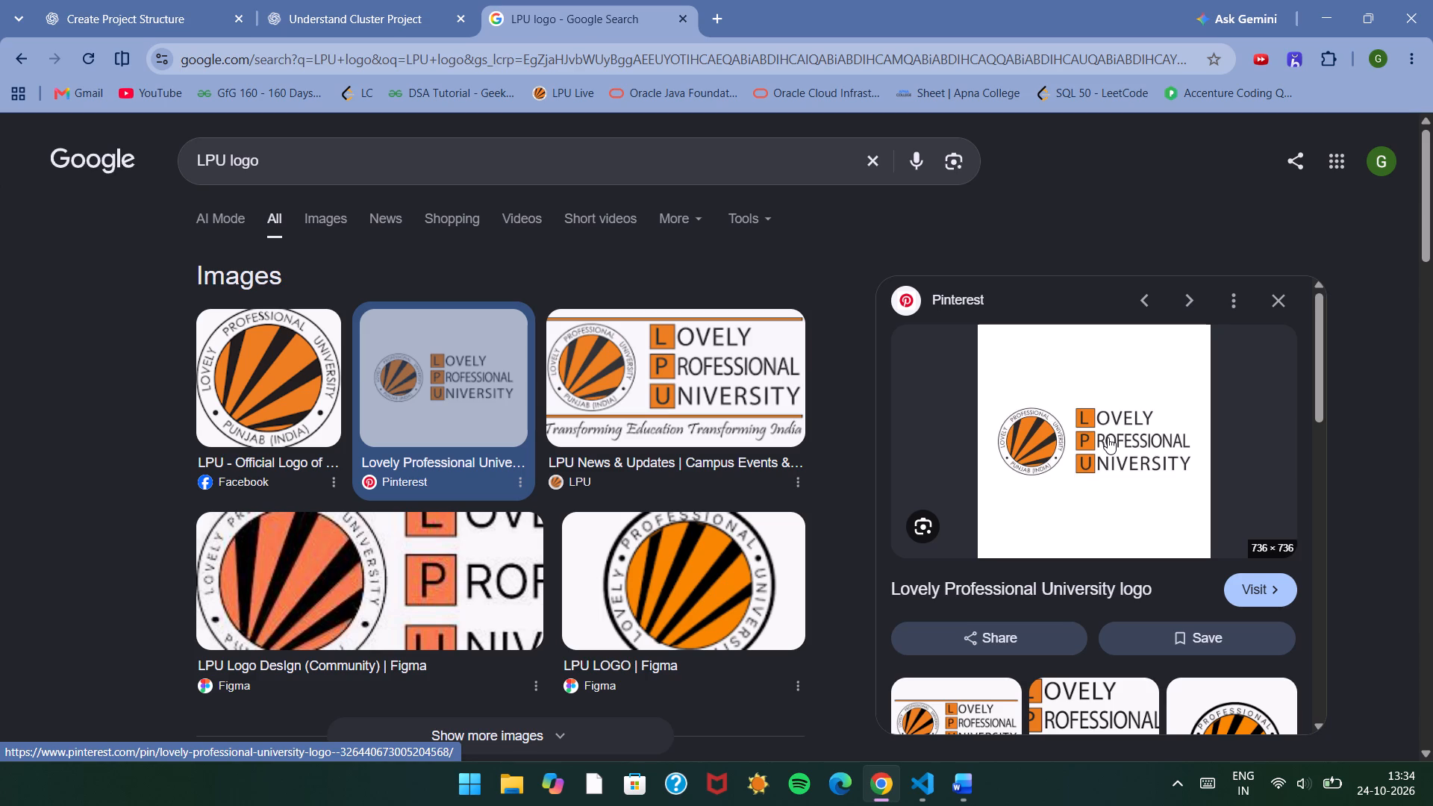
In Chrome, open the LPU News & Updates logo from the "LPU logo" search results and copy its image.
scroll(1108, 437, down, 1)
scroll(1108, 437, up, 1)
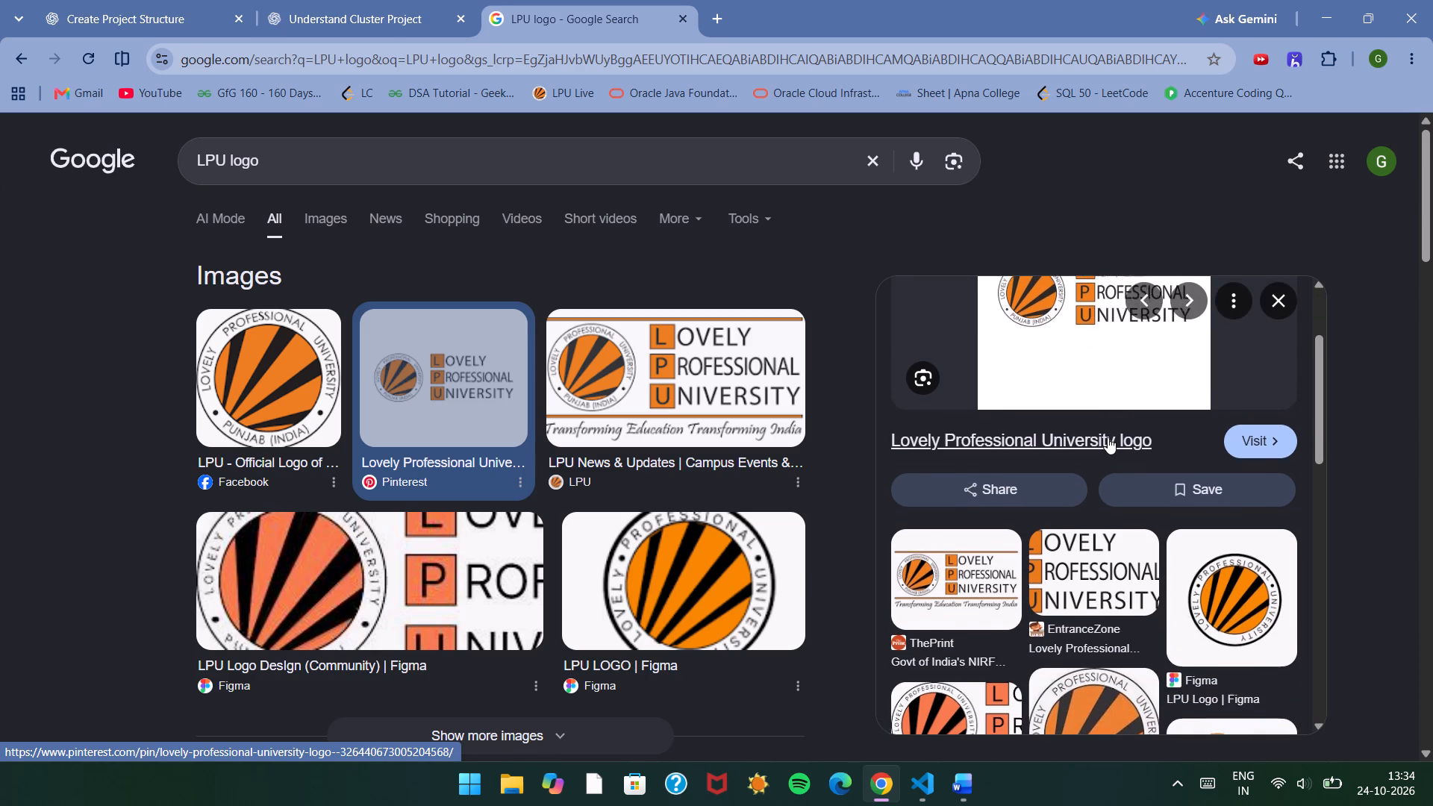
scroll(1108, 437, up, 1)
click(728, 319)
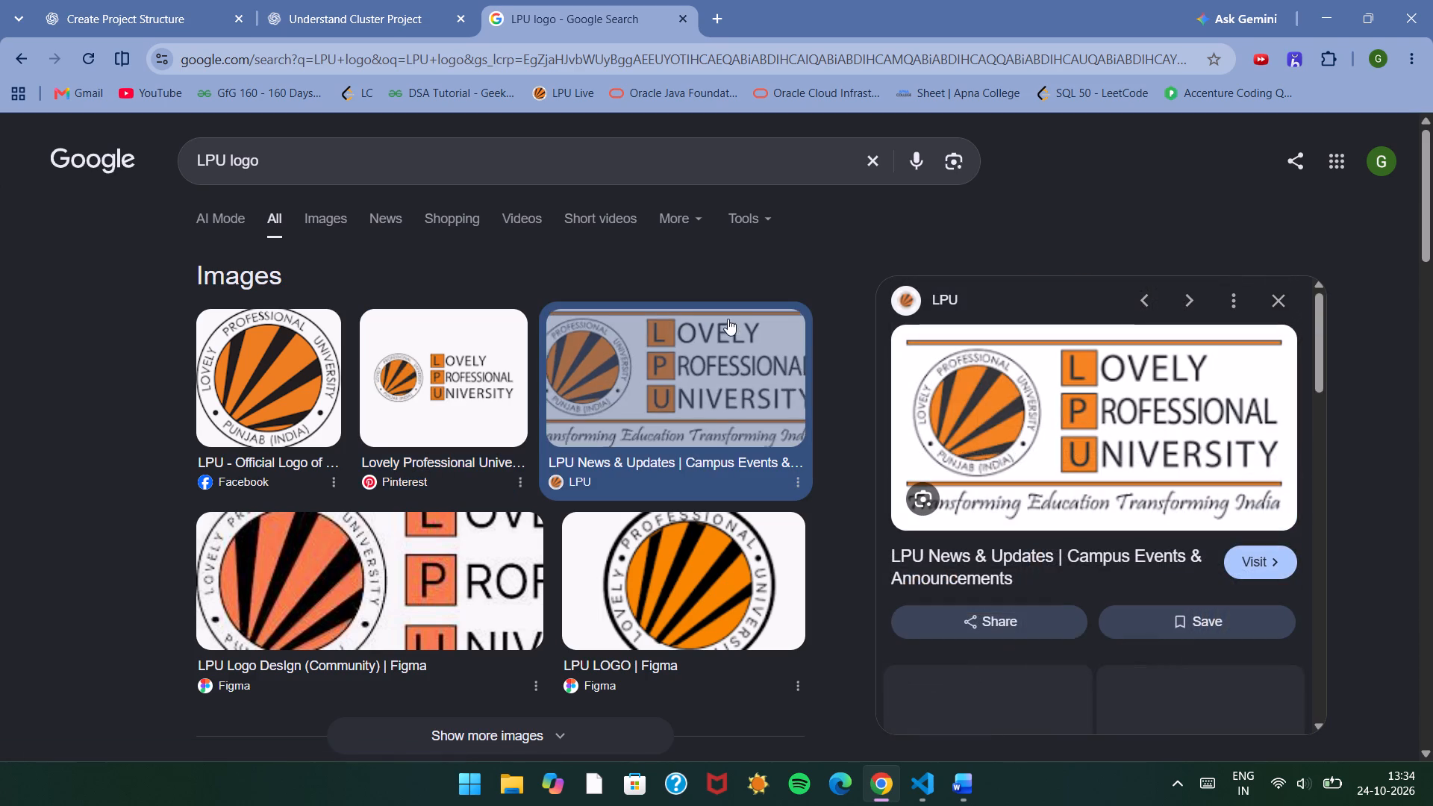
right_click(1096, 419)
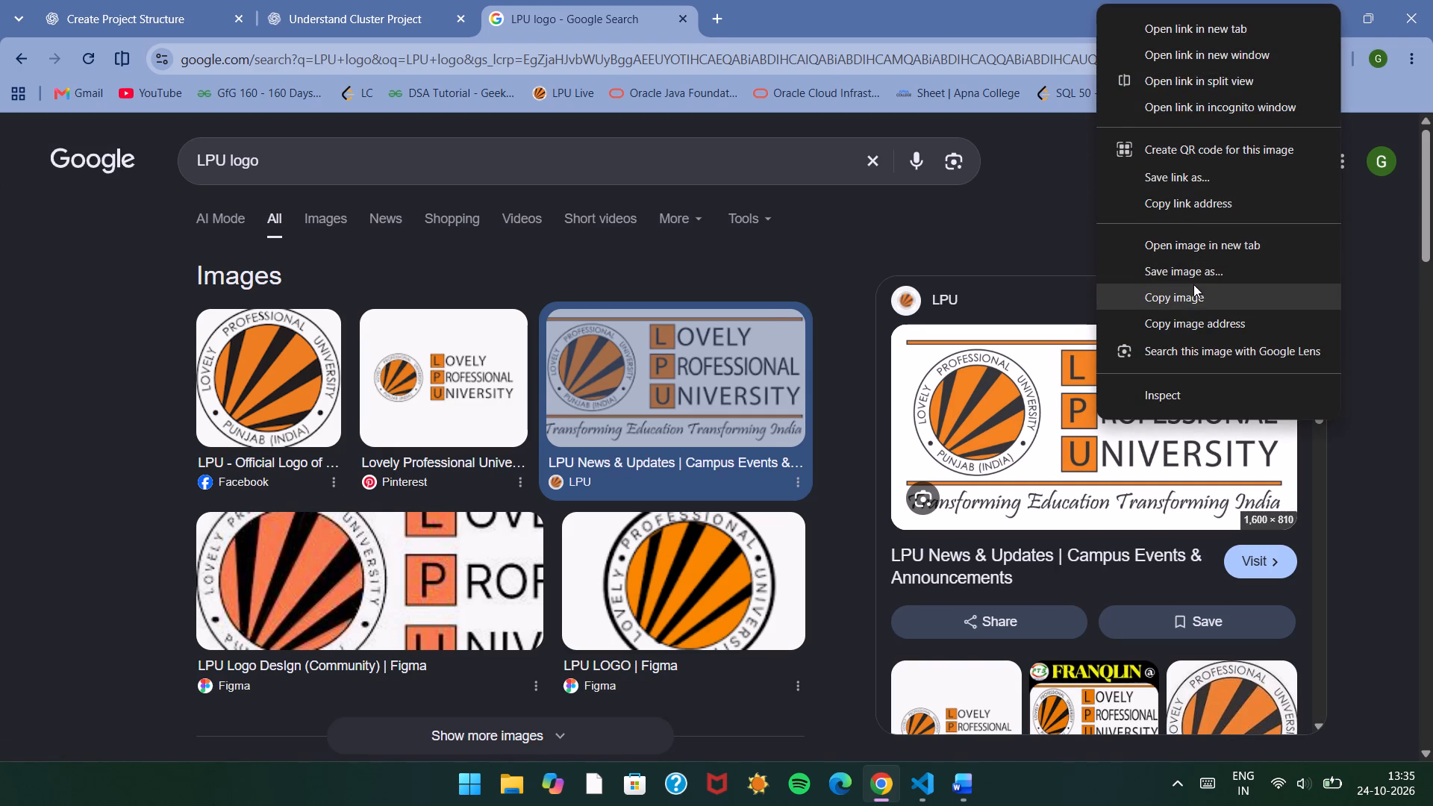
click(1187, 303)
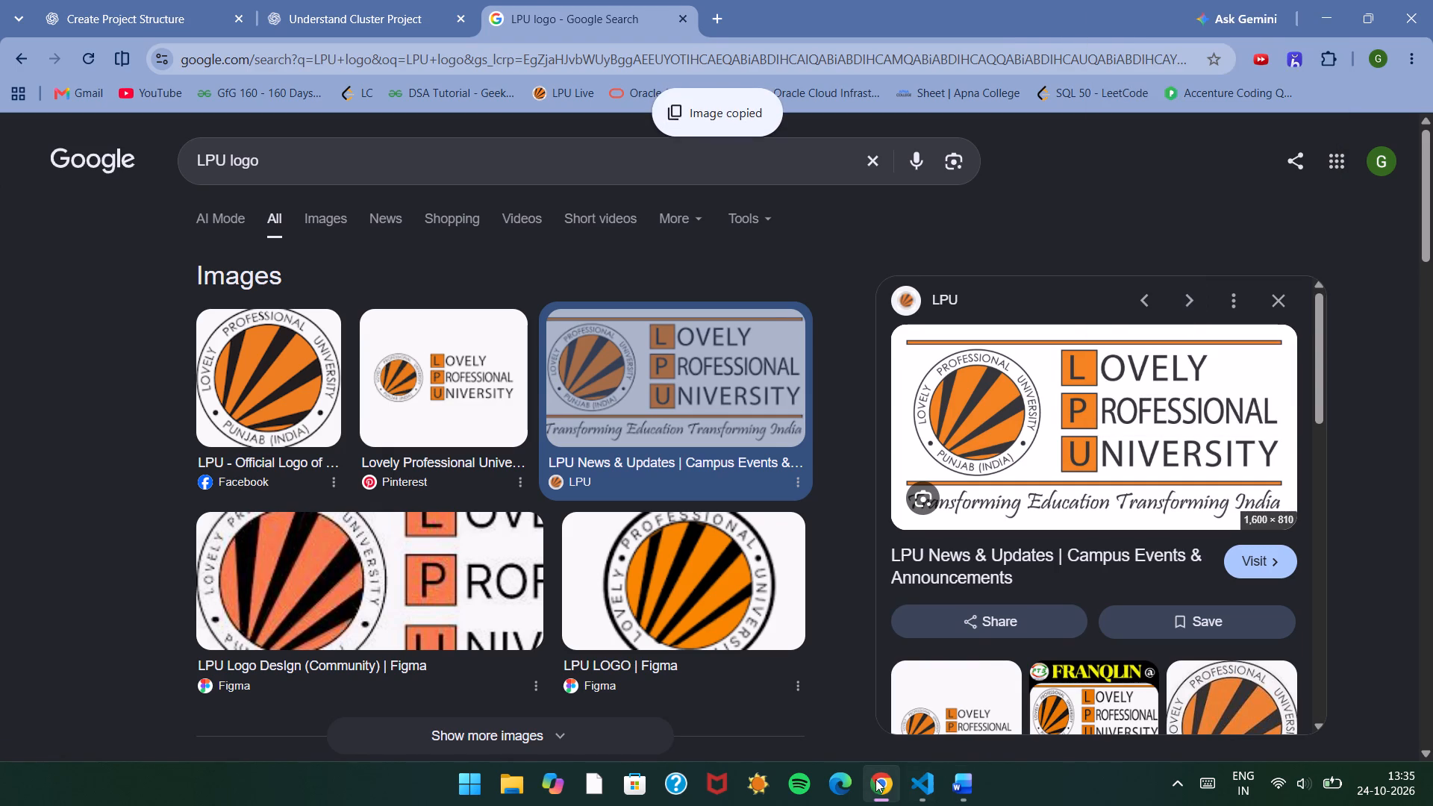
click(875, 779)
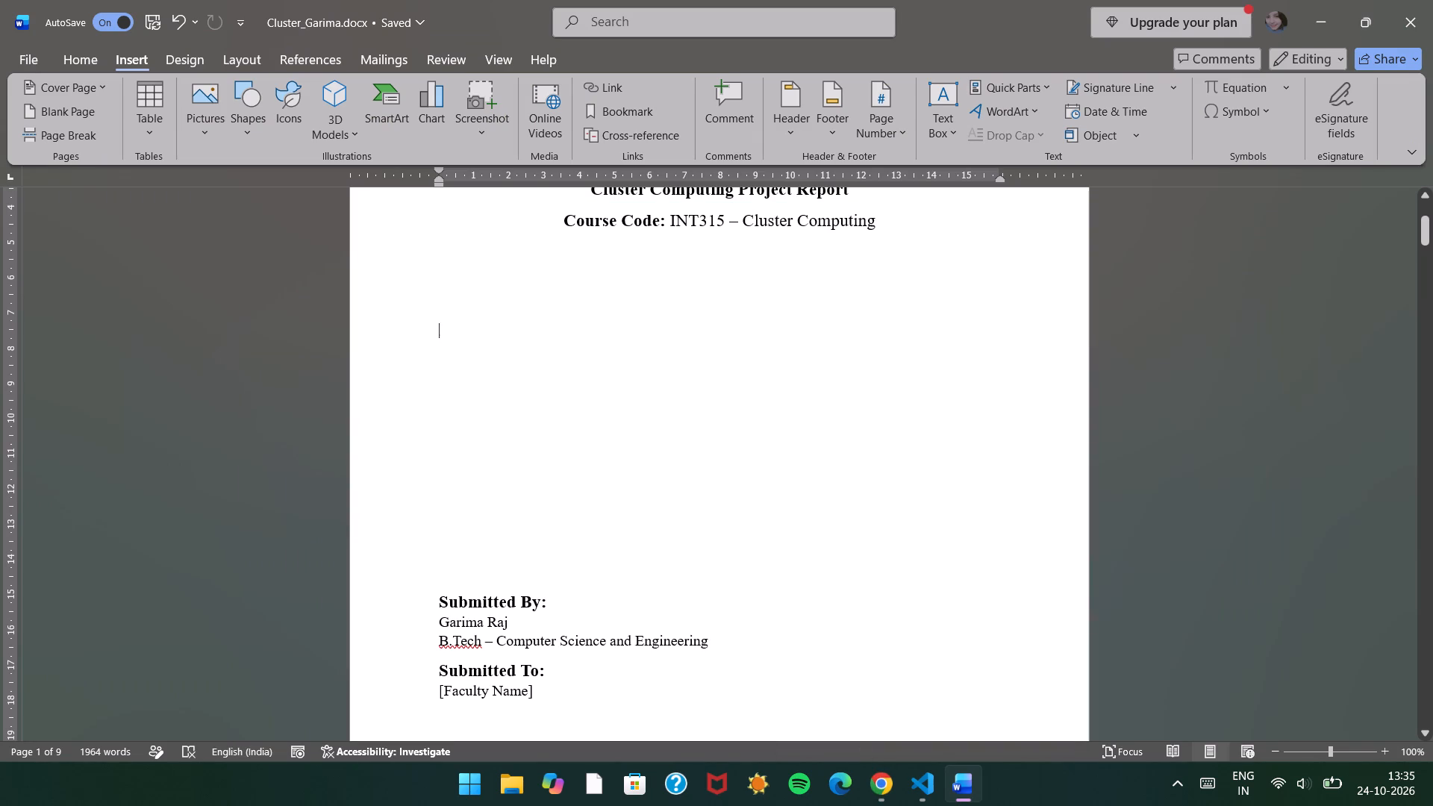
Paste the copied LPU logo below the Course Code line on the cover page and centre it.
key(ctrl+v)
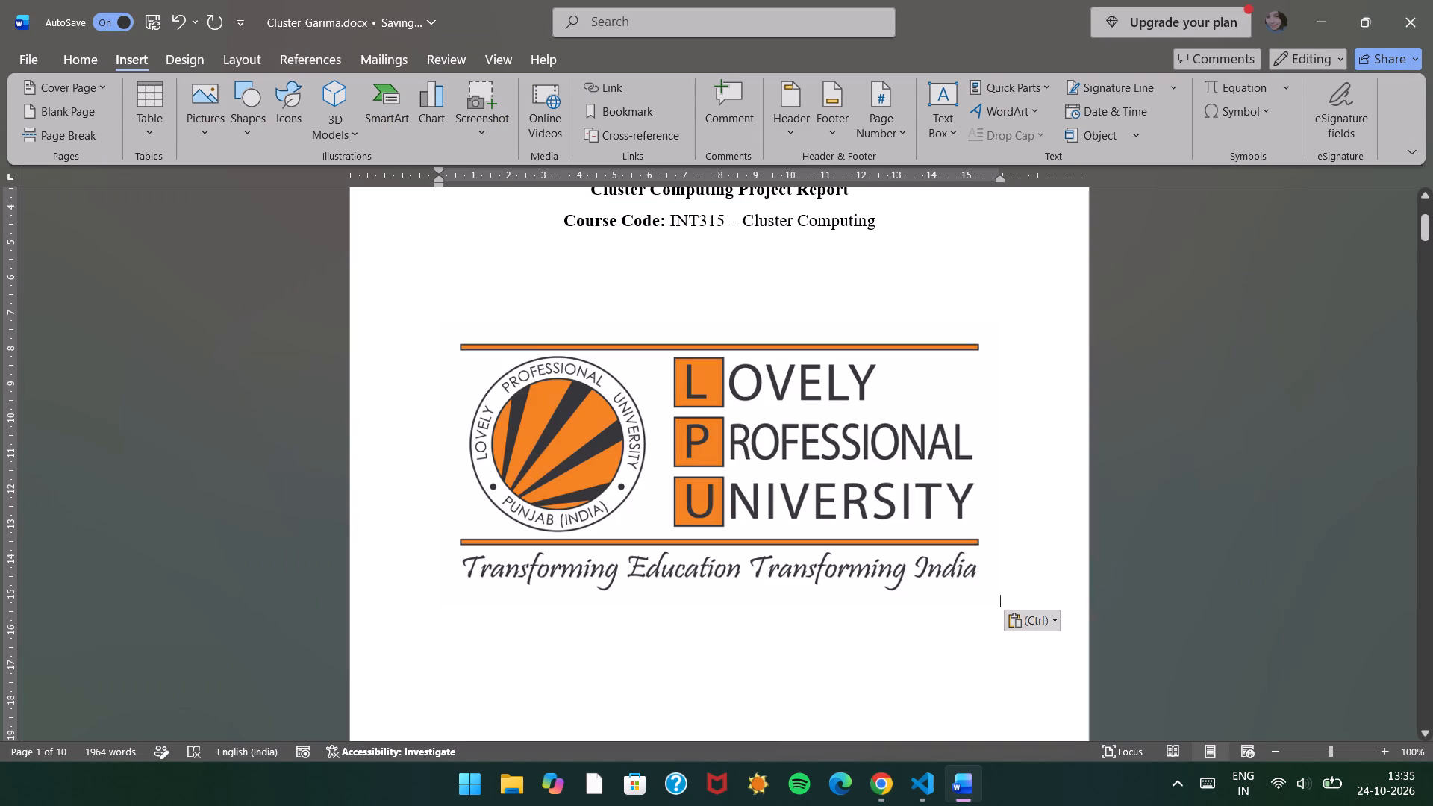
click(75, 54)
click(503, 132)
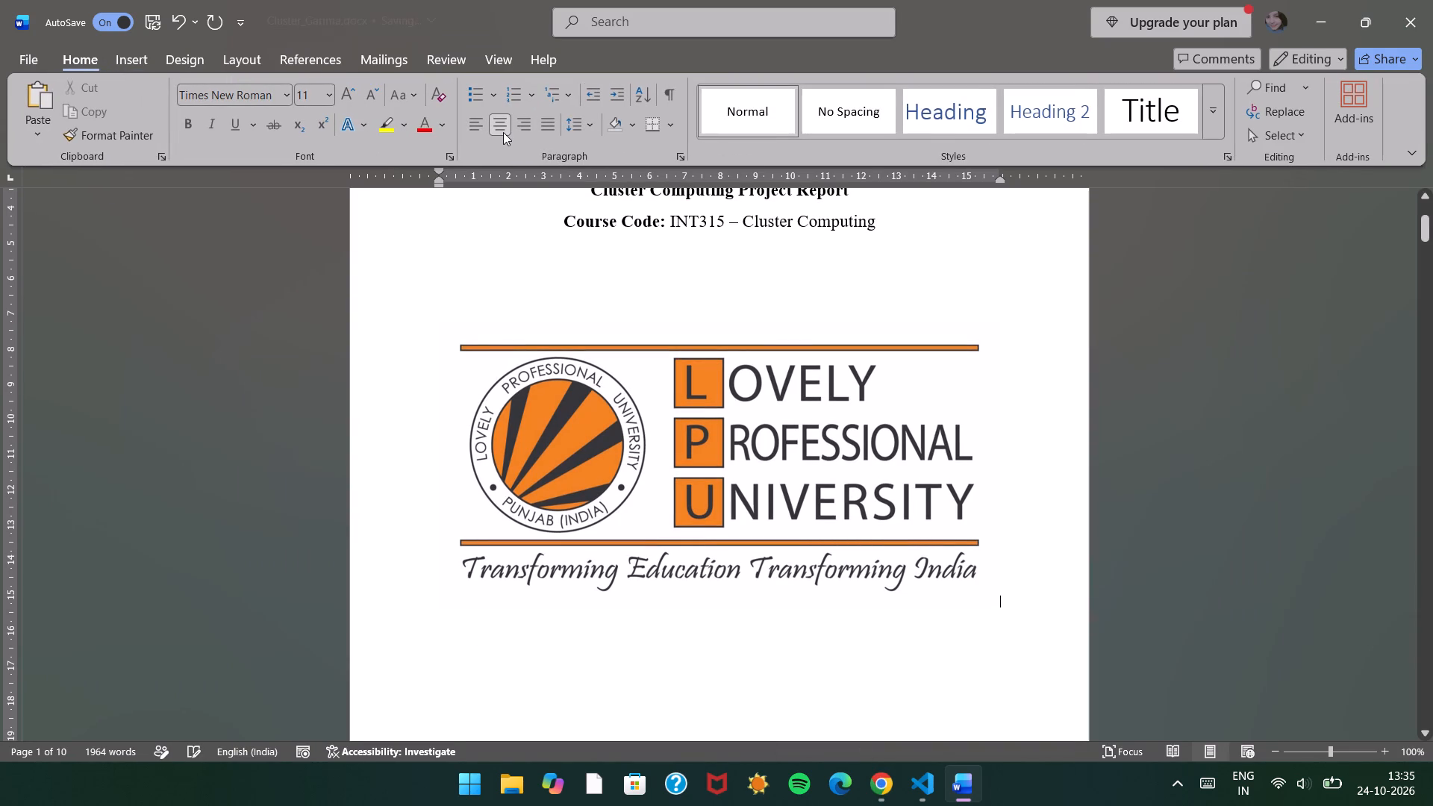
Shrink the LPU logo proportionally to about 10 cm wide.
click(772, 443)
drag(999, 608, 937, 578)
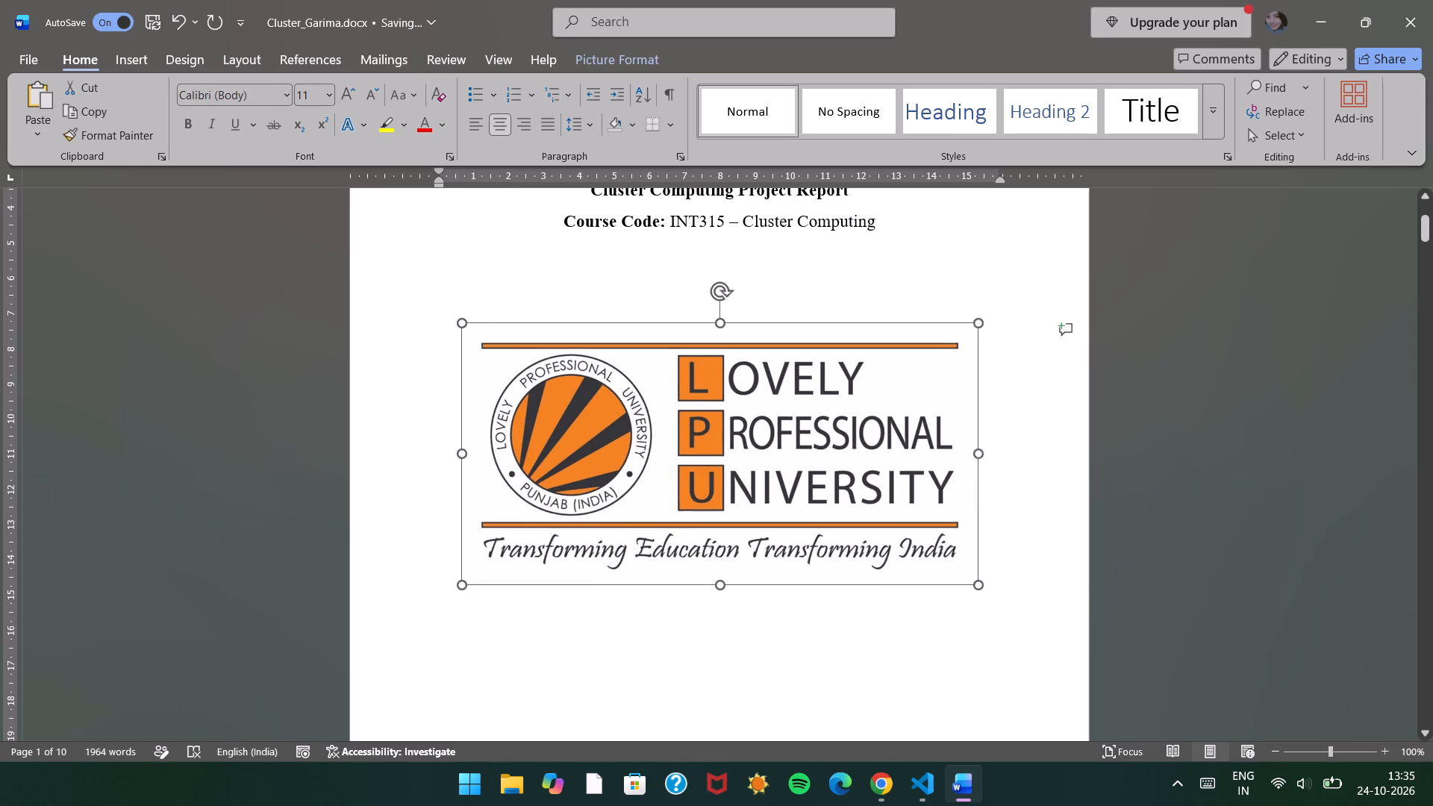
drag(937, 578, 798, 451)
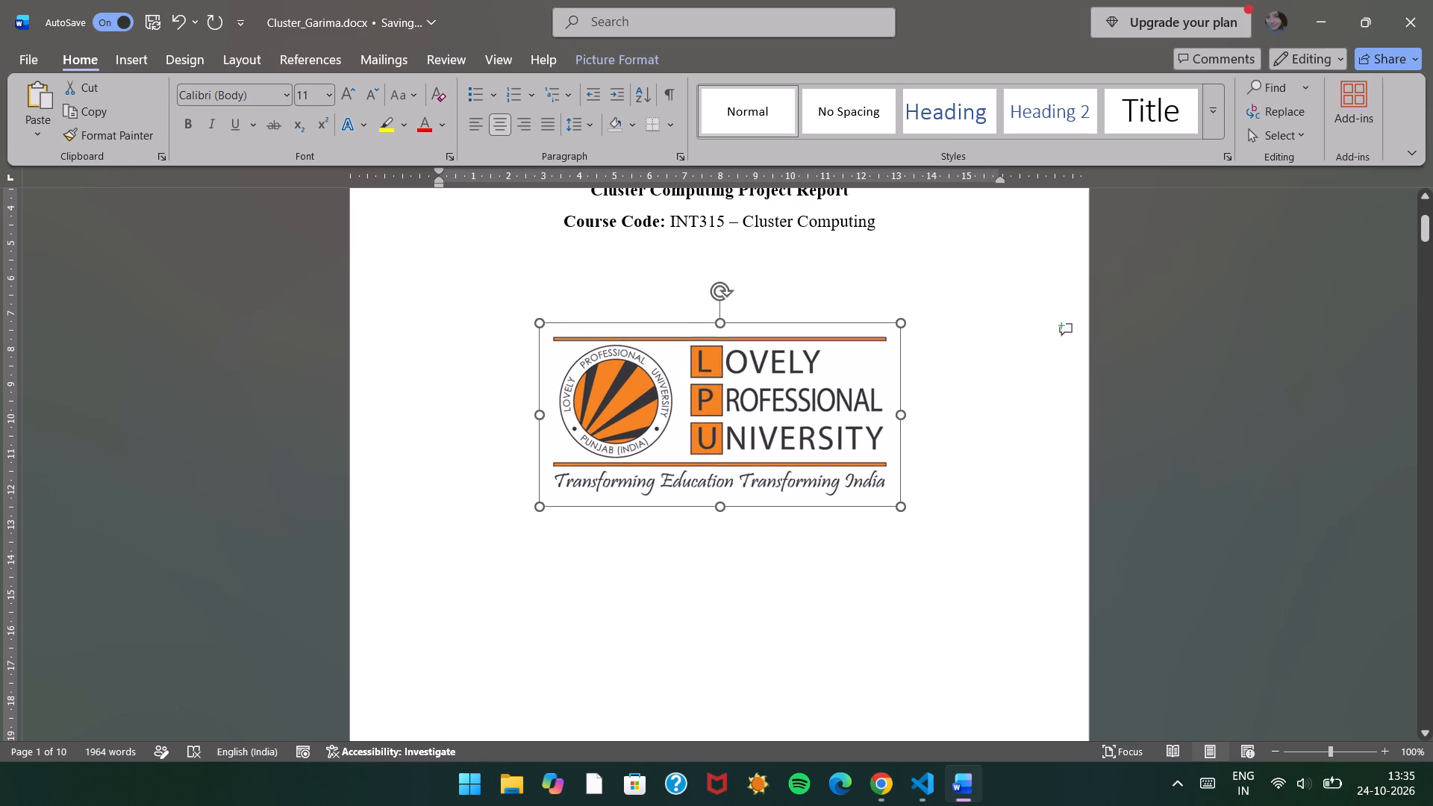
drag(798, 451, 796, 449)
Delete four blank lines between the LPU logo and the "Submitted By:" heading.
scroll(893, 697, up, 1)
scroll(893, 697, down, 1)
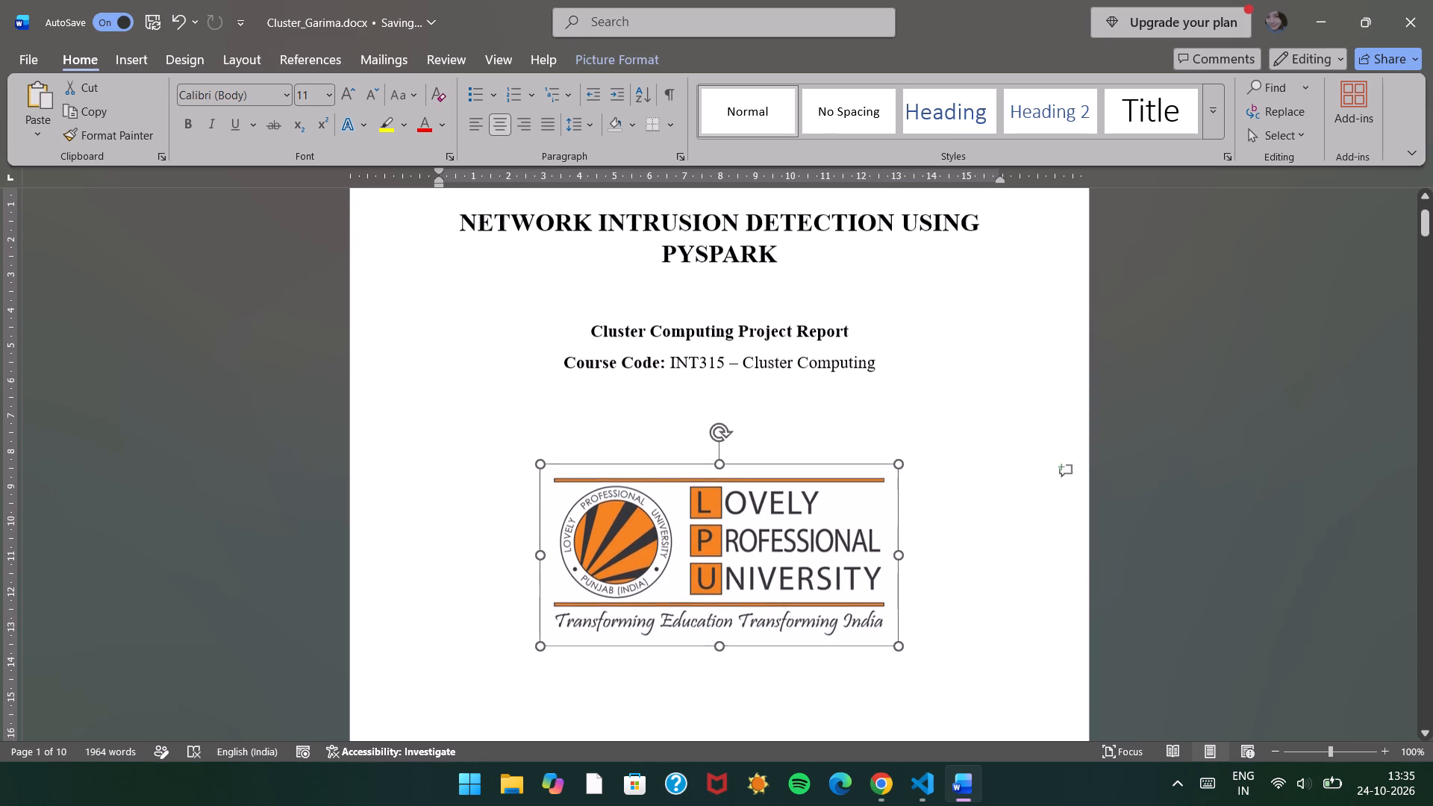
scroll(893, 697, down, 1)
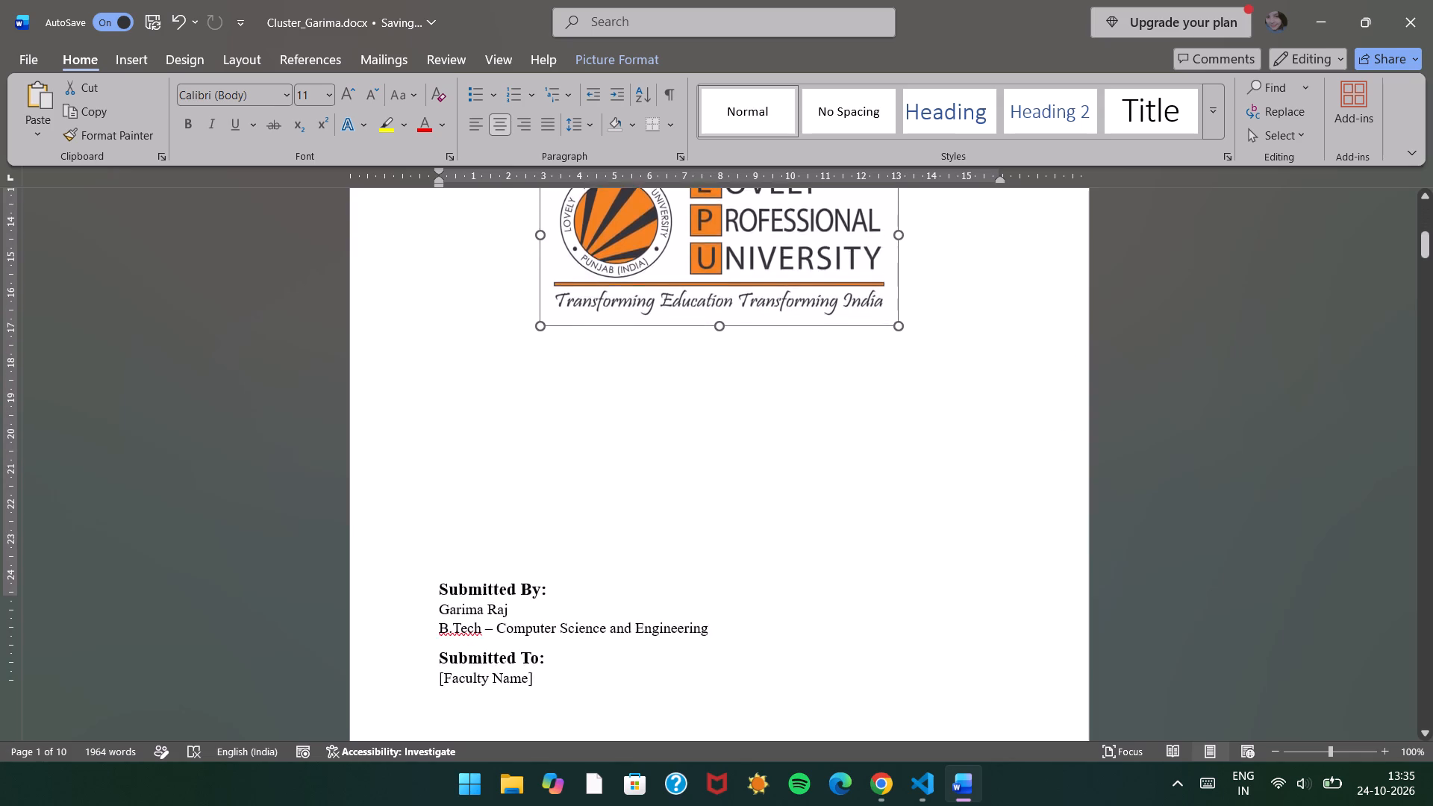
scroll(893, 697, down, 1)
scroll(893, 697, up, 1)
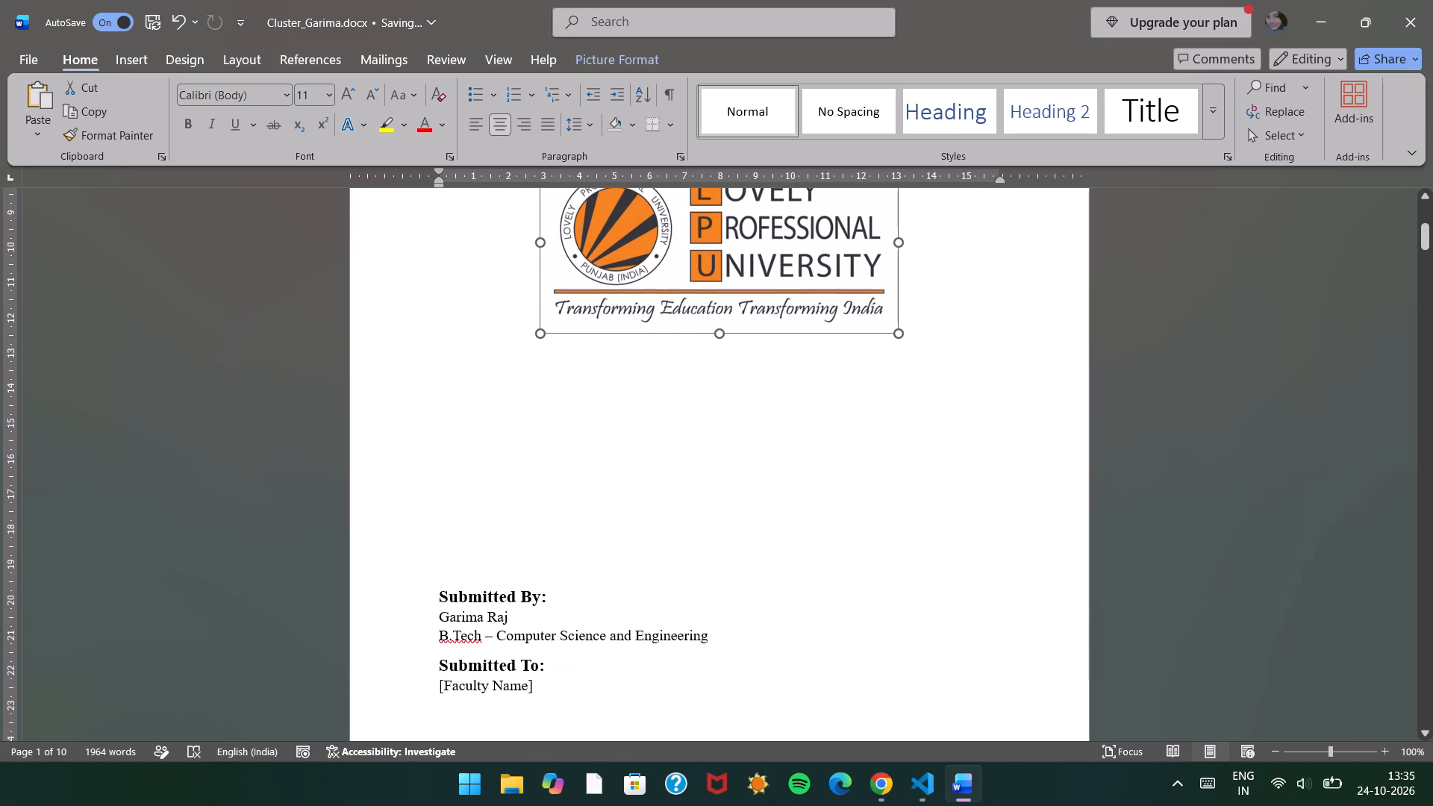
click(473, 550)
key(BackSpace)
key(BackSpace)
key(BackSpace)
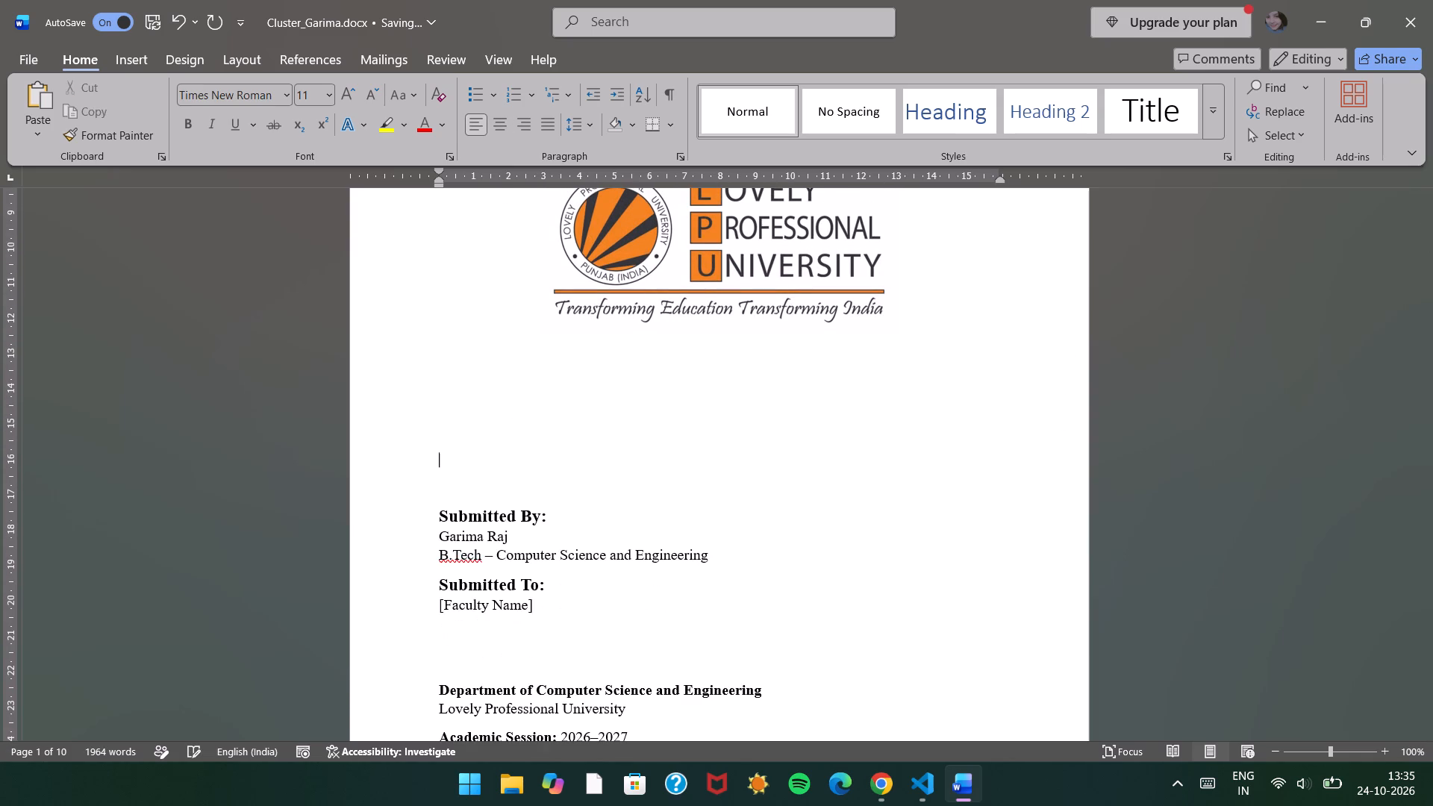
key(BackSpace)
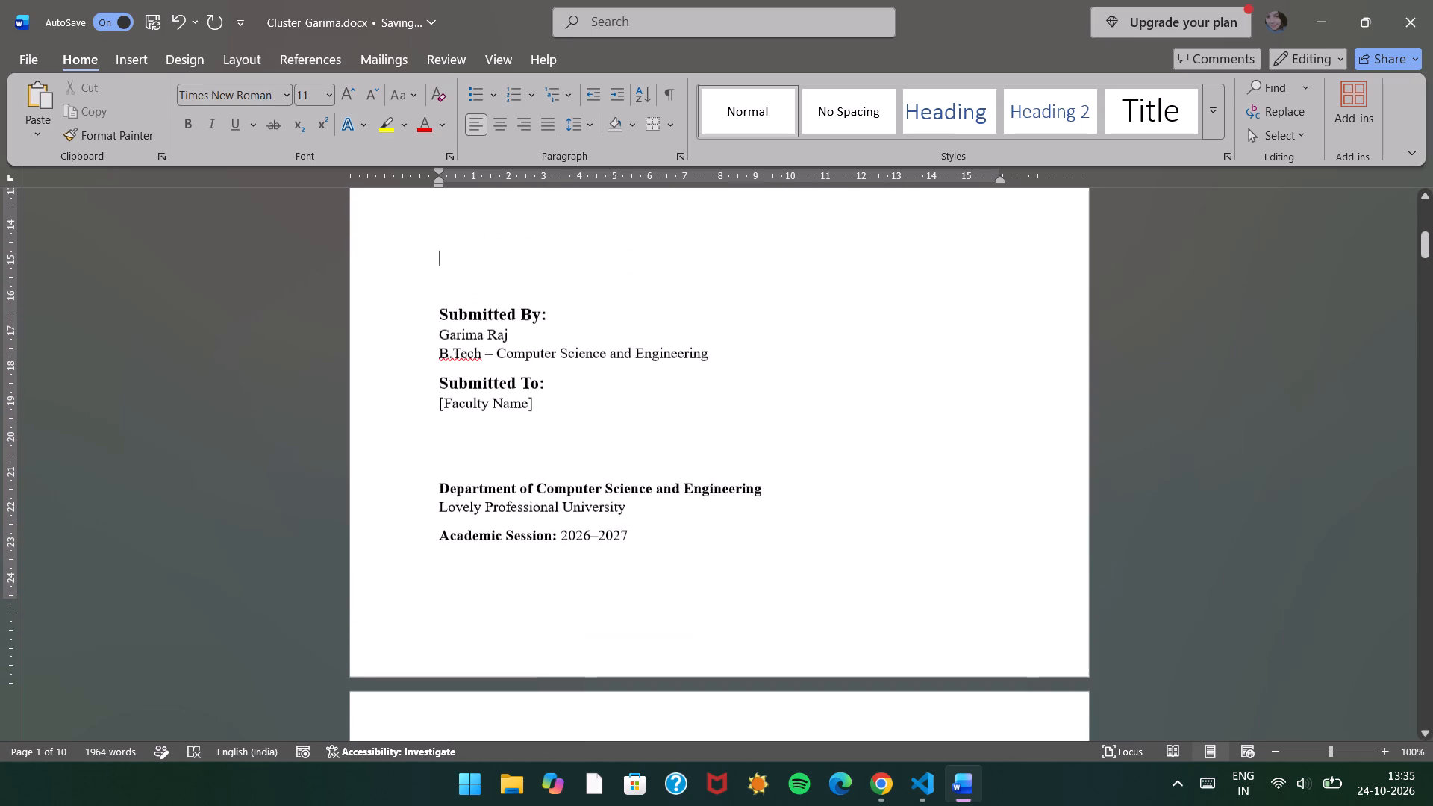
Add two blank lines between the Course Code line and the logo, and one blank line below the report title.
scroll(473, 550, up, 3)
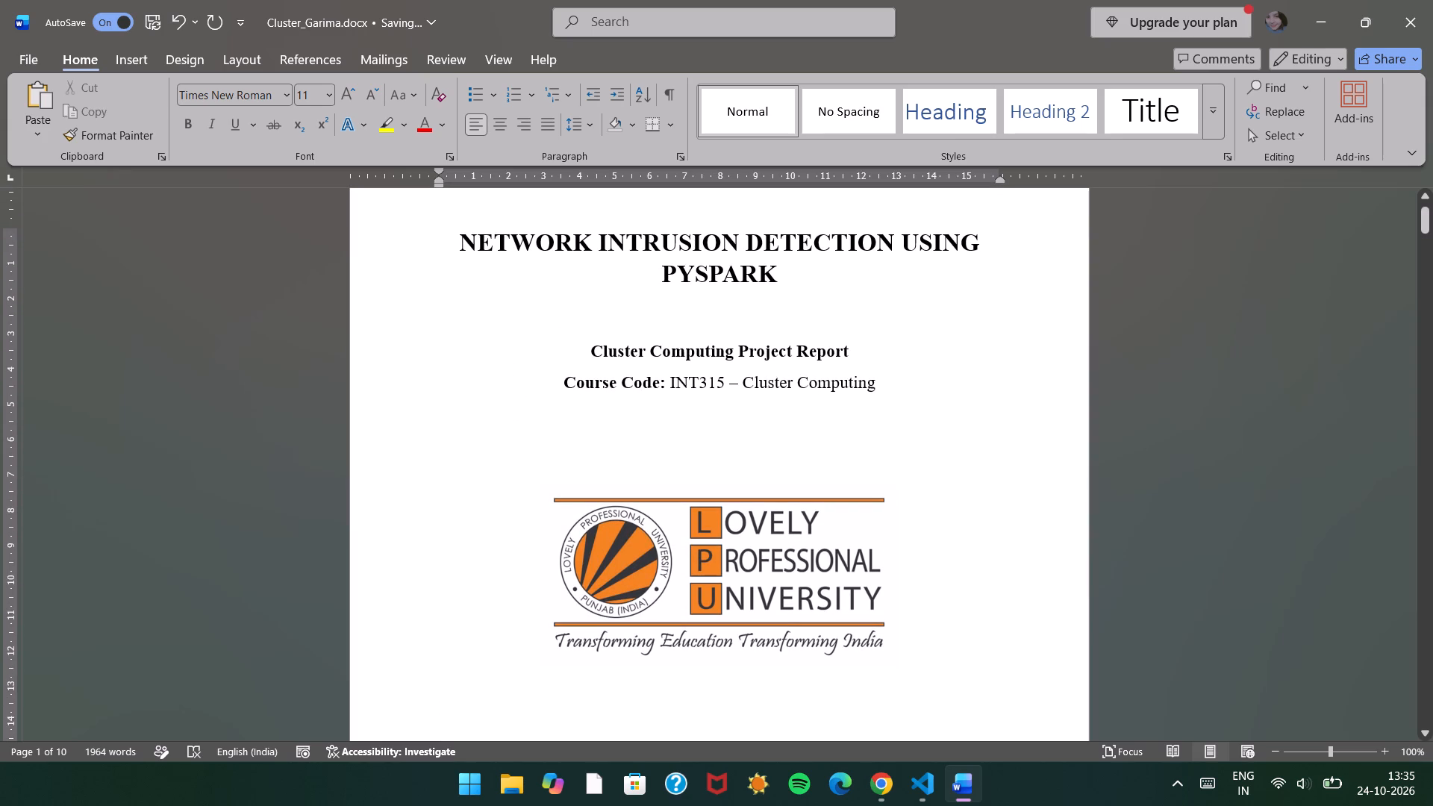
click(680, 428)
key(Return)
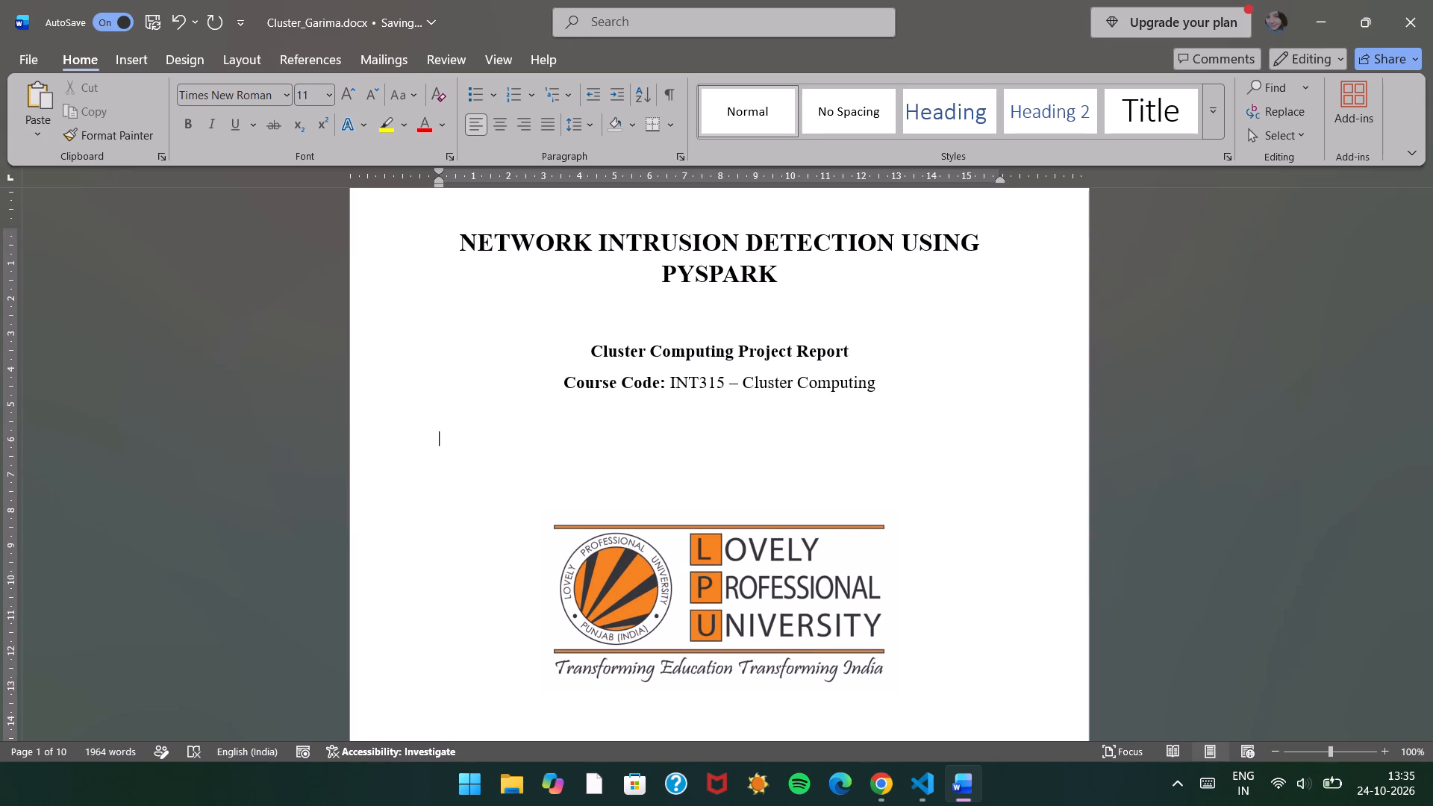
key(Return)
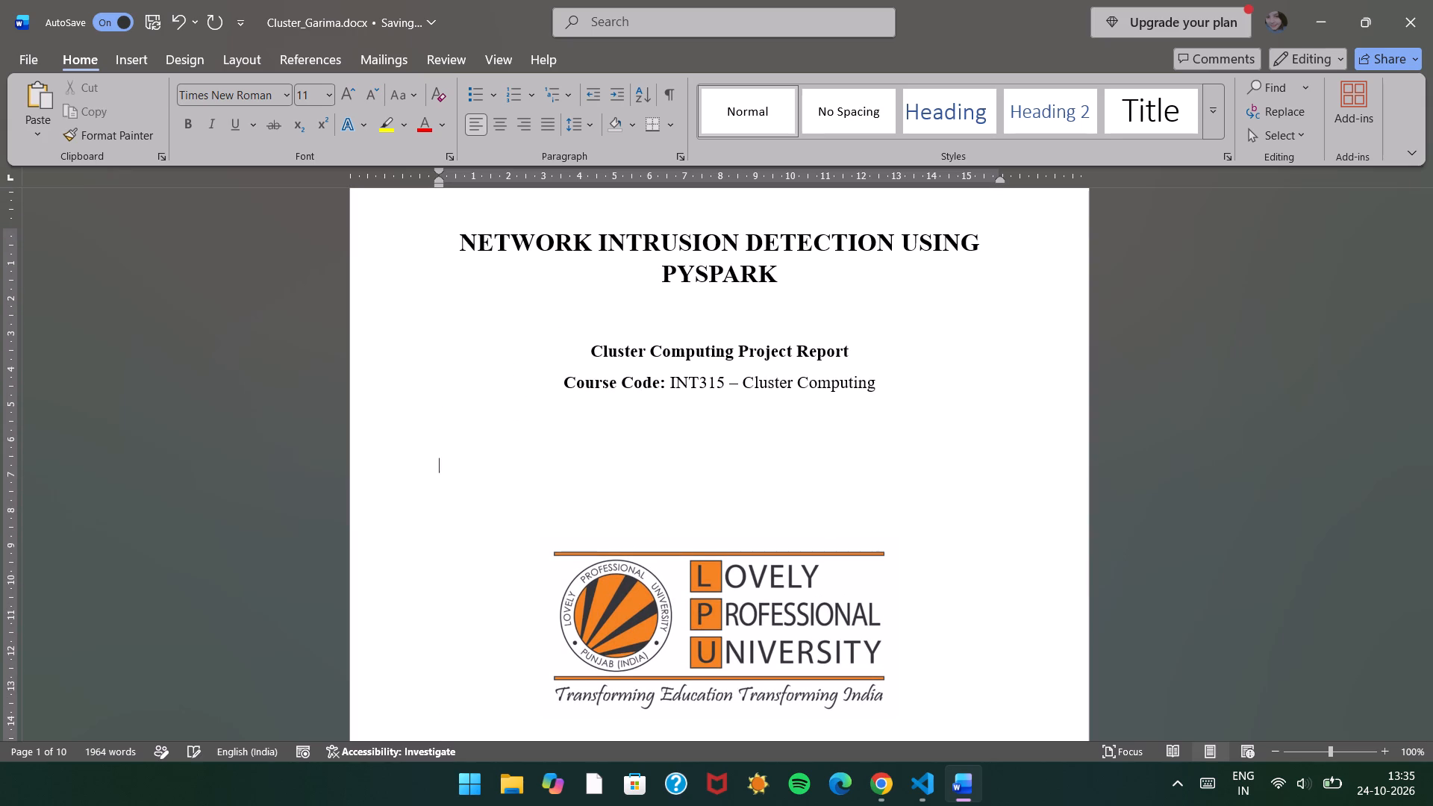
click(784, 293)
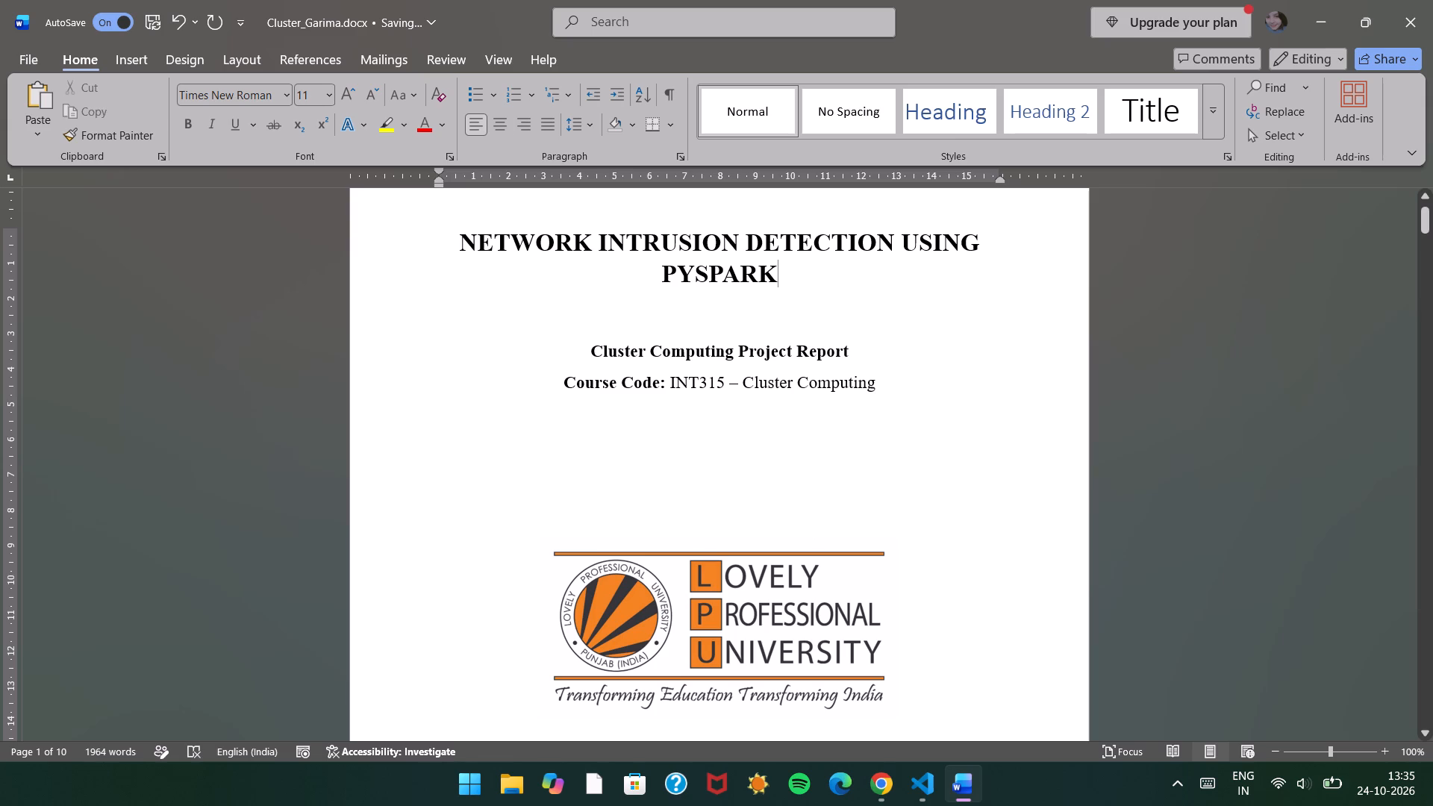
key(Return)
Replace the two blank lines directly below the Course Code line with a single centred blank line.
scroll(784, 293, up, 1)
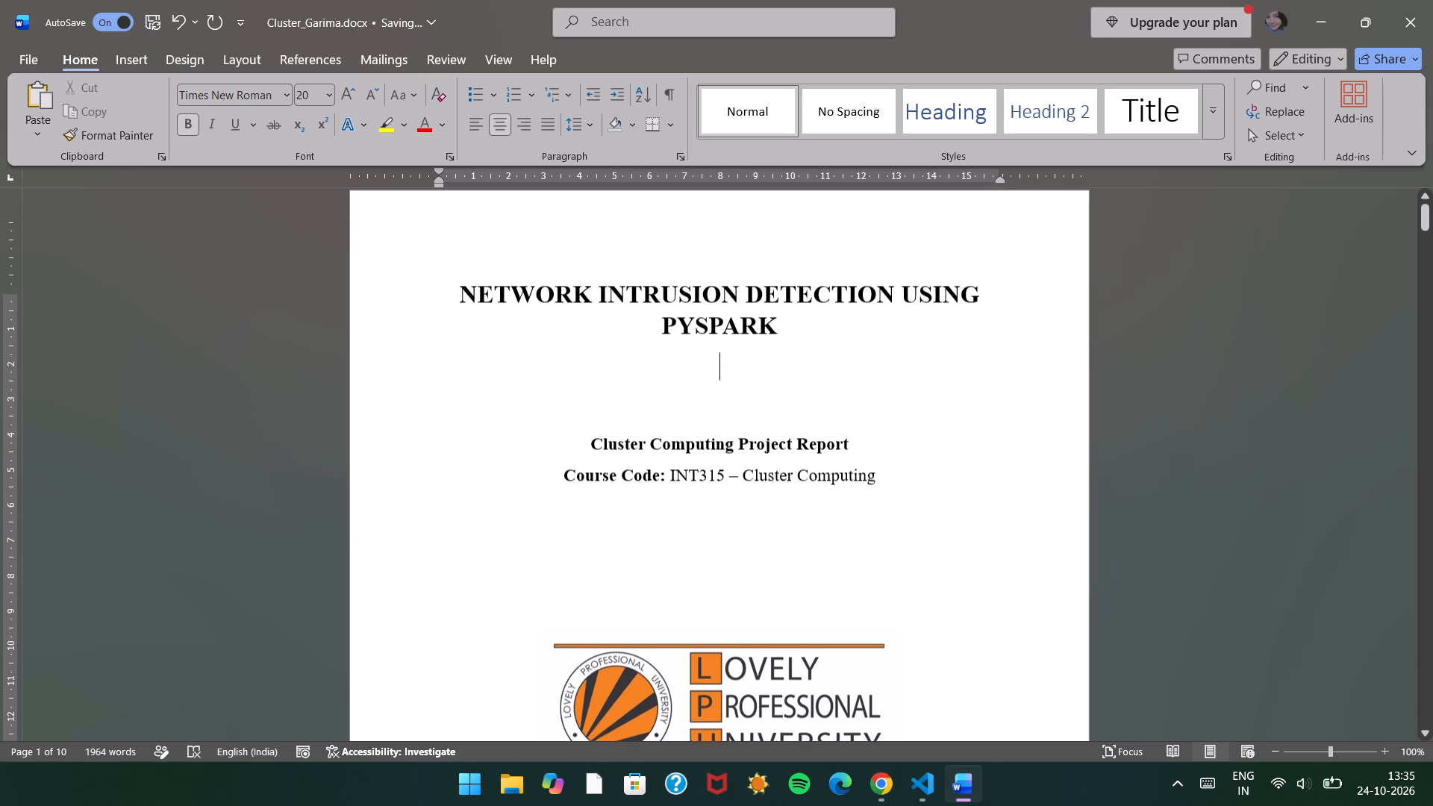
scroll(784, 293, up, 1)
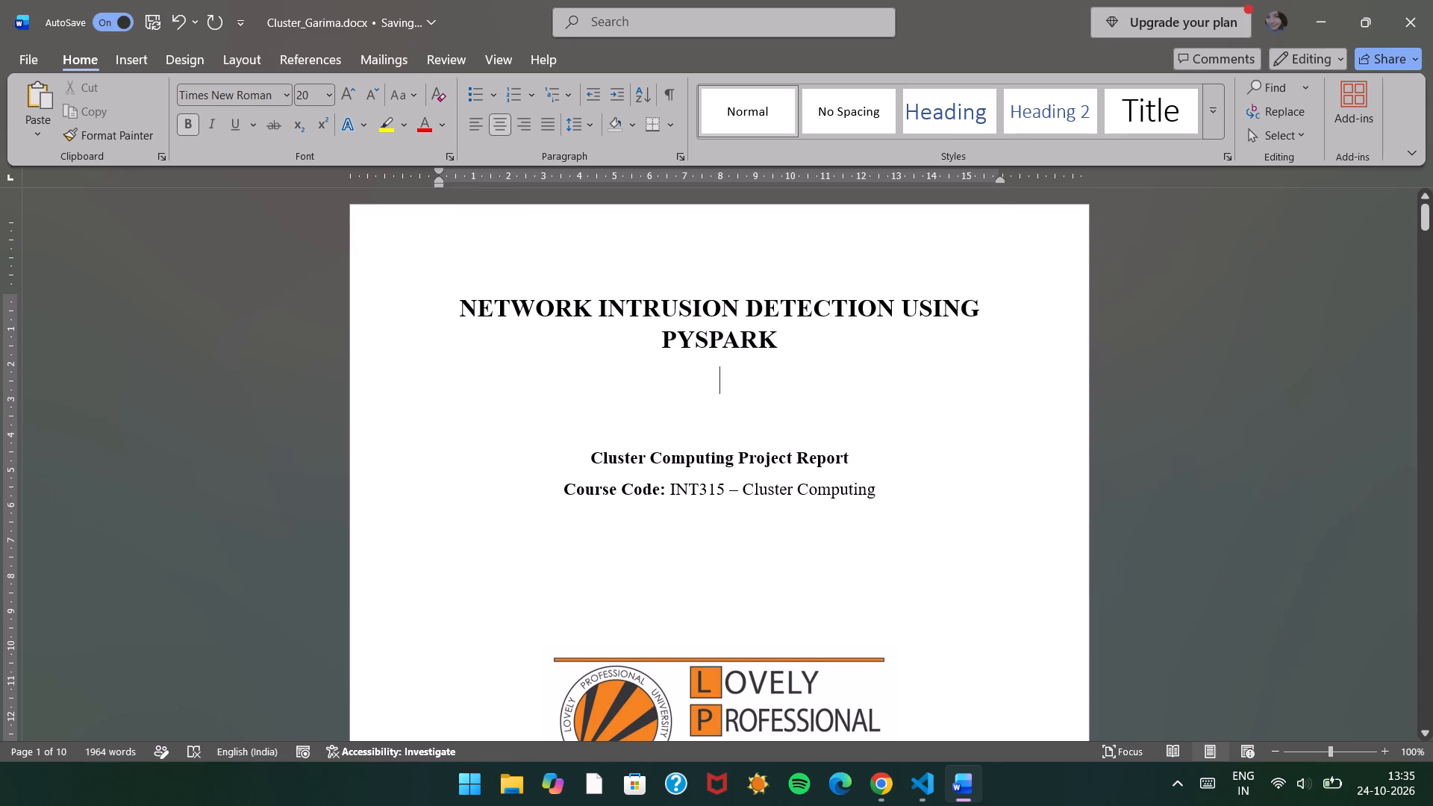
scroll(723, 410, down, 3)
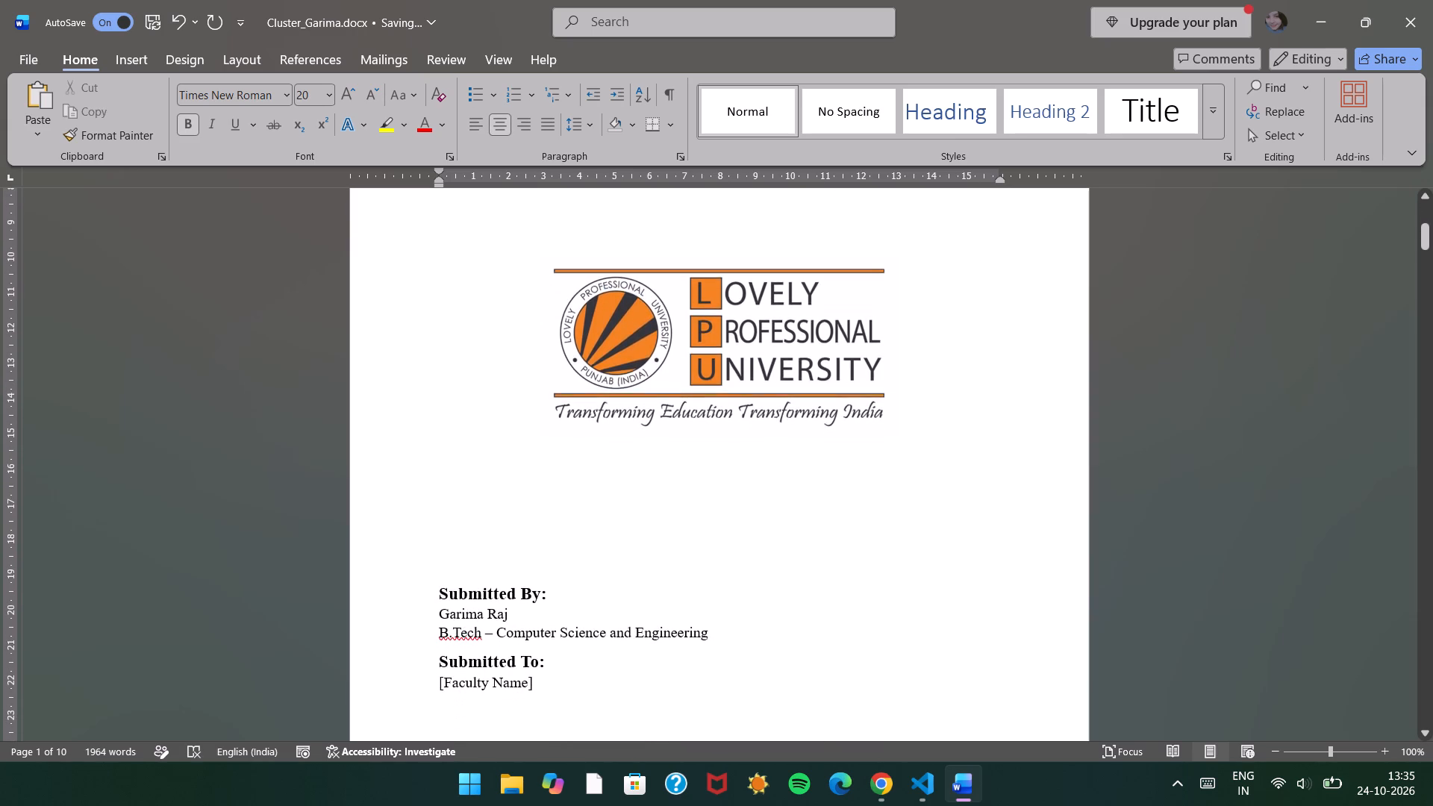
scroll(723, 410, up, 1)
click(701, 444)
key(BackSpace)
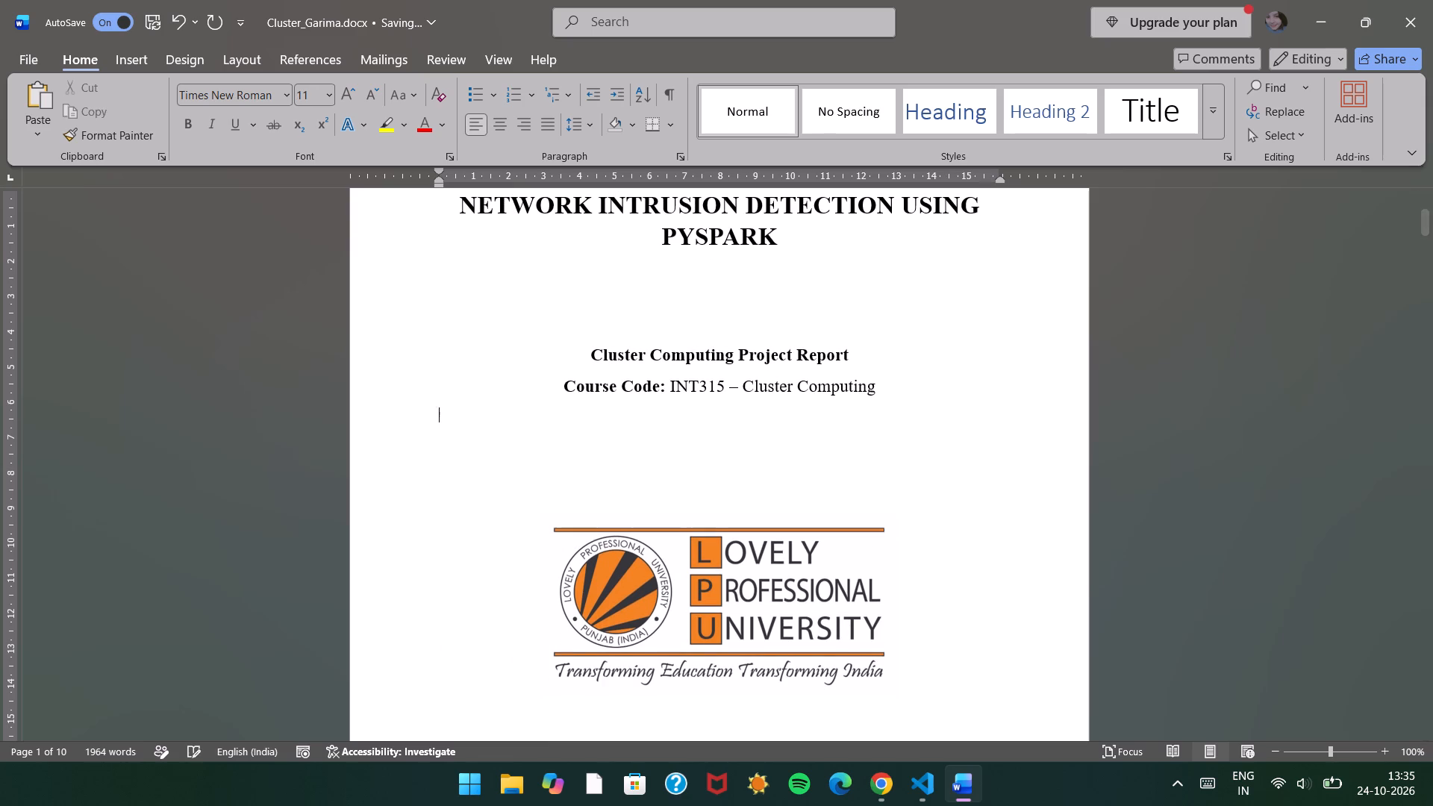
key(BackSpace)
key(Return)
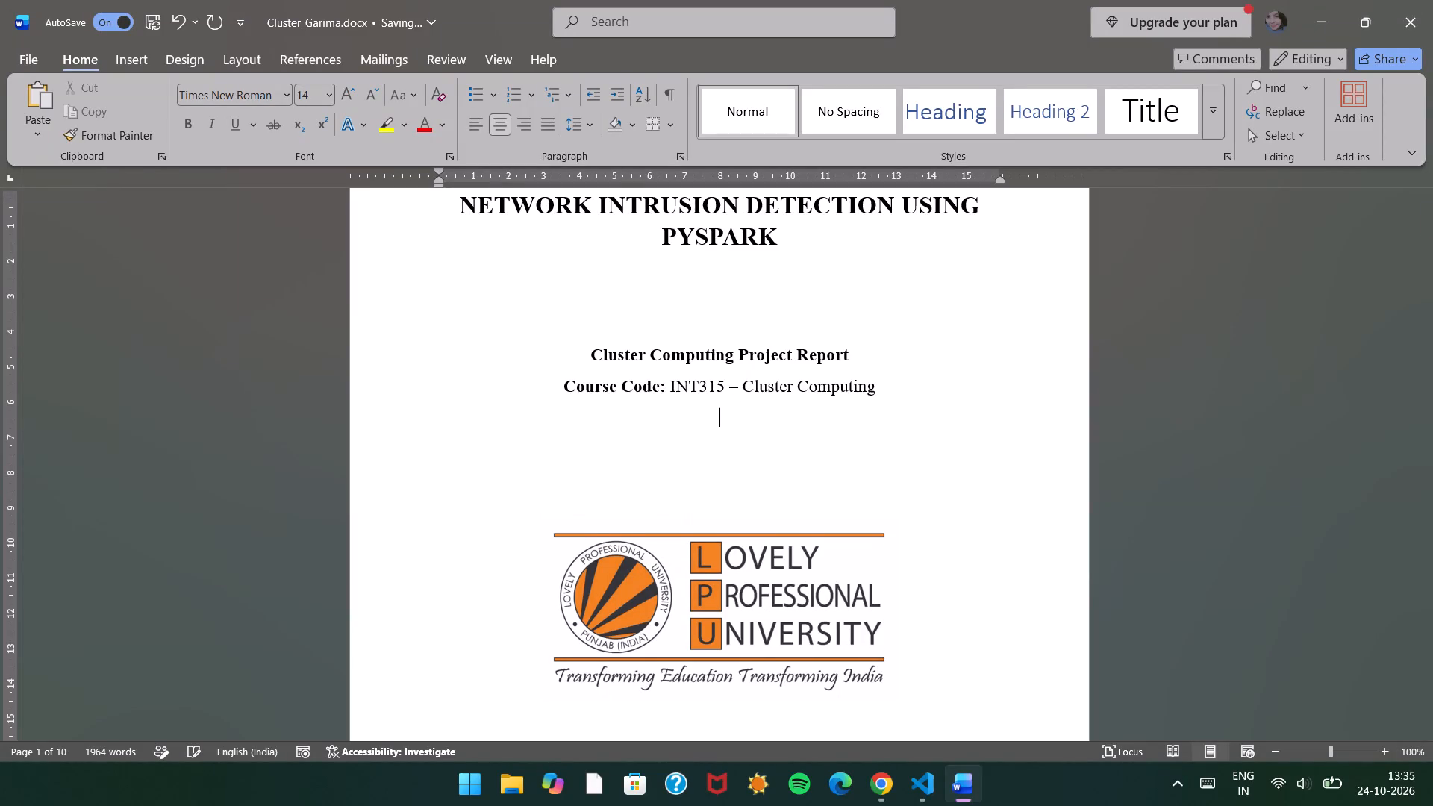
Set the font size of the whole "Submitted By" and "Submitted To" block on the cover page to 14.
scroll(708, 516, down, 2)
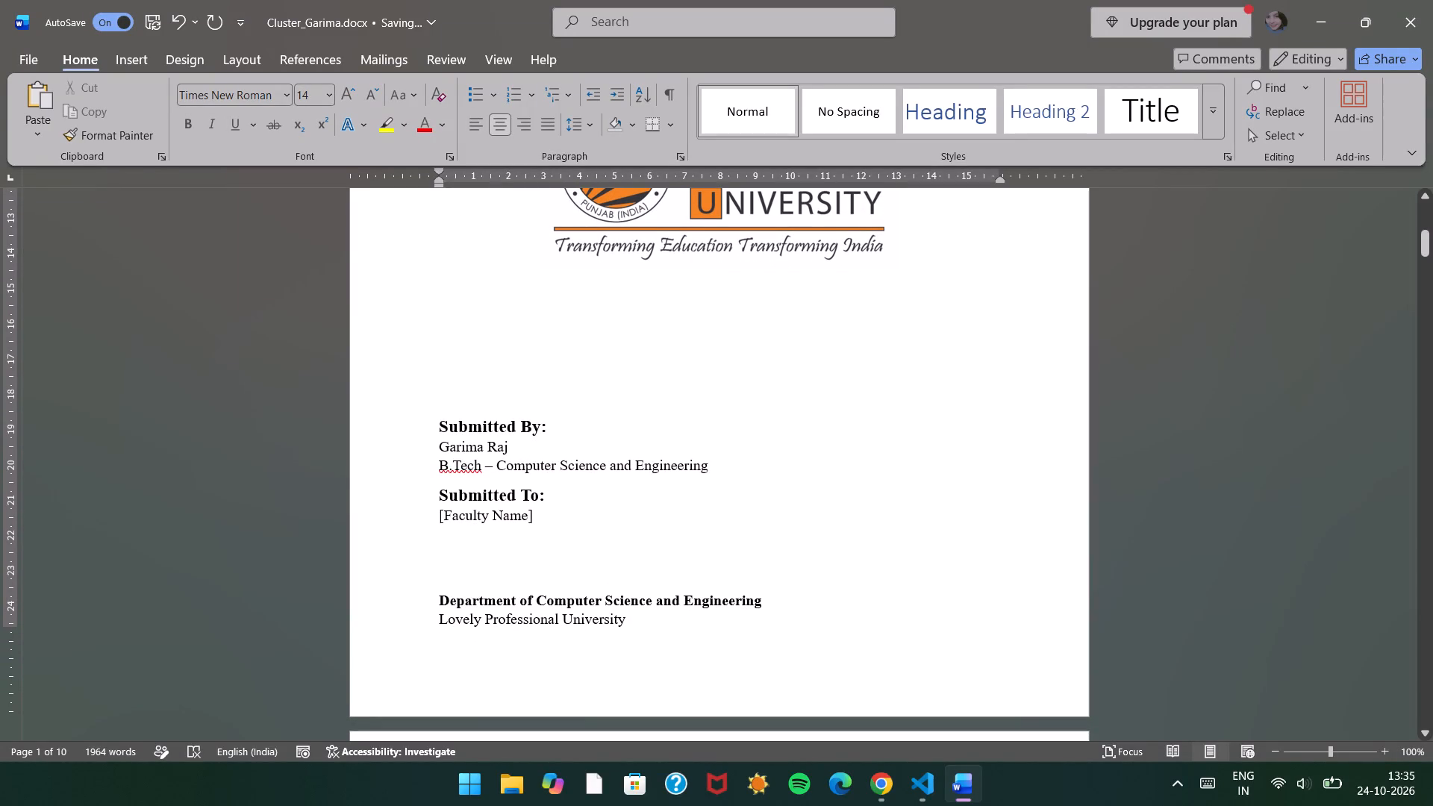
click(552, 525)
drag(552, 525, 434, 426)
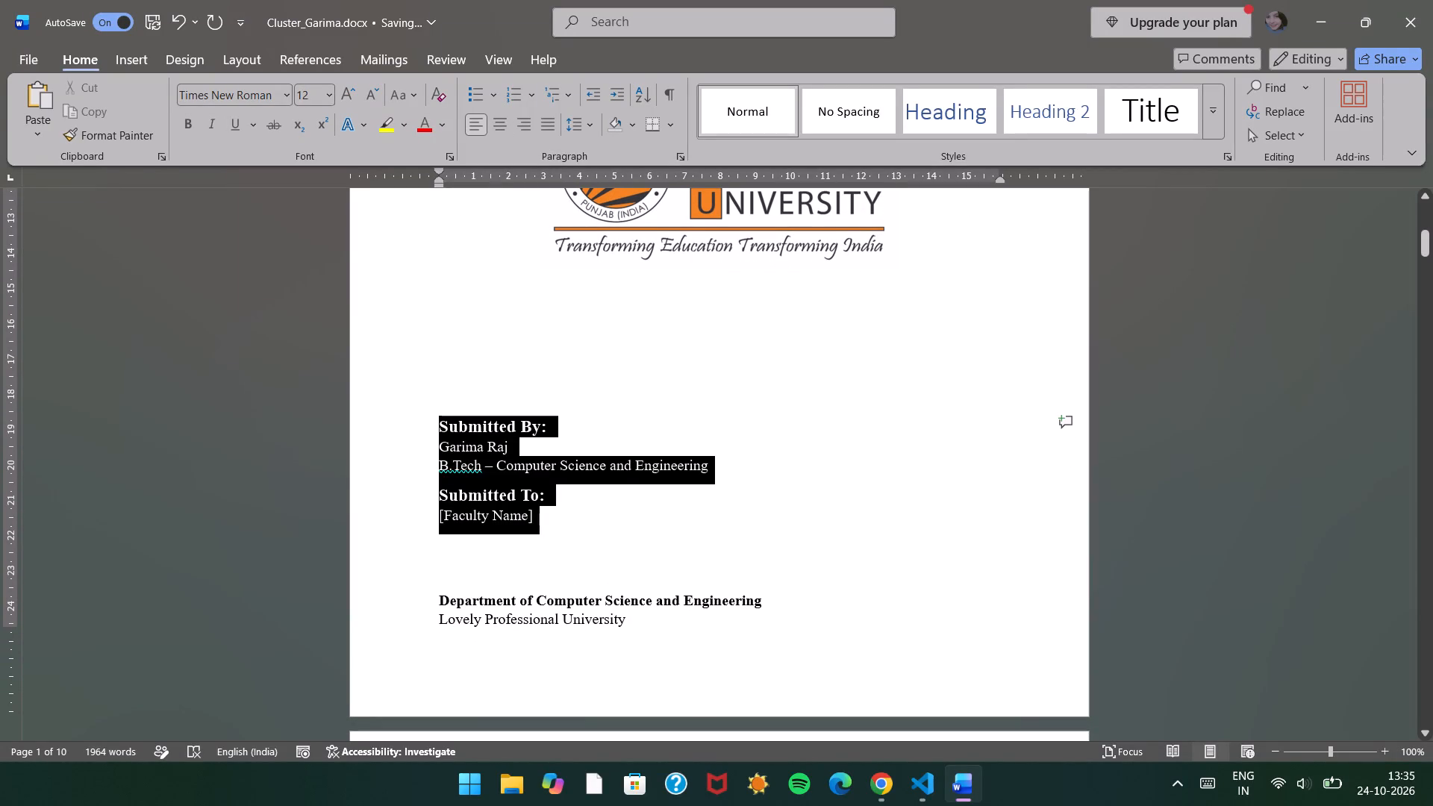
drag(434, 426, 430, 421)
click(571, 363)
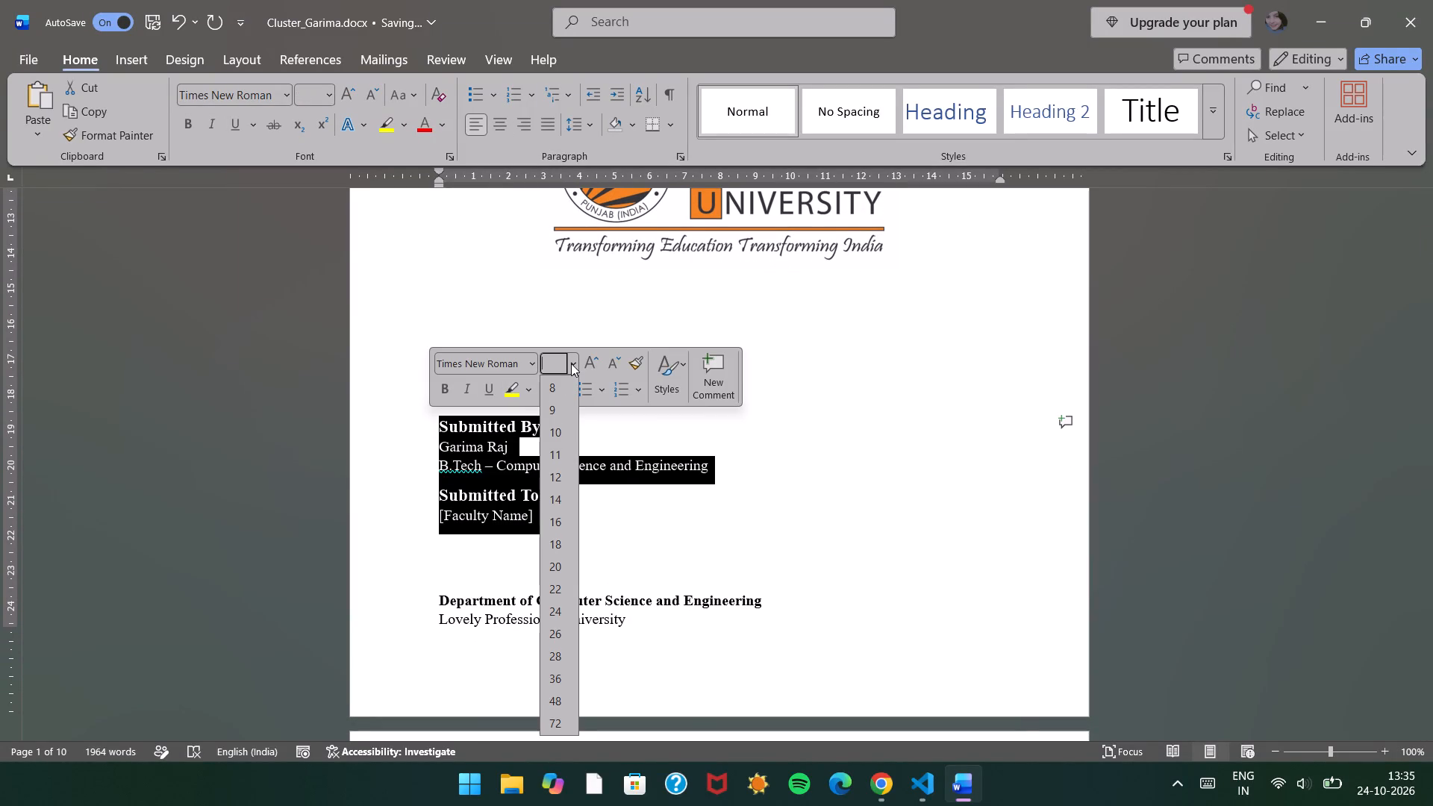
click(558, 504)
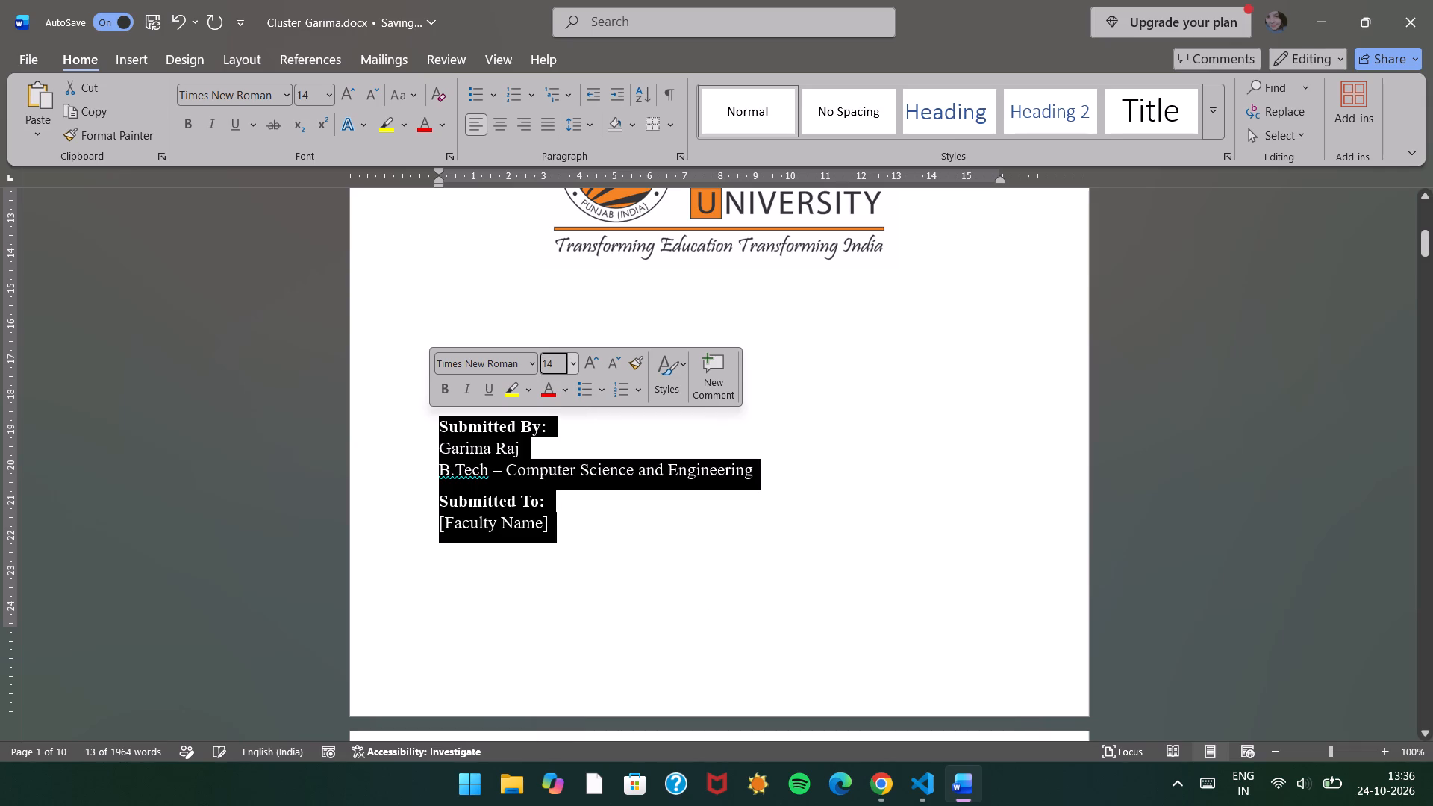
click(601, 555)
Delete the two blank lines above "Department of Computer Science and Engineering" to bring it directly below the faculty name line.
scroll(601, 555, down, 2)
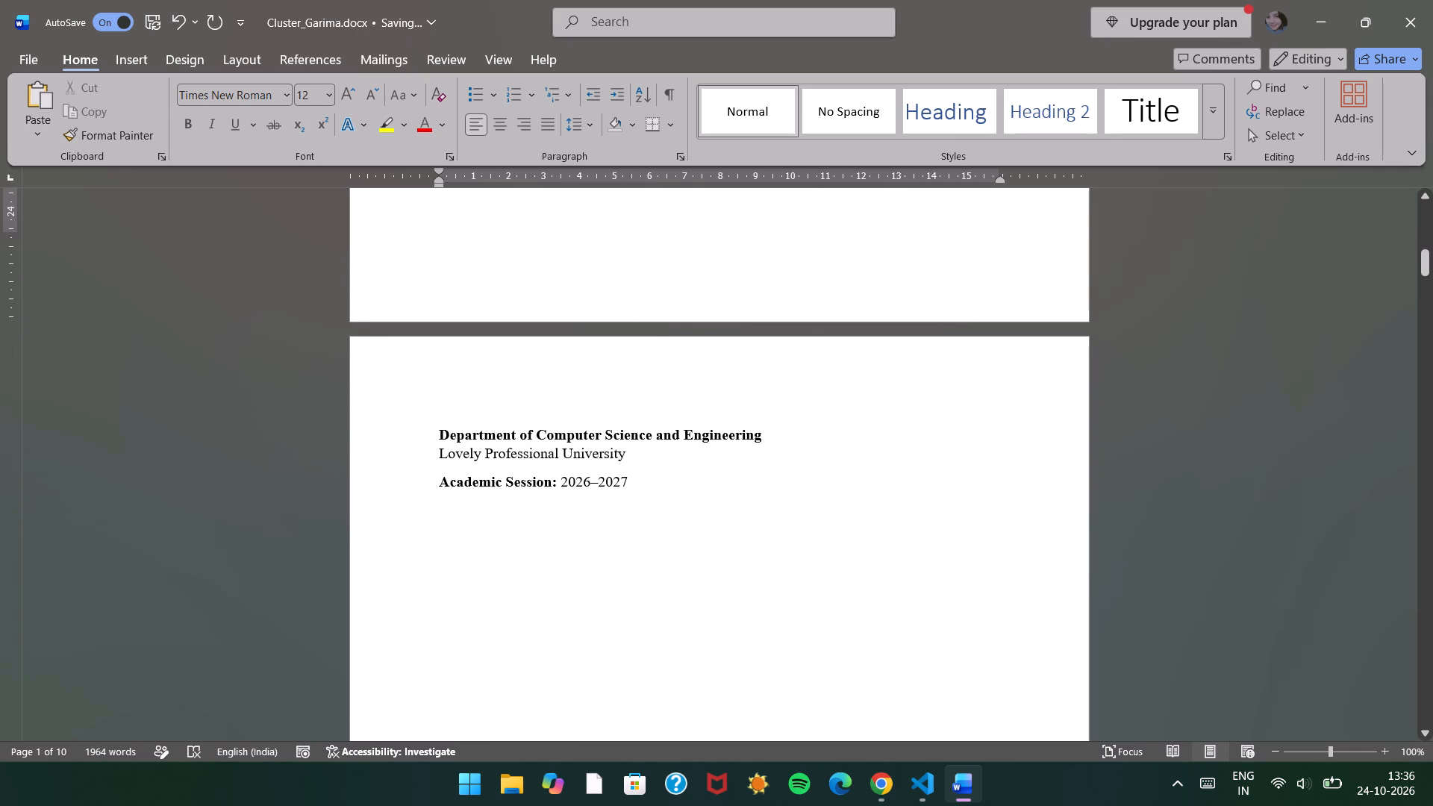
click(437, 428)
key(BackSpace)
key(BackSpace)
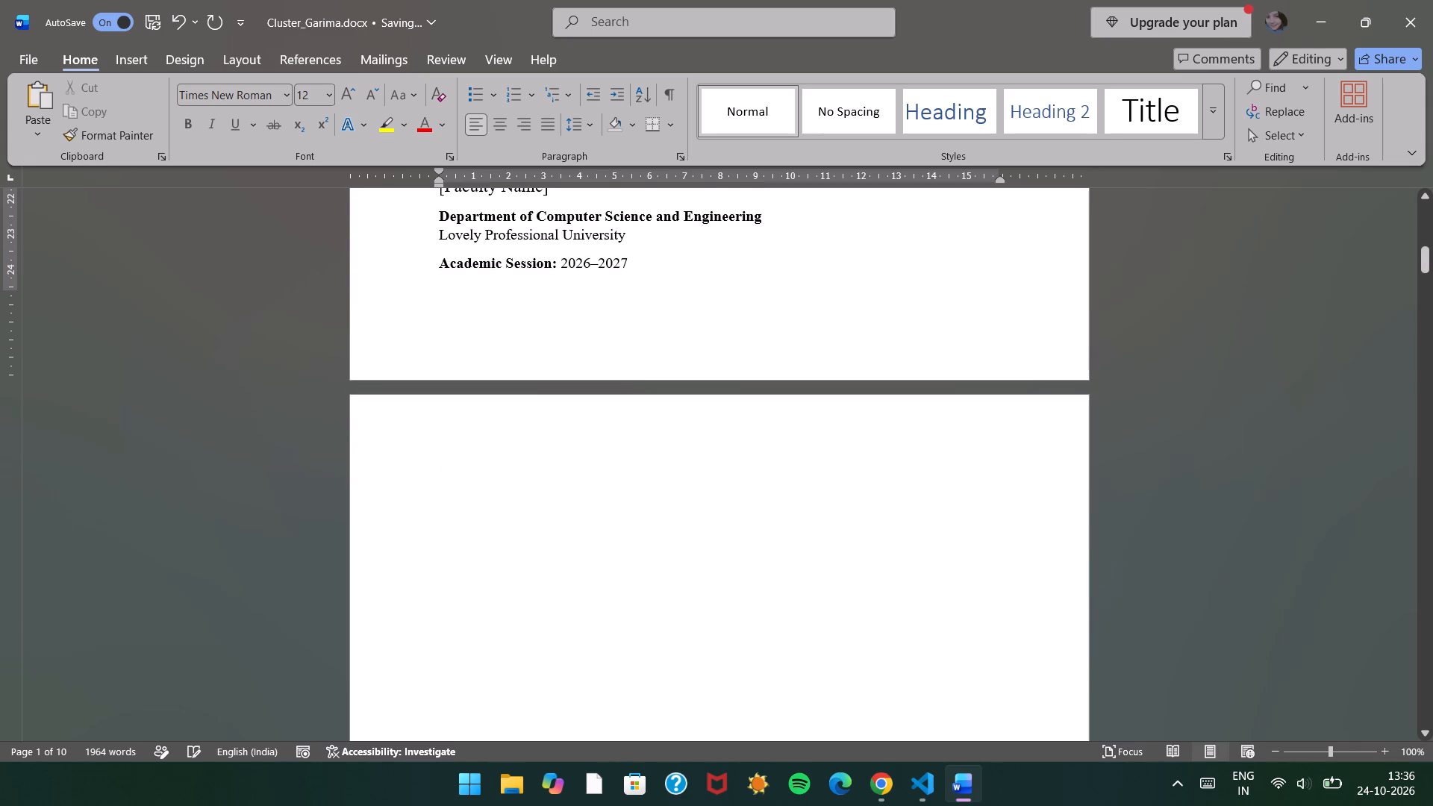
Select the Department, Lovely Professional University and Academic Session lines on the cover page and open the font size choices.
scroll(437, 428, up, 1)
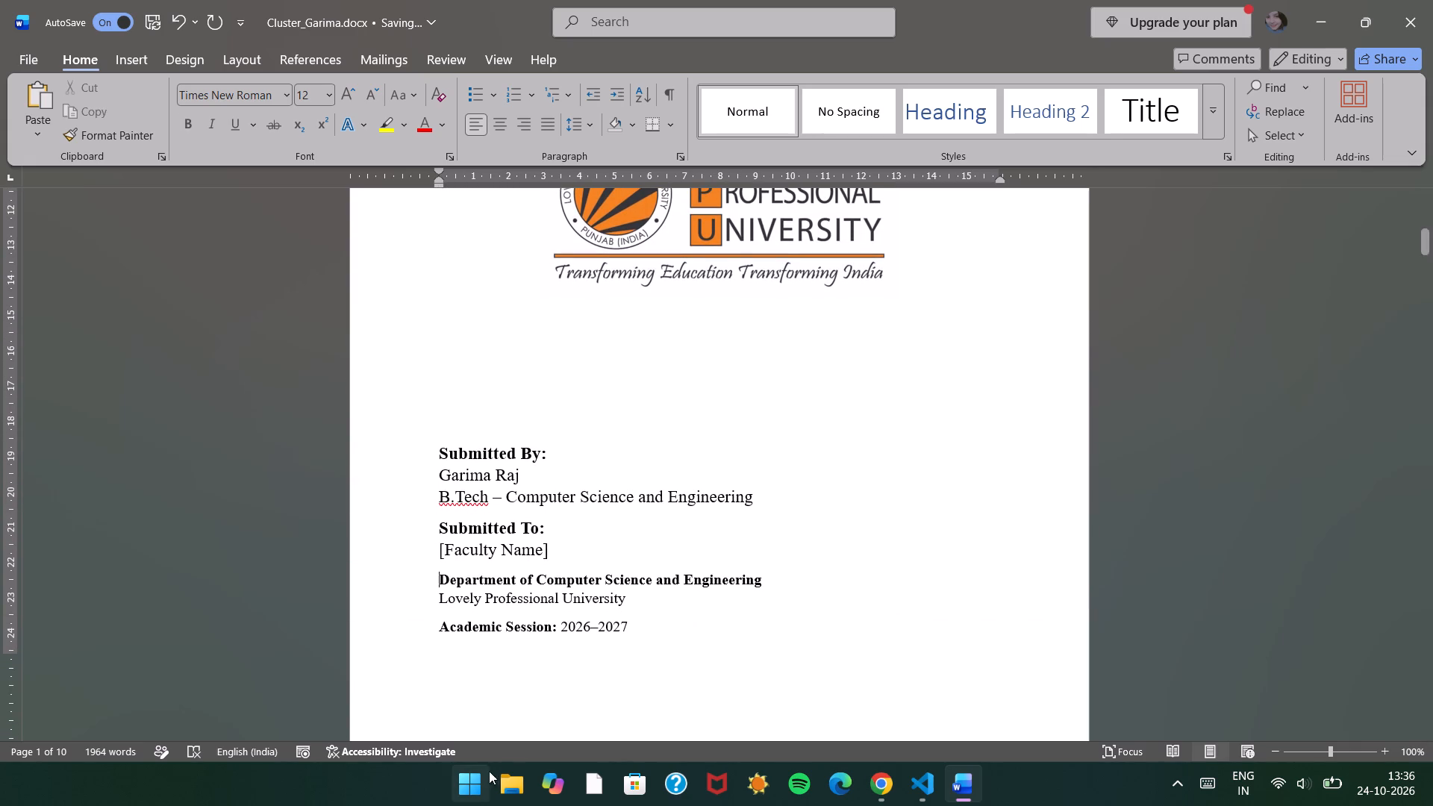
drag(635, 642, 433, 588)
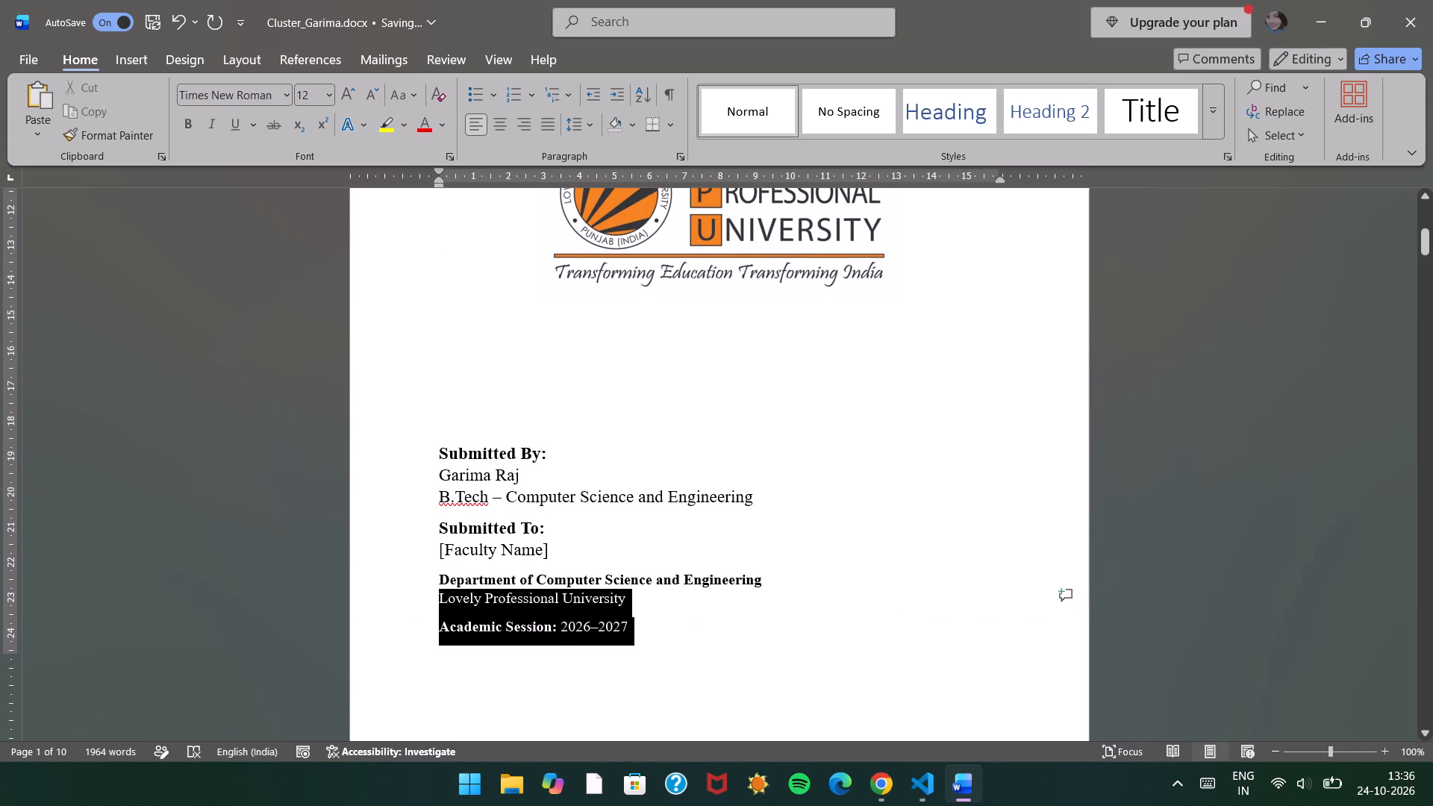
drag(433, 588, 434, 587)
click(580, 526)
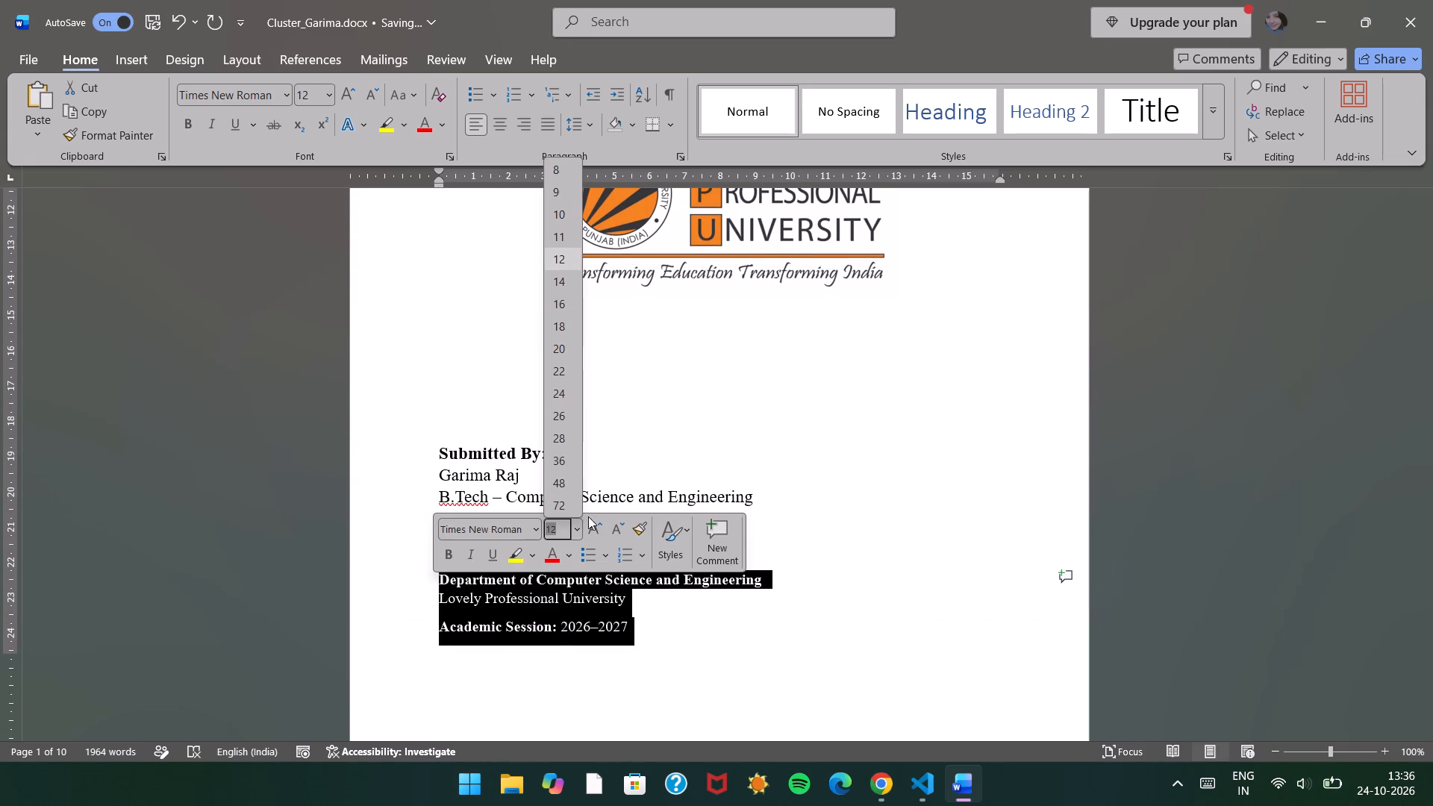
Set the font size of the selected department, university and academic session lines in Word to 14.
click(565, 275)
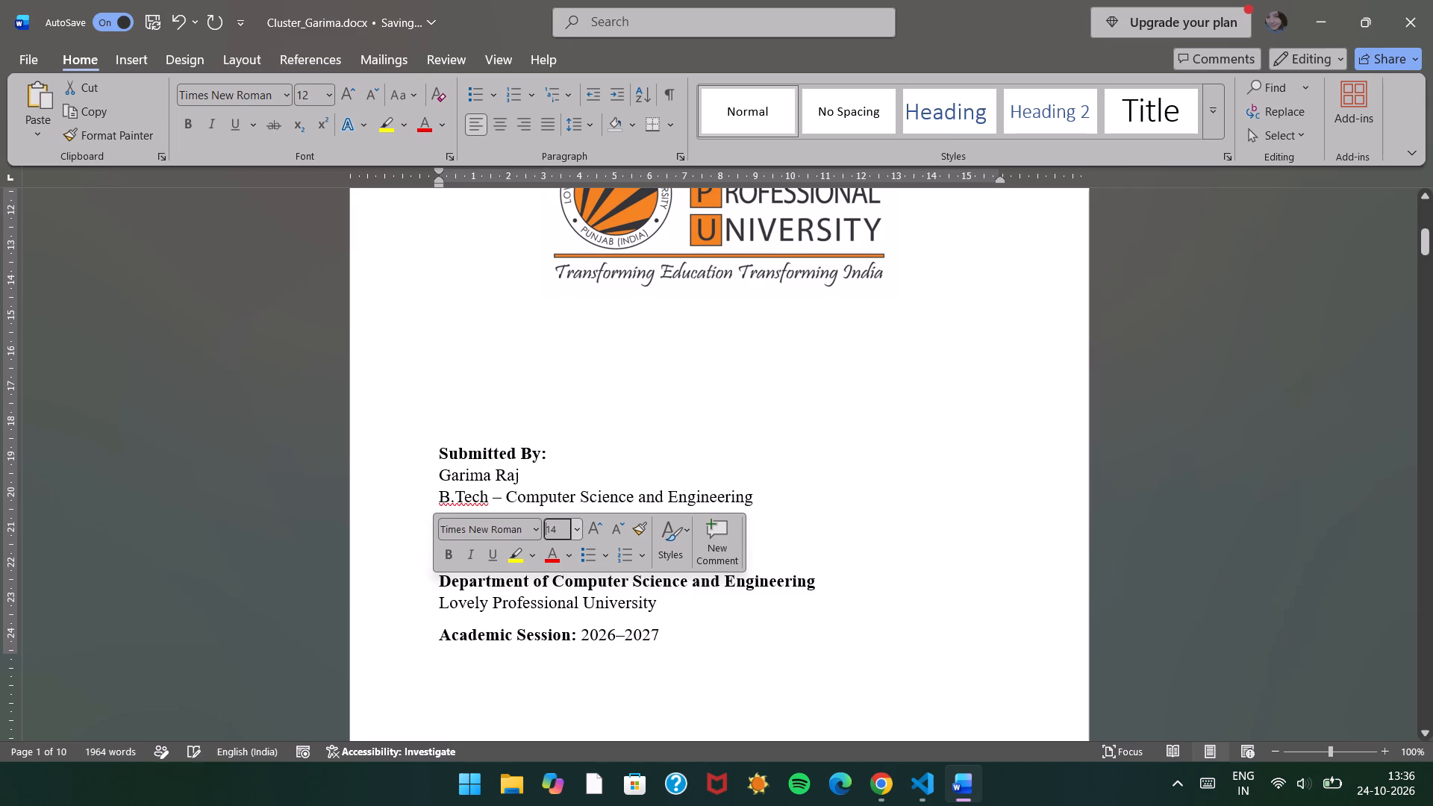
Delete two blank lines between the university logo and the "Submitted By:" heading on the cover page.
click(677, 442)
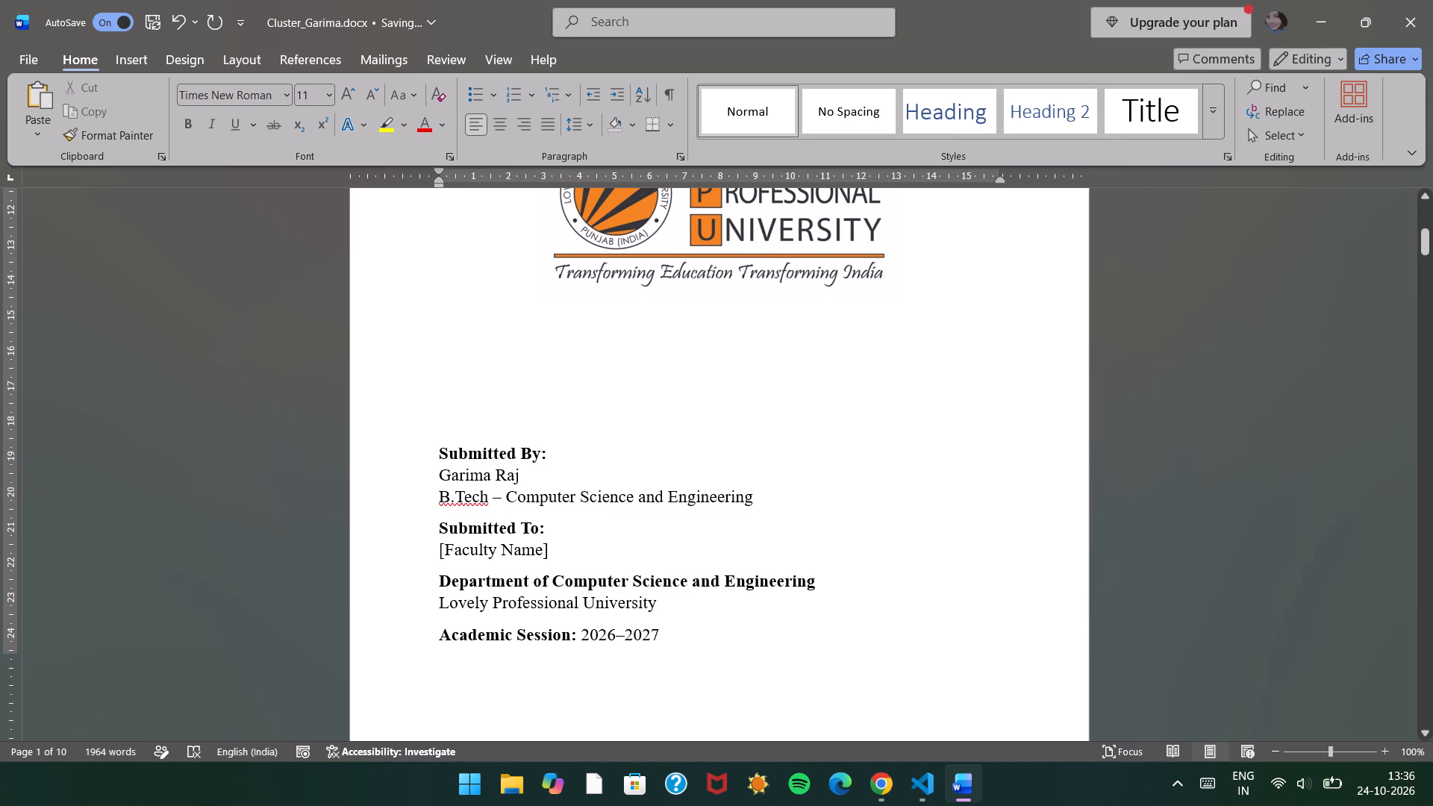
key(BackSpace)
key(BackSpace)
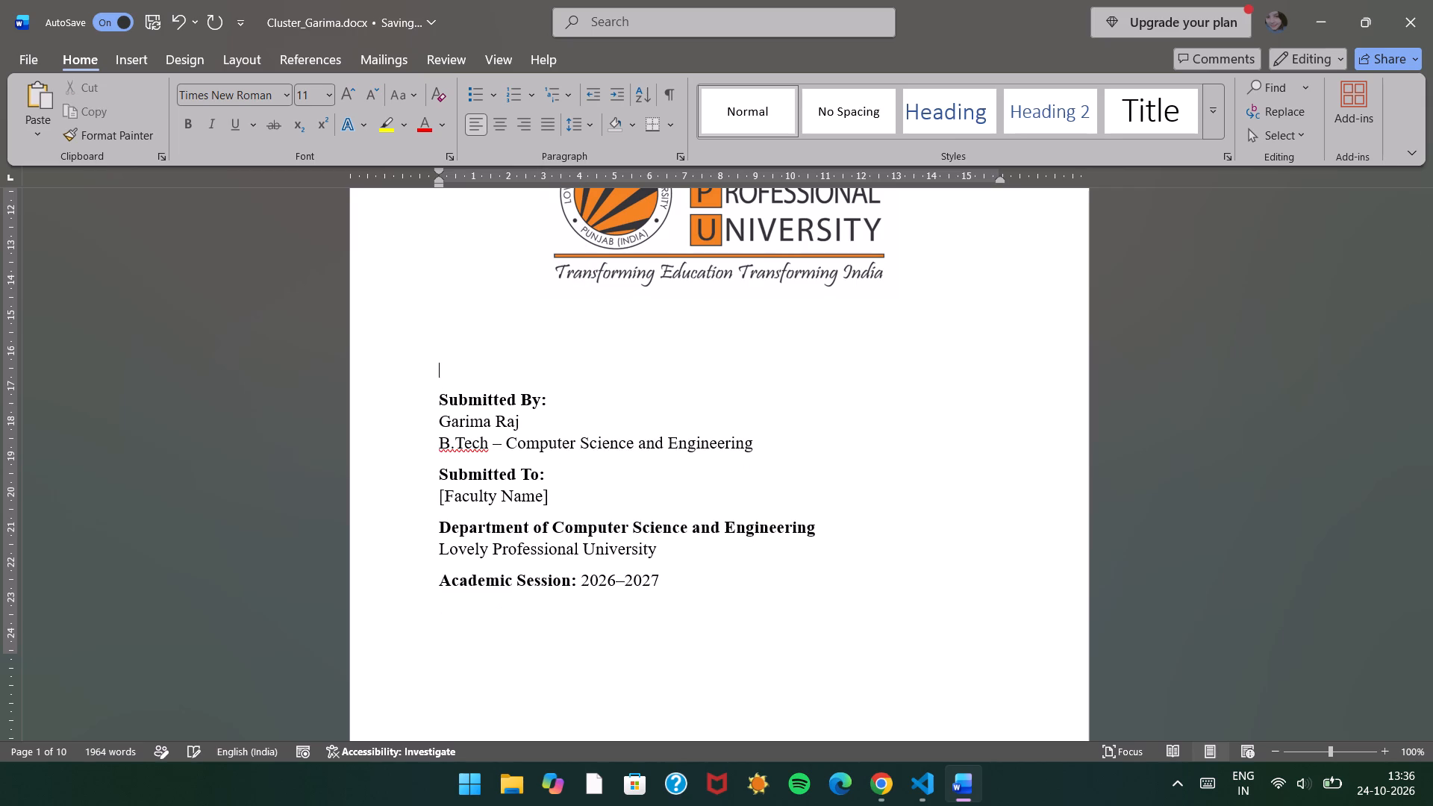
Insert two blank lines between the [Faculty Name] line and the department line on the cover page.
click(569, 499)
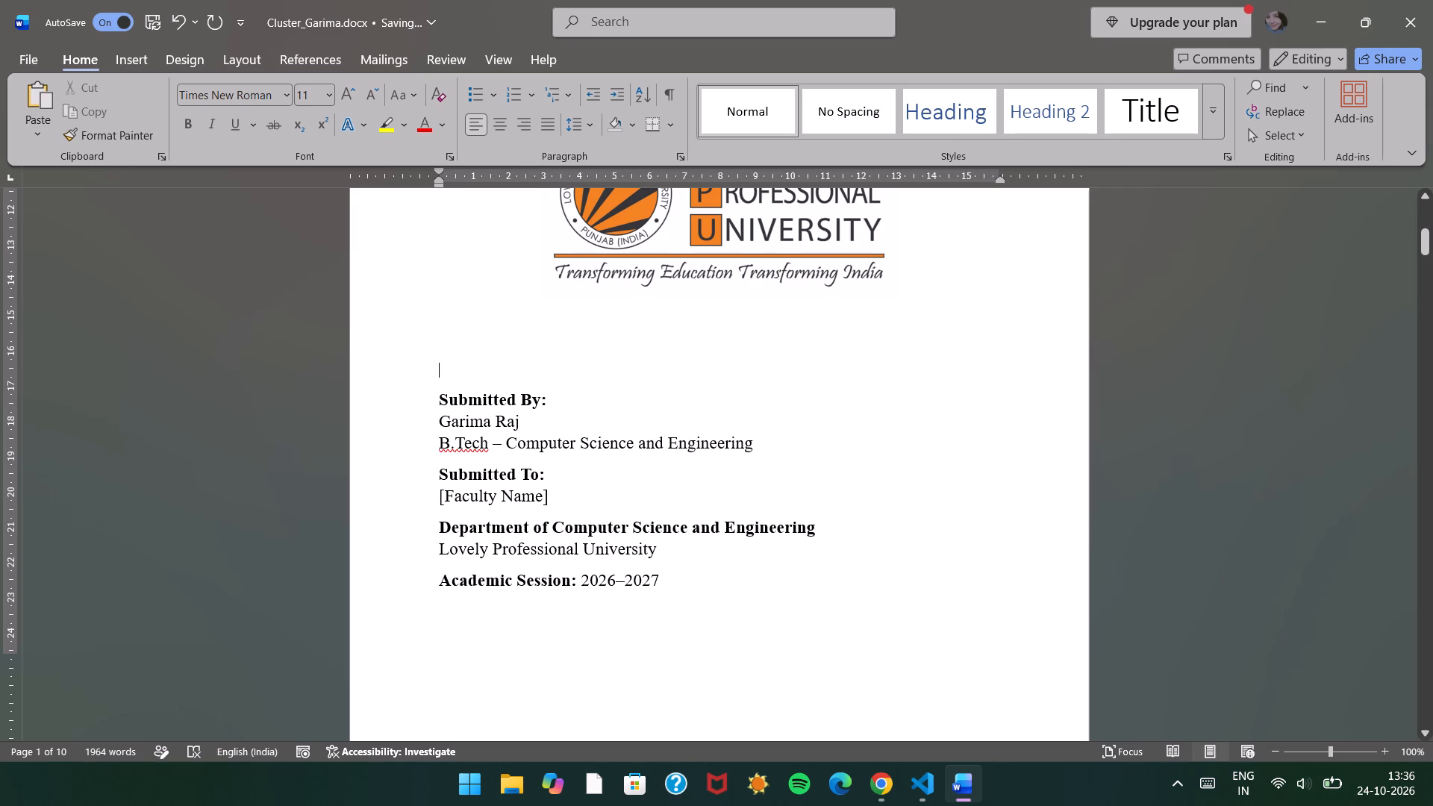
key(Return)
key(Return)
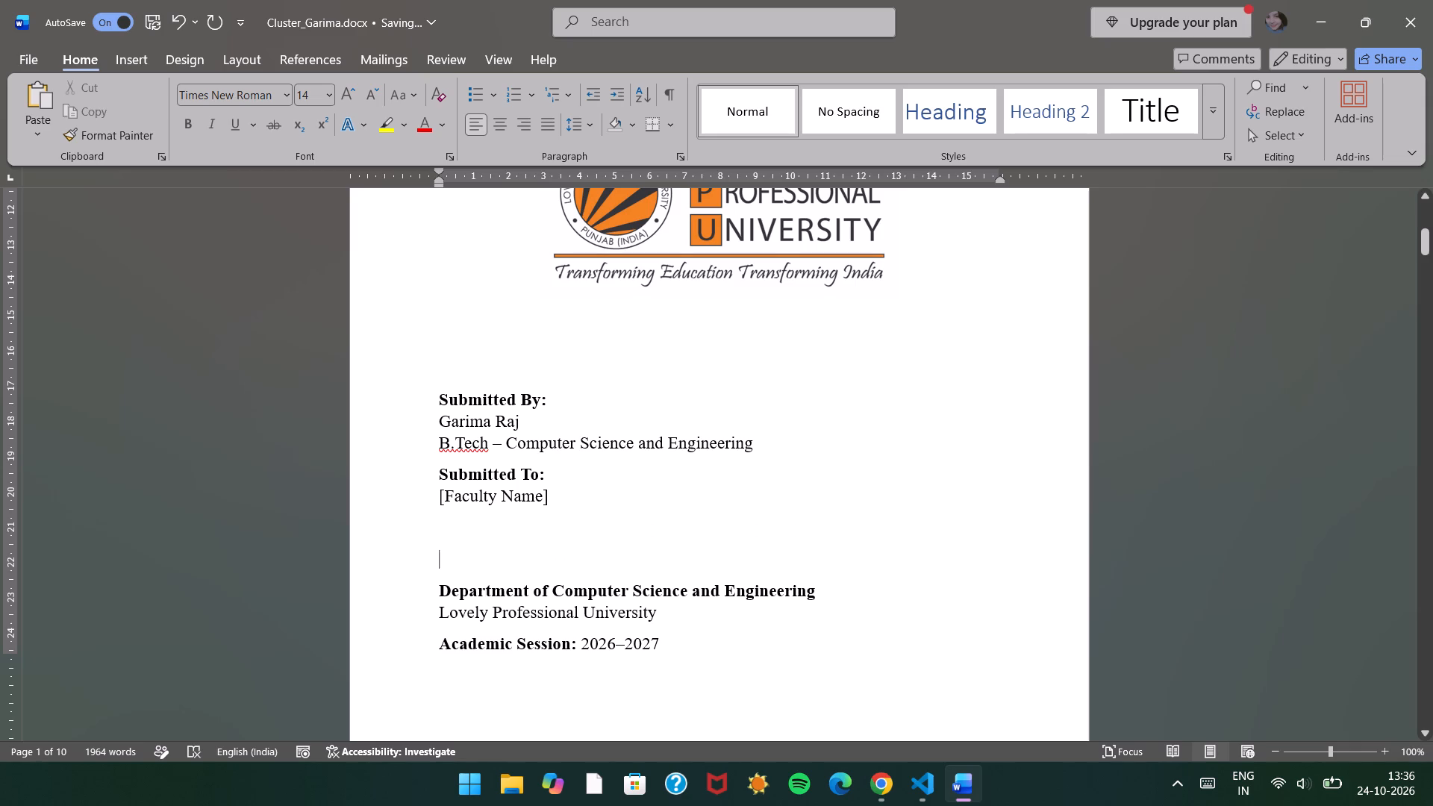
Add a period after "B.Tech" in the degree line under "Submitted By:".
click(487, 445)
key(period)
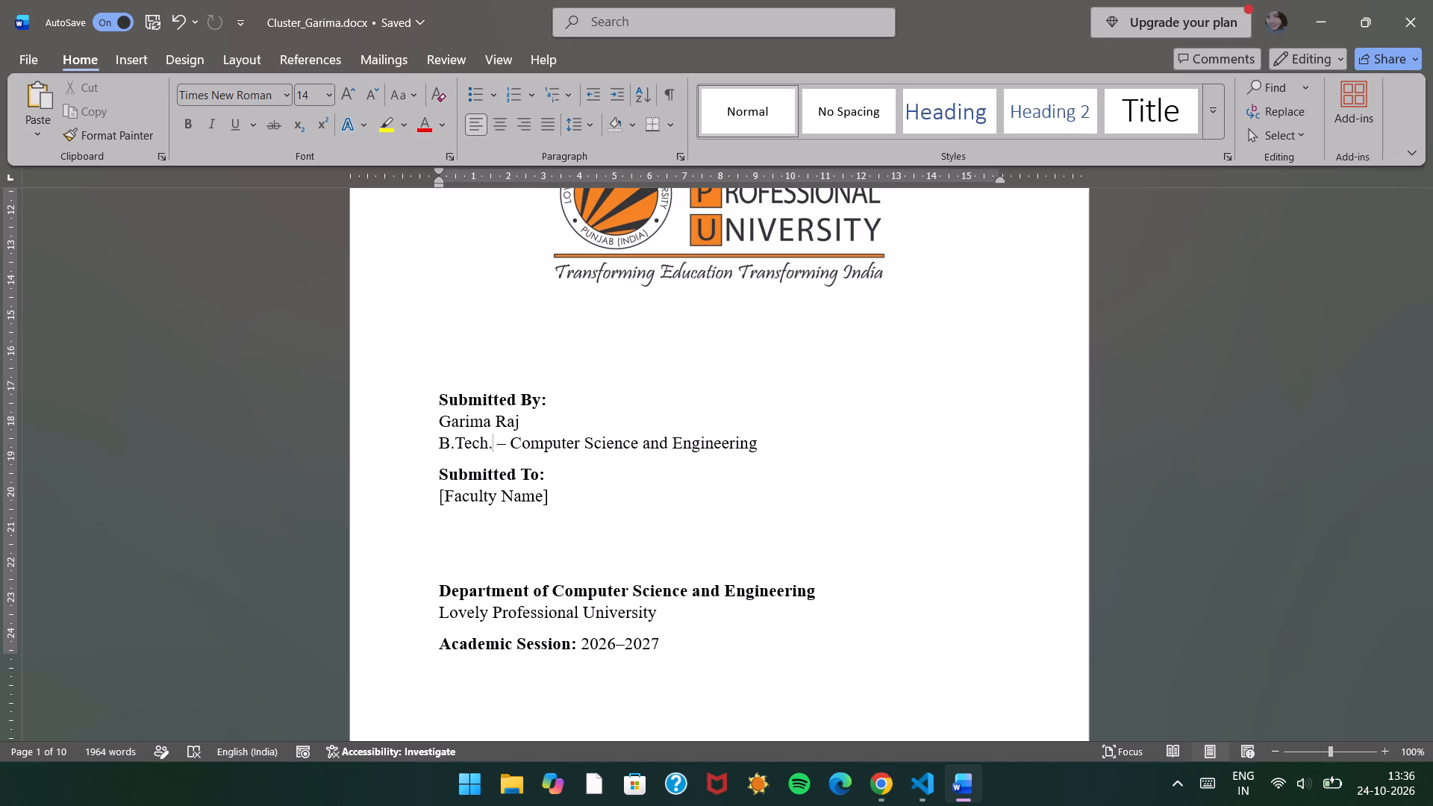
Replace the [Faculty Name] placeholder under "Submitted To:" on the cover page with the faculty member's name.
click(553, 501)
key(BackSpace)
key(BackSpace)
key(BackSpace)
key(BackSpace)
key(BackSpace)
key(BackSpace)
key(BackSpace)
key(BackSpace)
key(BackSpace)
key(BackSpace)
key(BackSpace)
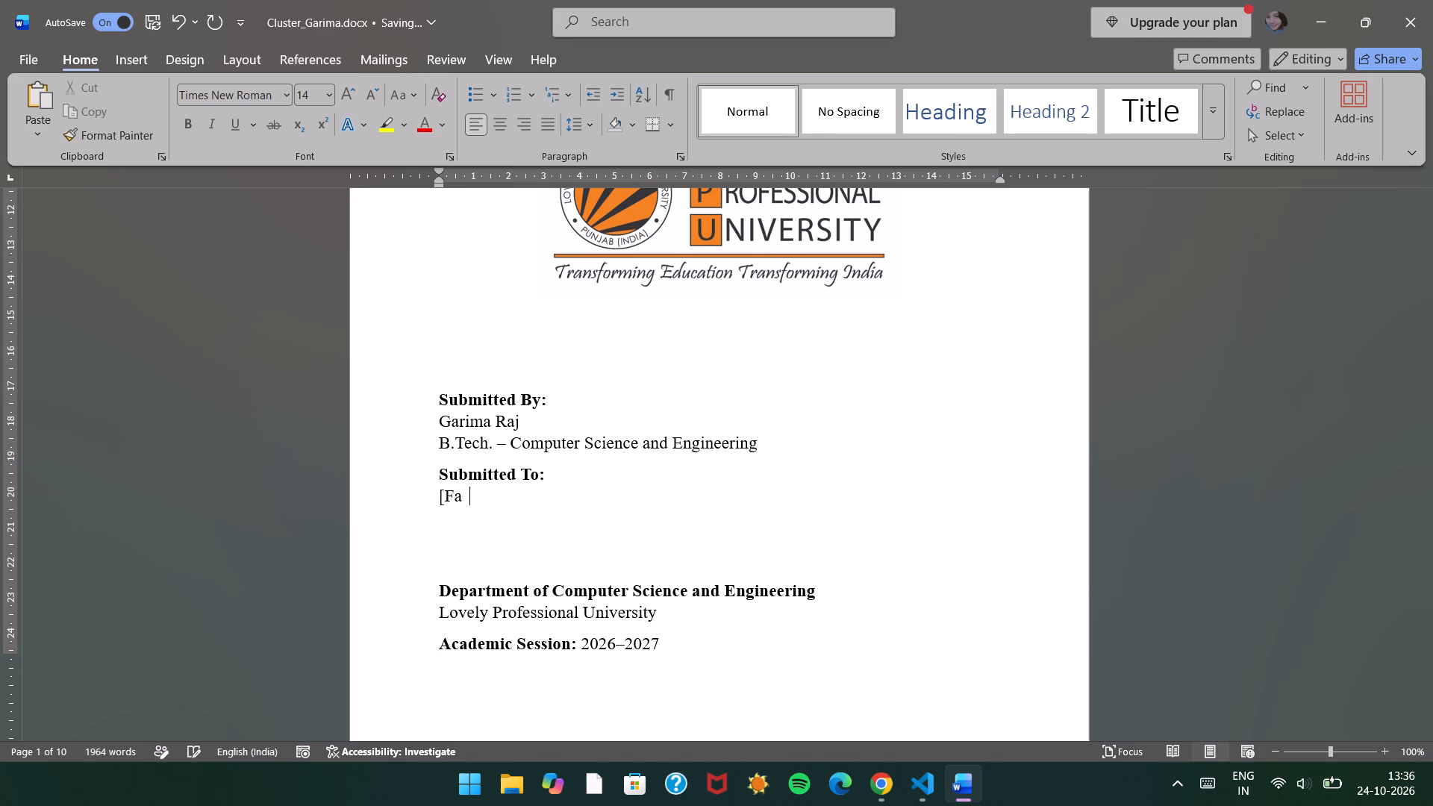
key(BackSpace)
key(BackSpace)
key(BackSpace)
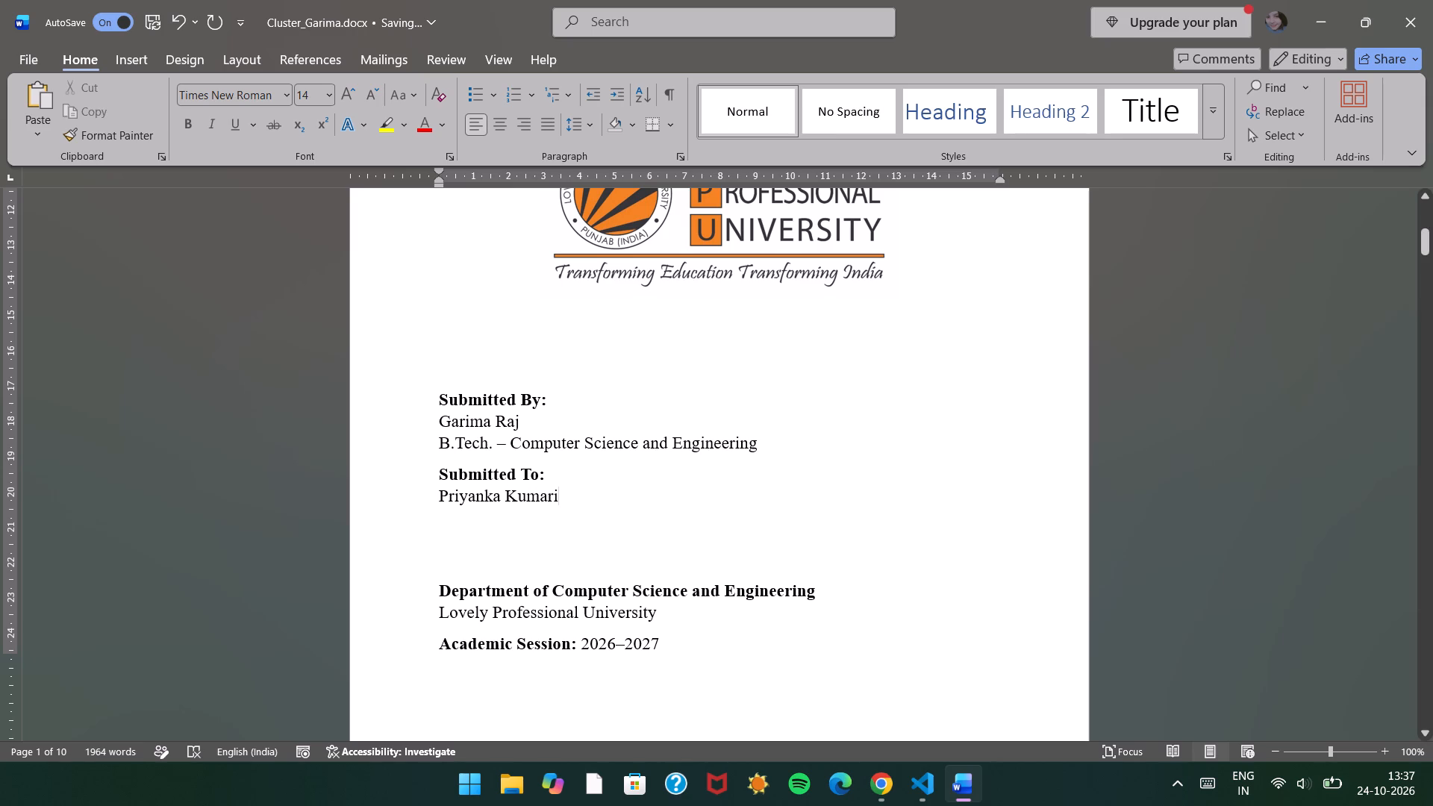
Set the font size of the "Submitted By:" heading on the cover page to 16.
drag(547, 397, 446, 403)
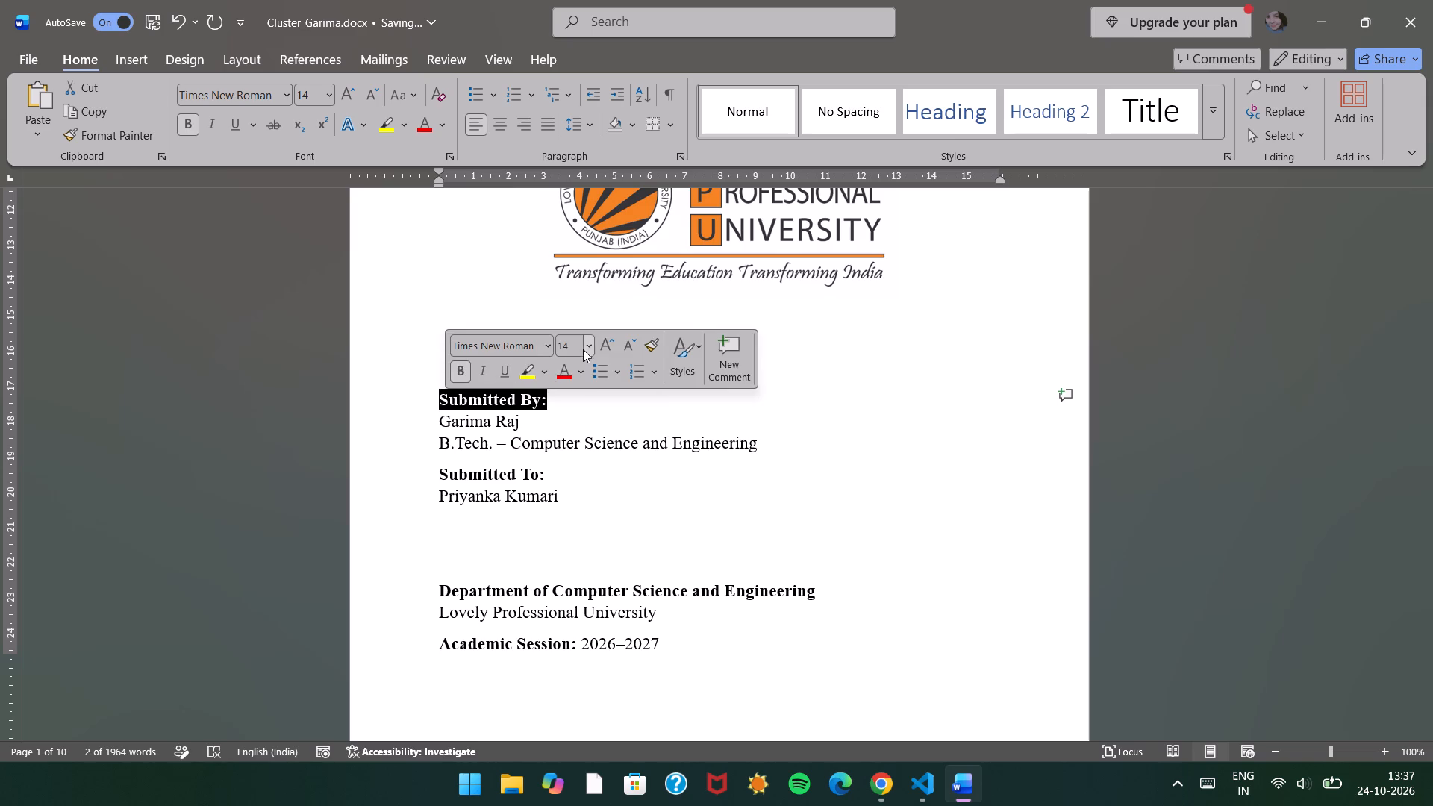
click(585, 346)
click(570, 500)
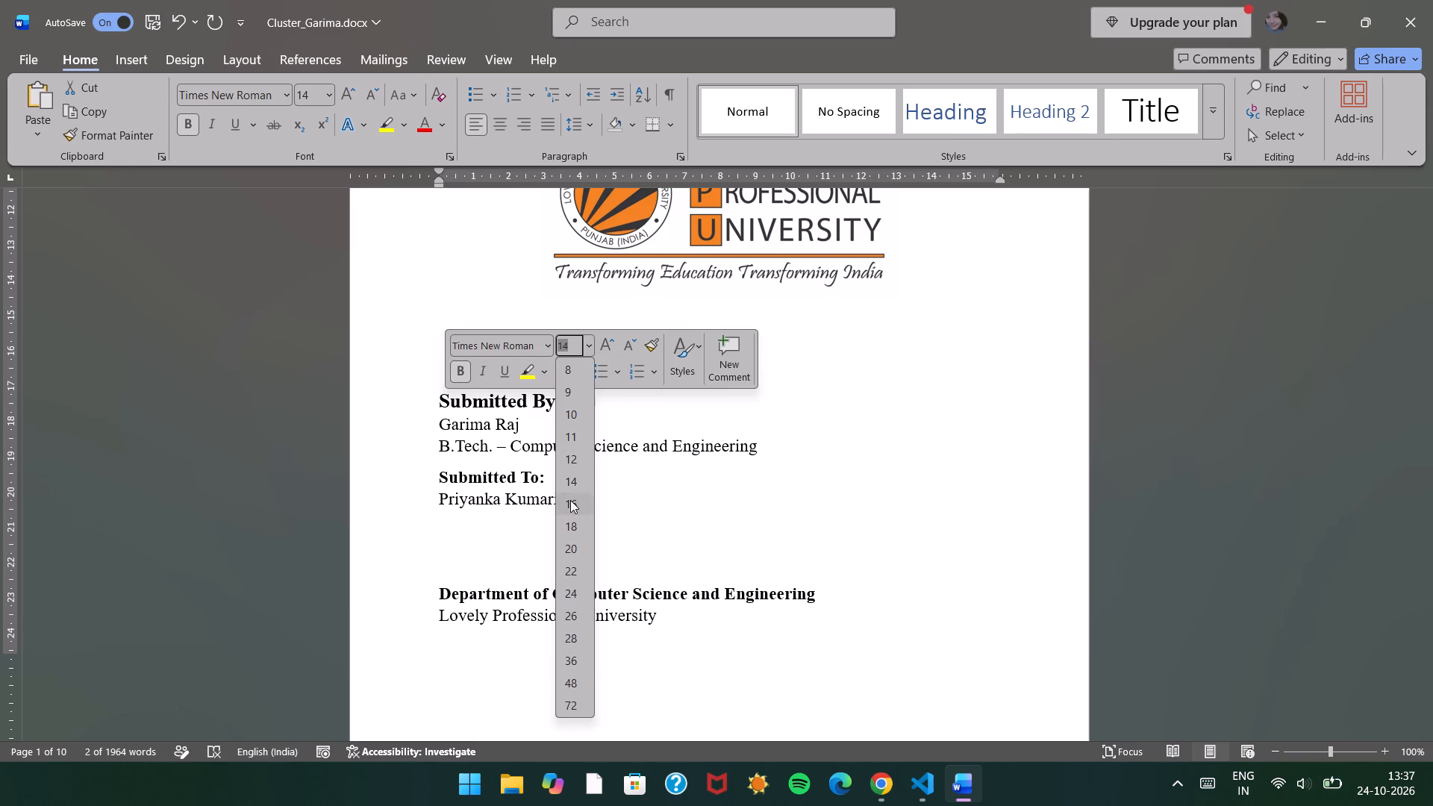
Select the "Submitted To:" heading on the cover page and open its font size choices.
drag(544, 479, 457, 478)
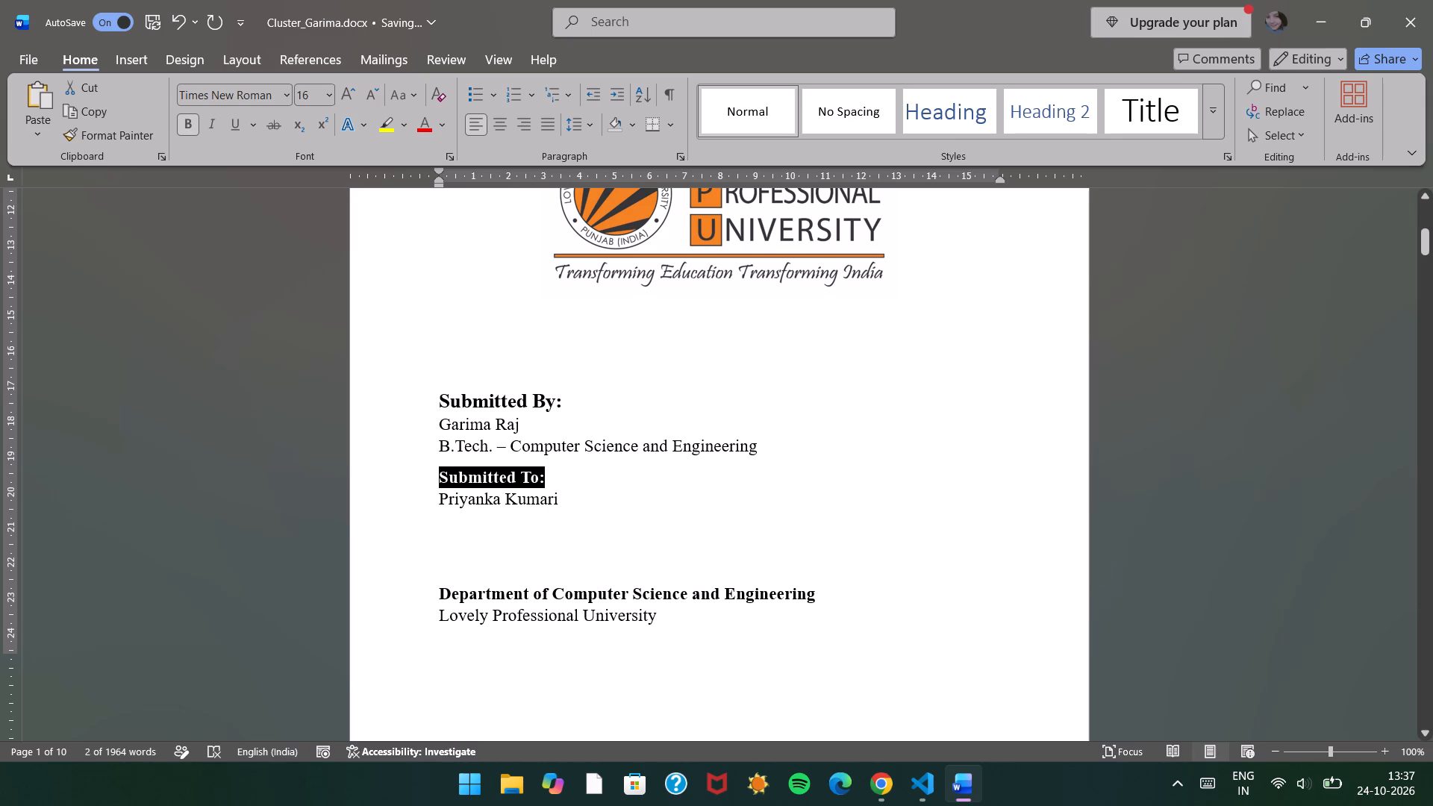
drag(457, 478, 457, 477)
click(603, 416)
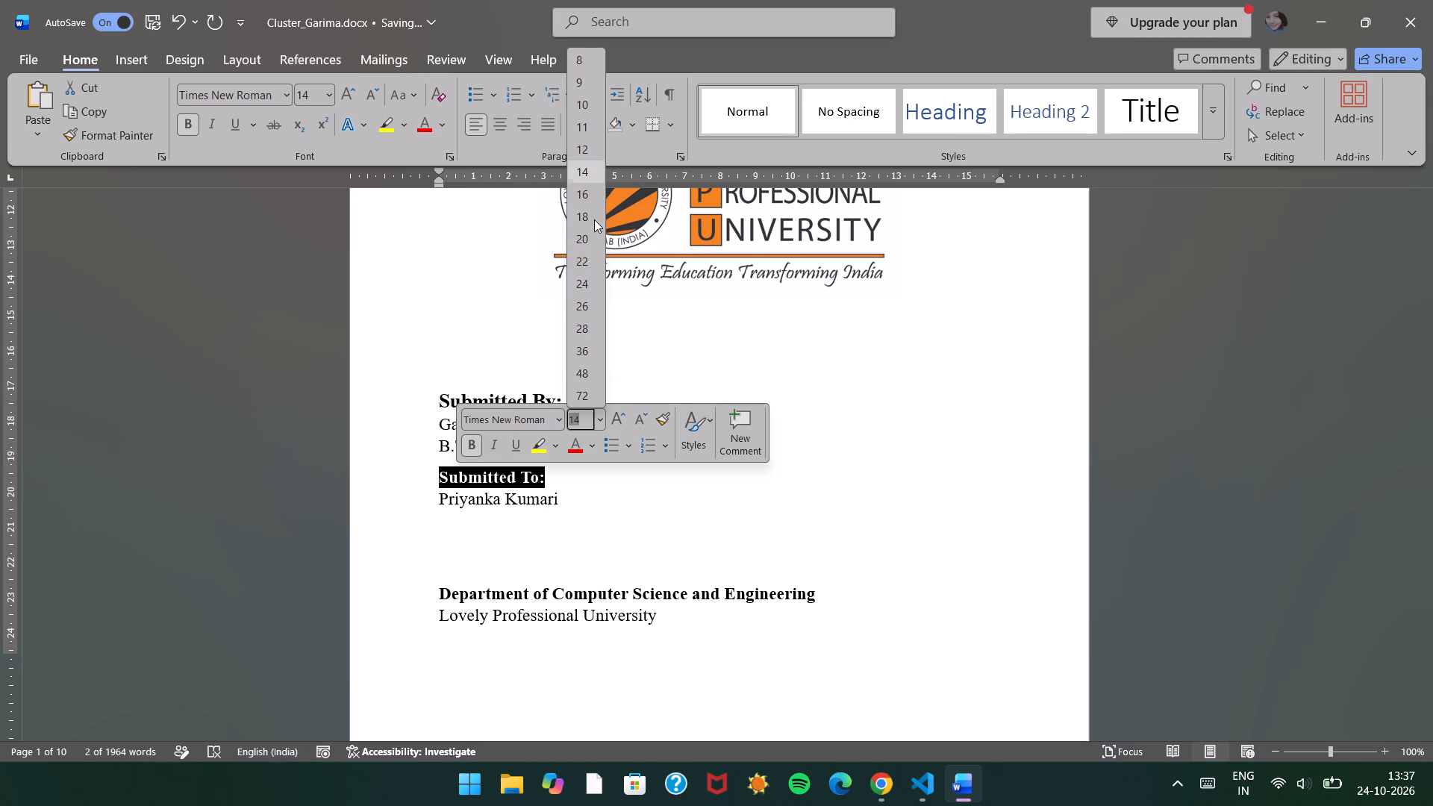
Set the font size of the "Submitted To:" heading on the cover page to 16.
click(582, 196)
click(819, 459)
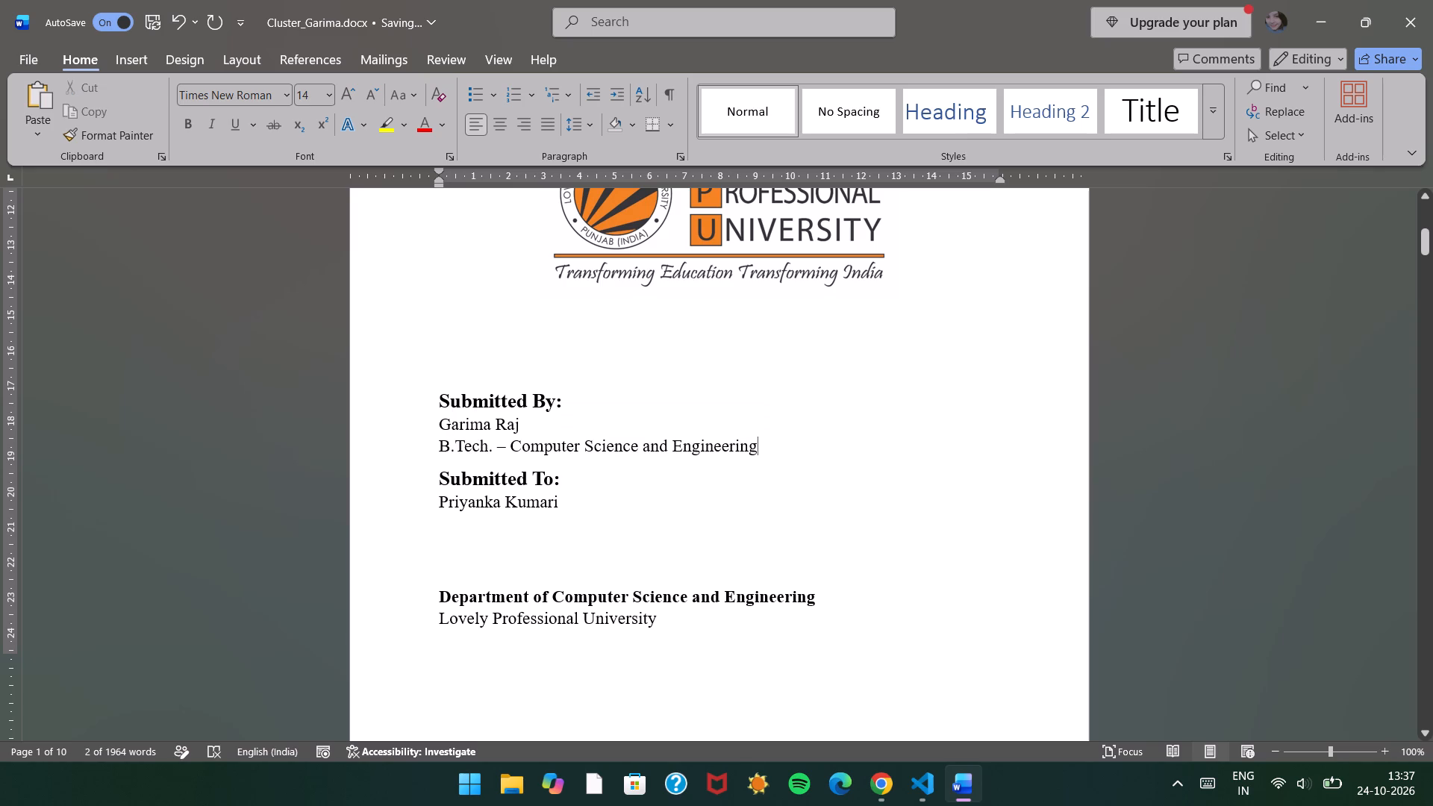
Delete one blank line above the "Submitted By:" heading so the Academic Session line fits on the cover page.
scroll(893, 513, down, 2)
scroll(893, 513, up, 1)
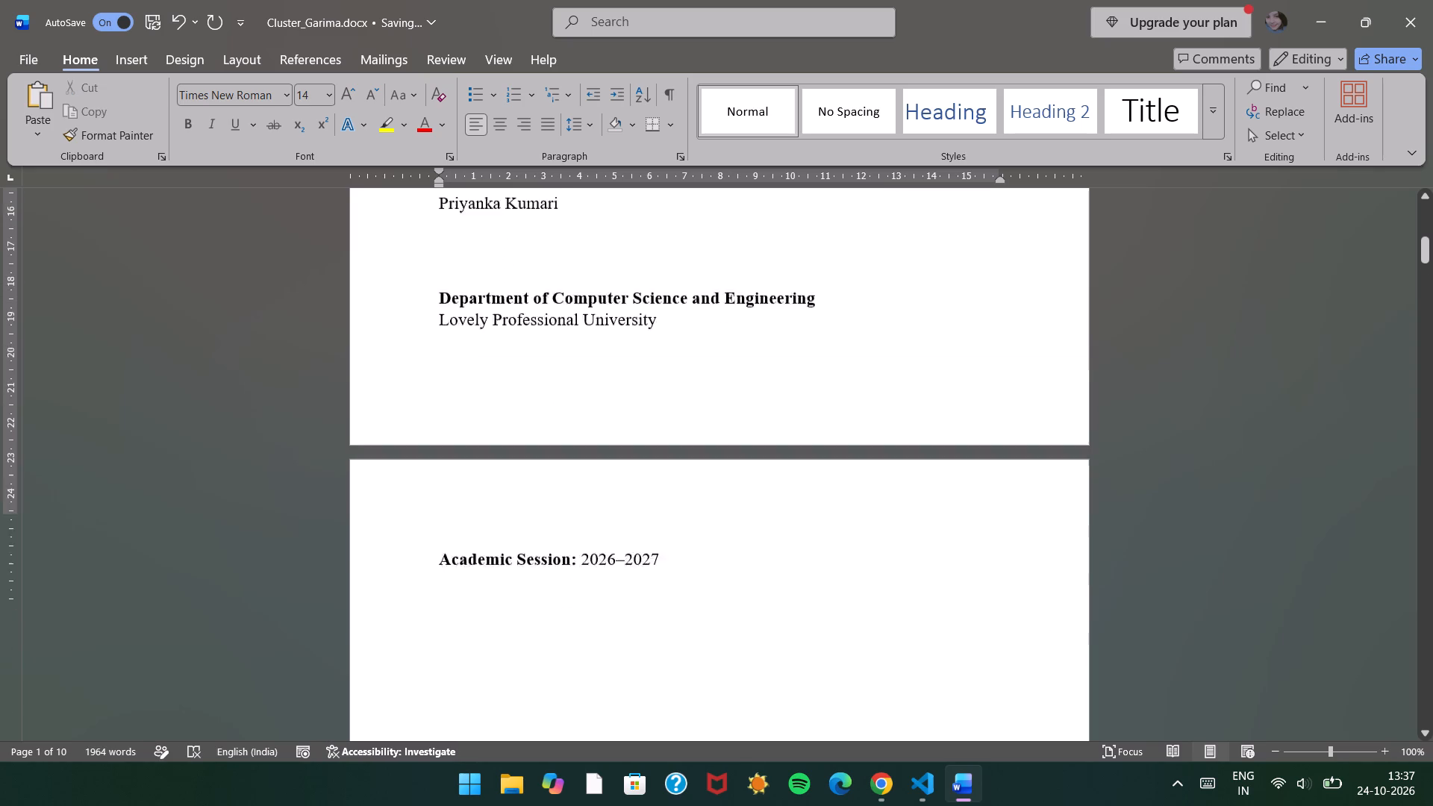
scroll(893, 513, up, 1)
scroll(767, 518, down, 1)
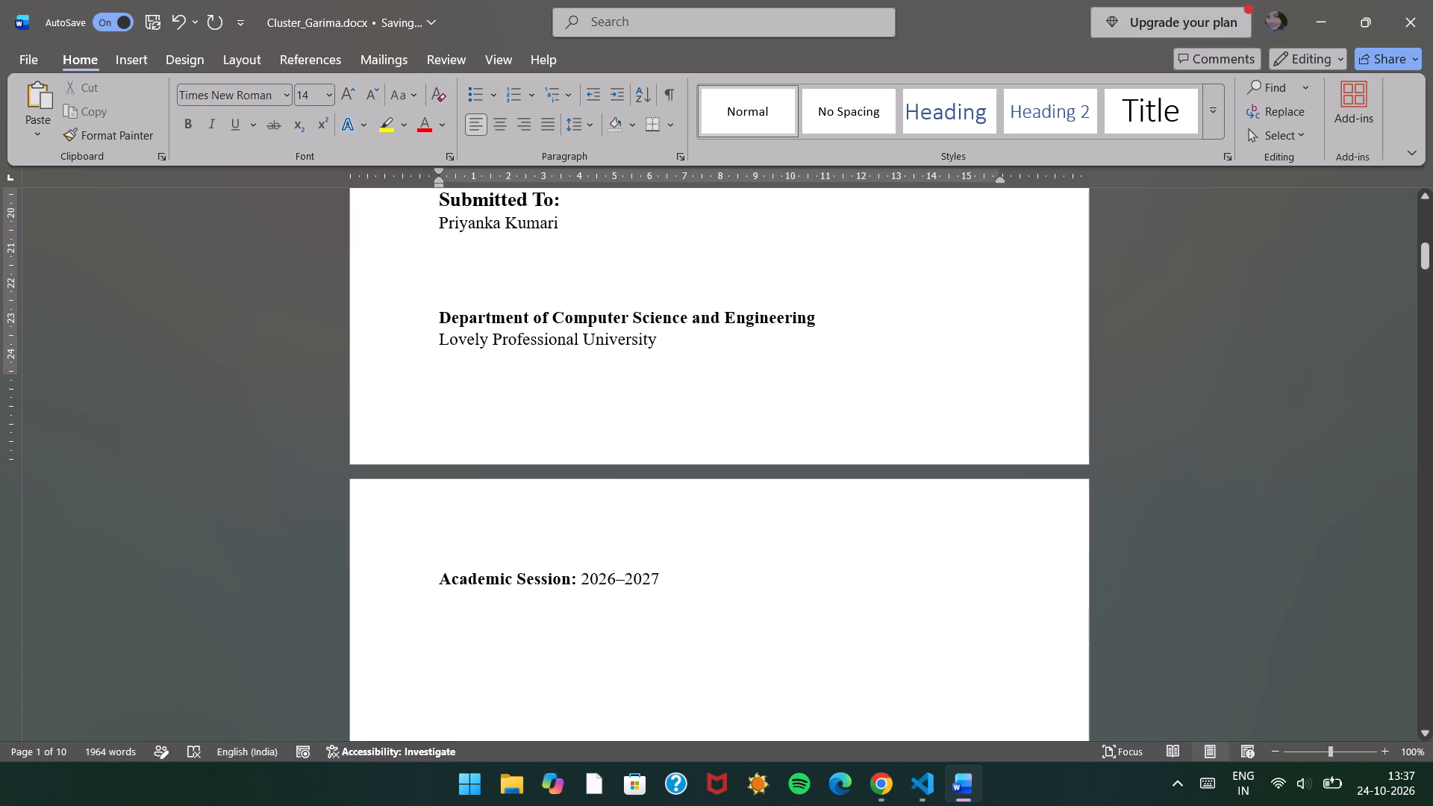
scroll(445, 299, up, 1)
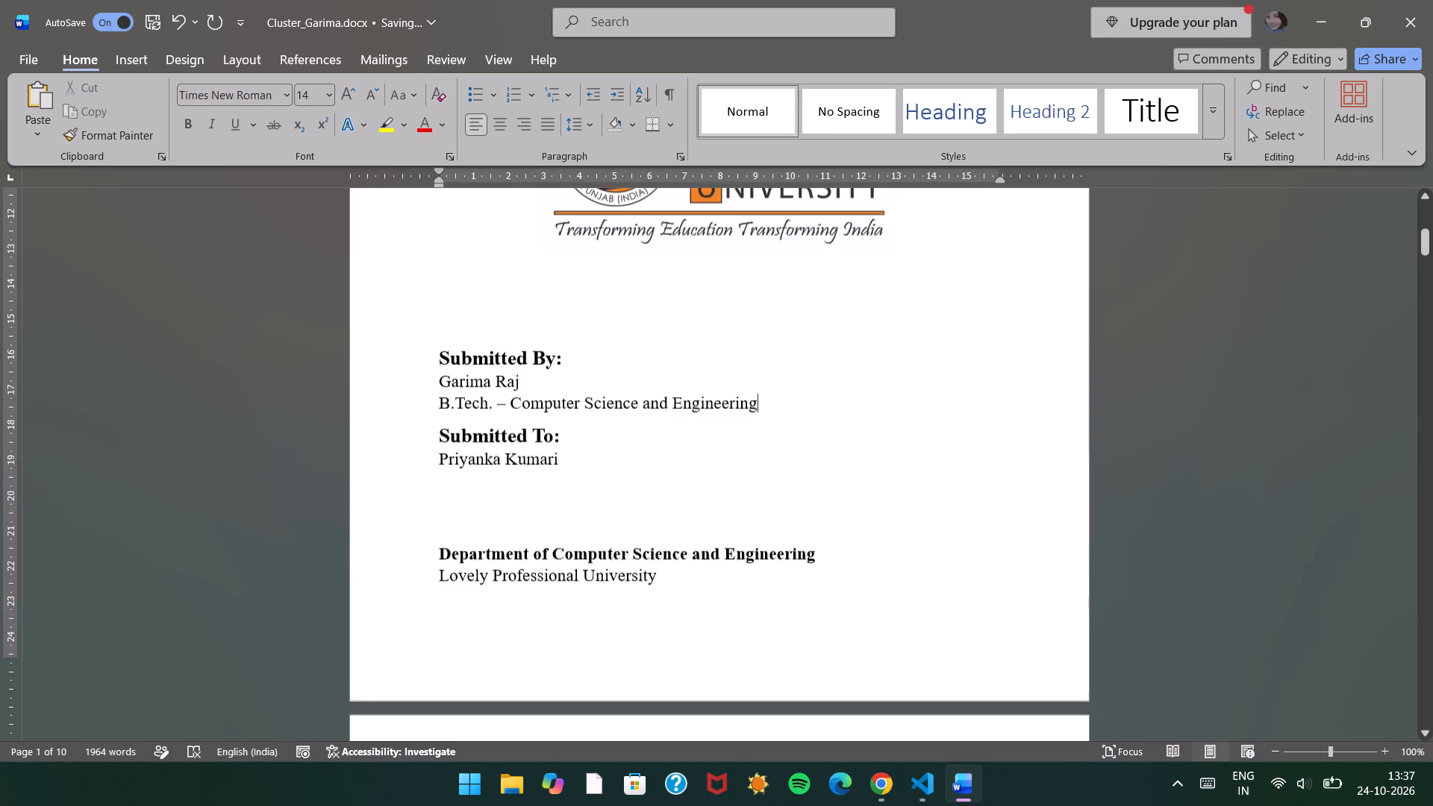
scroll(445, 299, up, 1)
click(446, 354)
key(BackSpace)
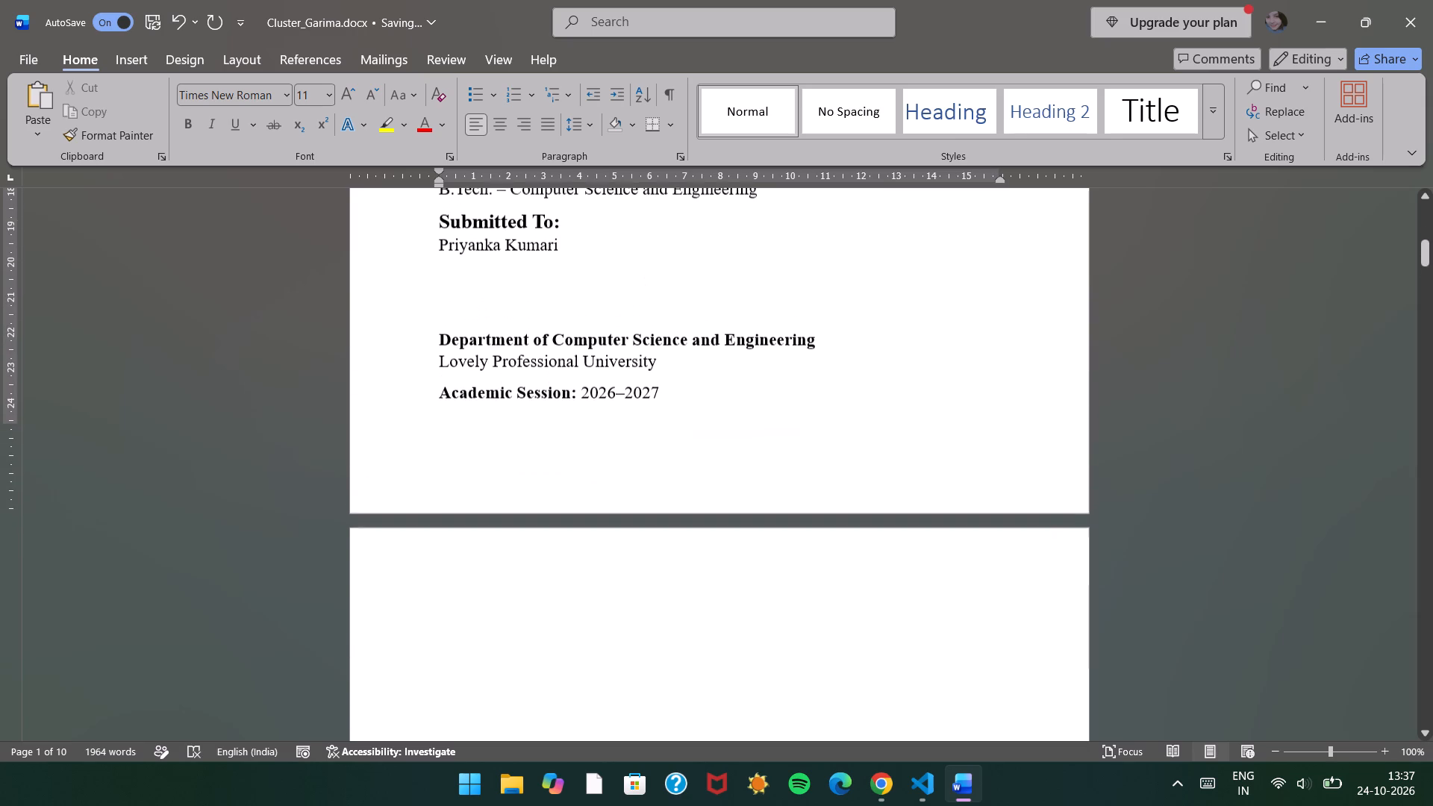
Review the overall layout of the cover page and the pages that follow it at 50% zoom.
scroll(544, 388, up, 3)
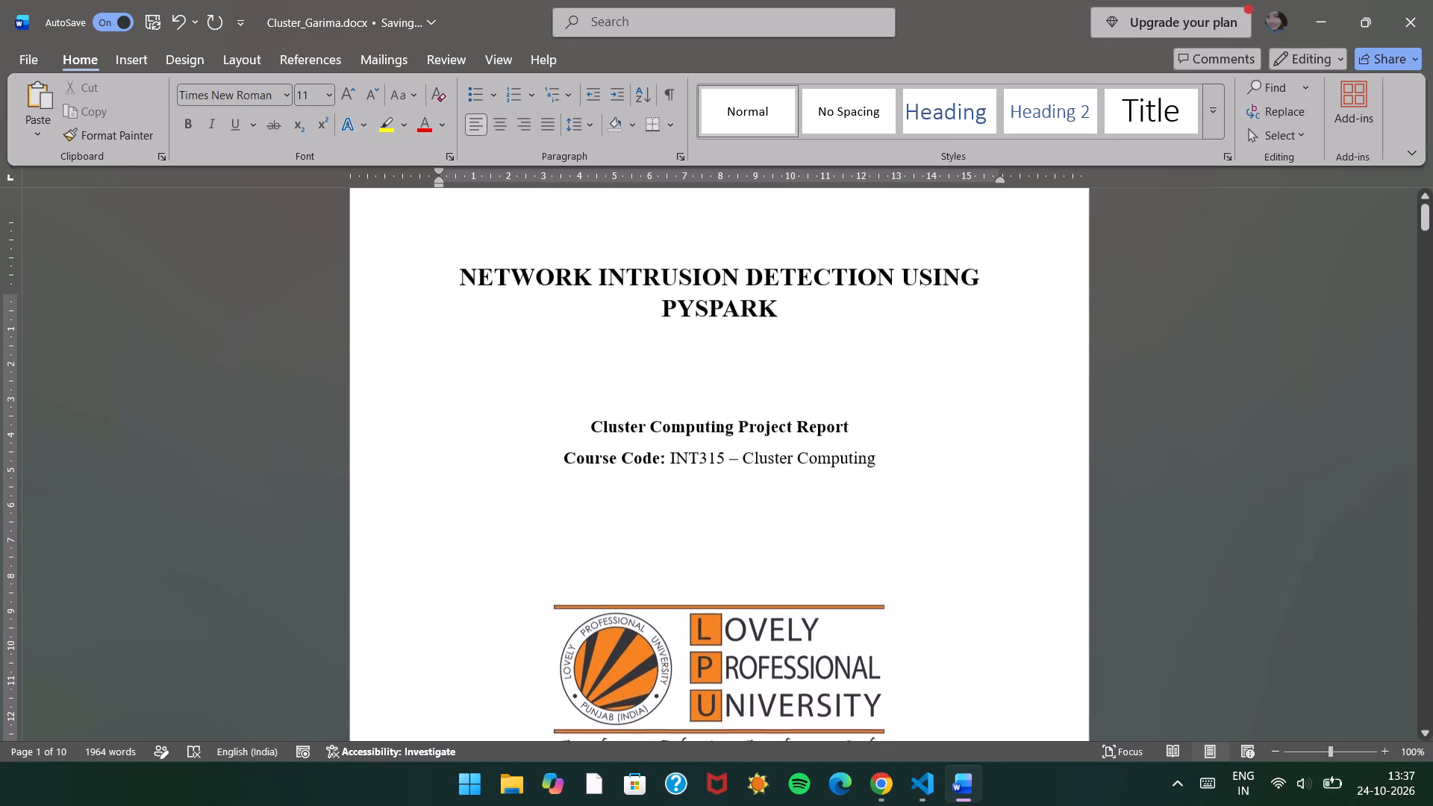
scroll(544, 388, down, 1)
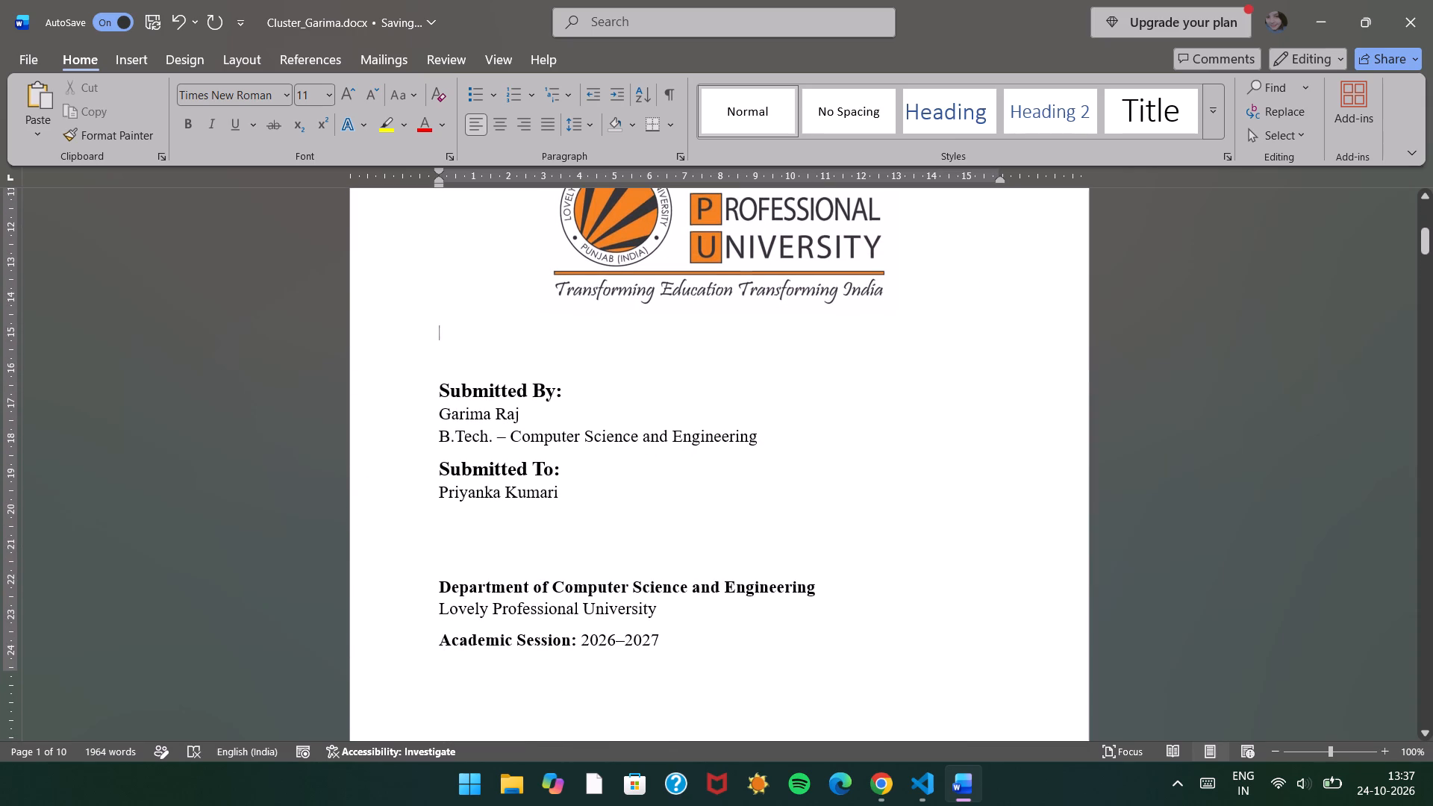
scroll(544, 388, down, 4)
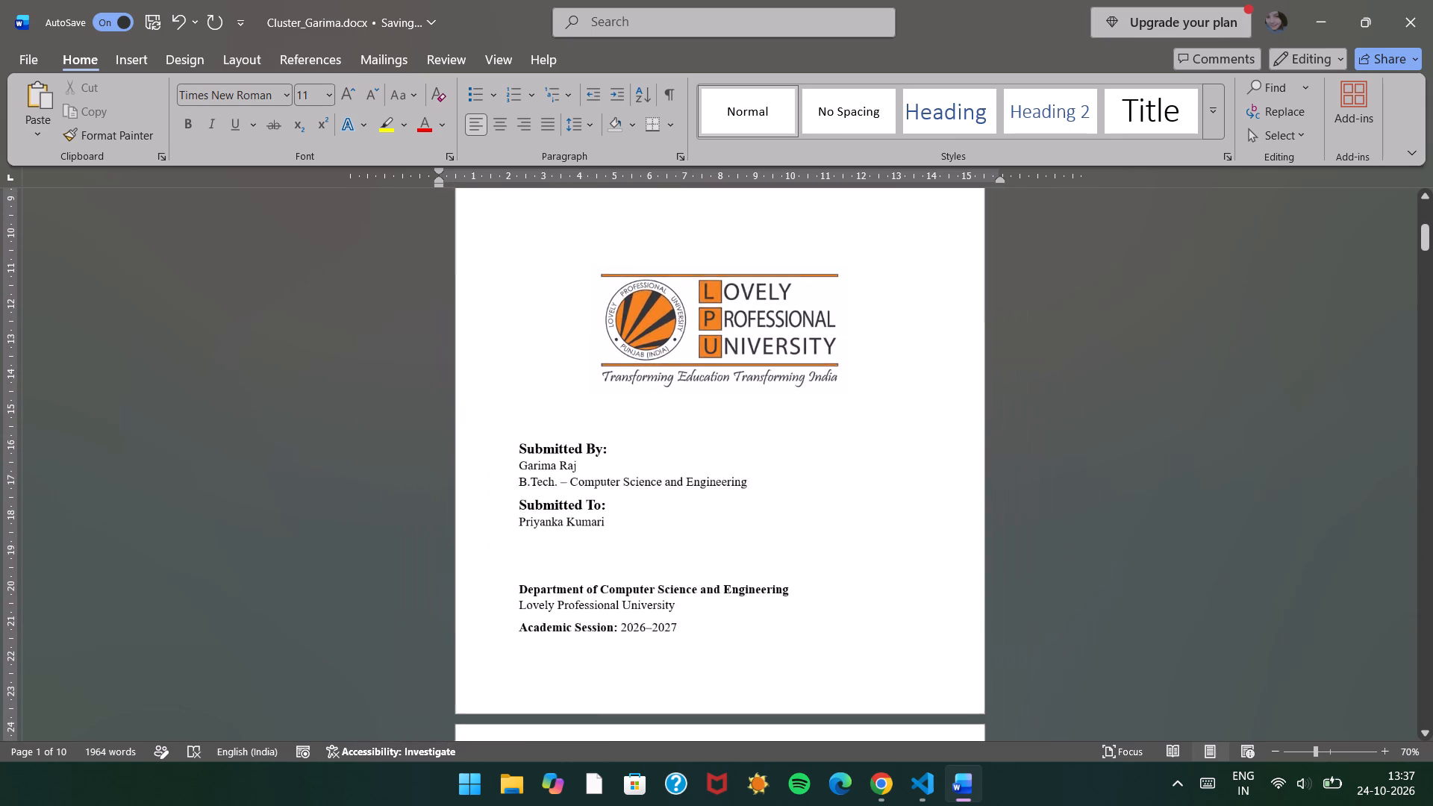
ctrl+scroll(544, 388, down, 2)
scroll(544, 388, up, 1)
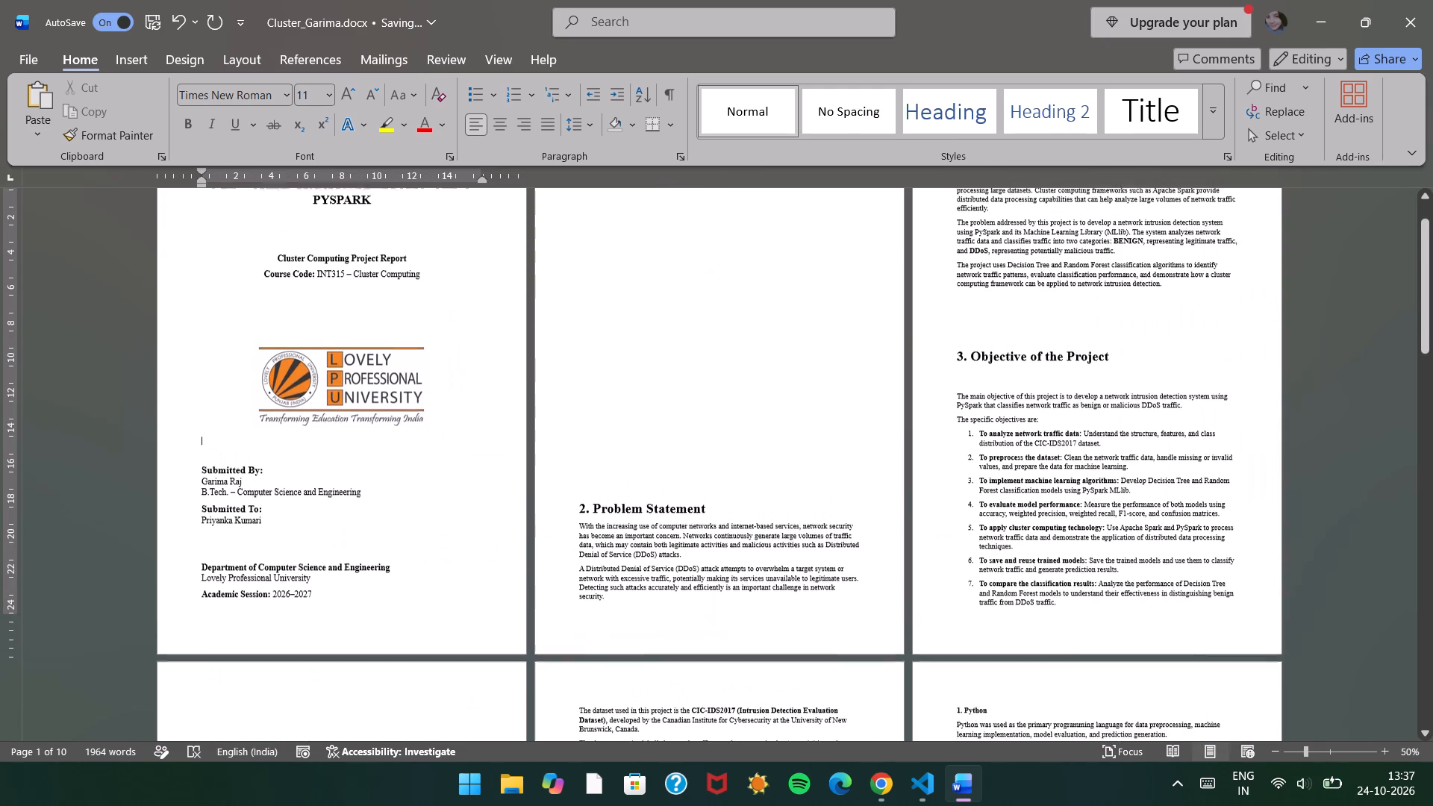
scroll(544, 388, up, 1)
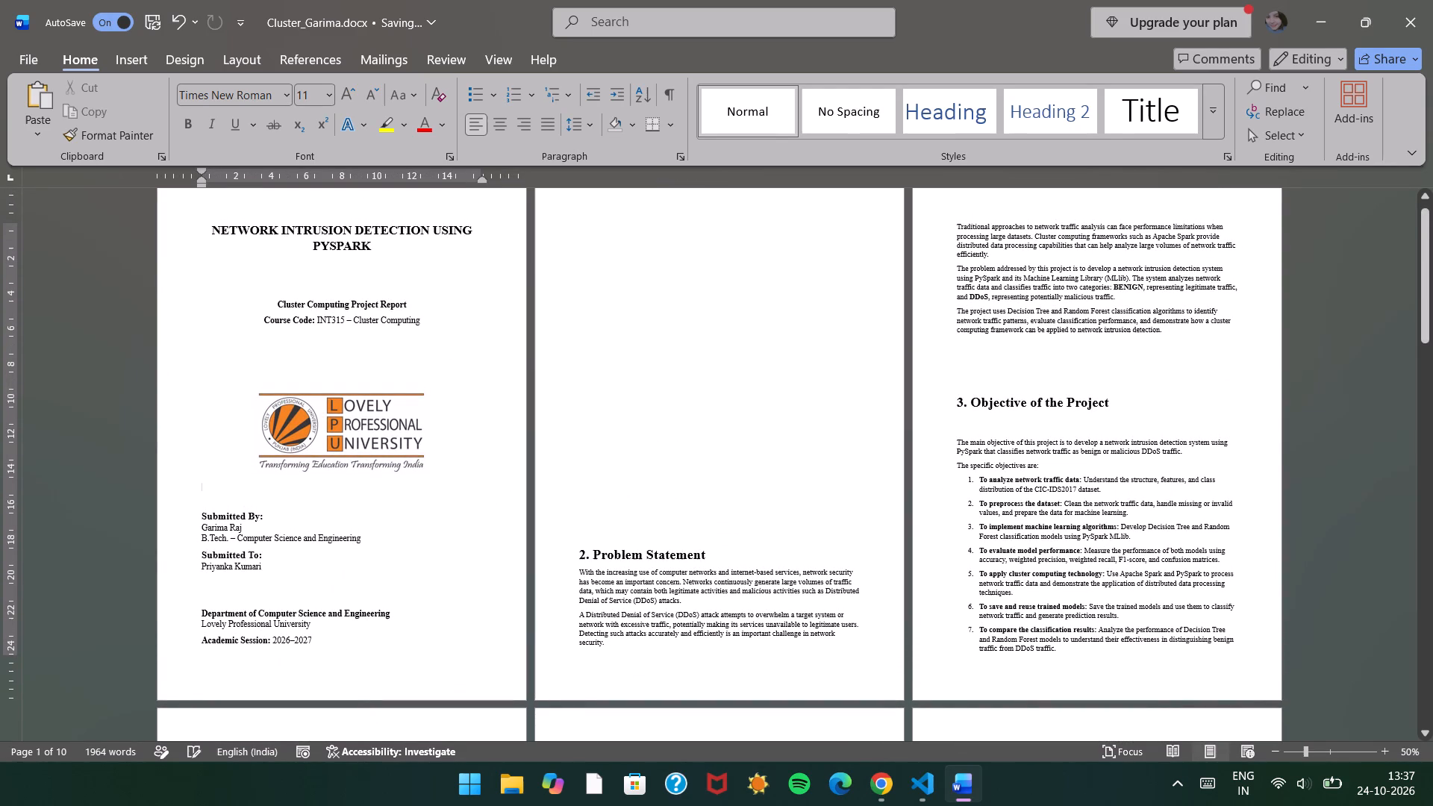
Set the font size of the department, university and Academic Session lines at the bottom of the cover page to 12.
drag(323, 649, 244, 646)
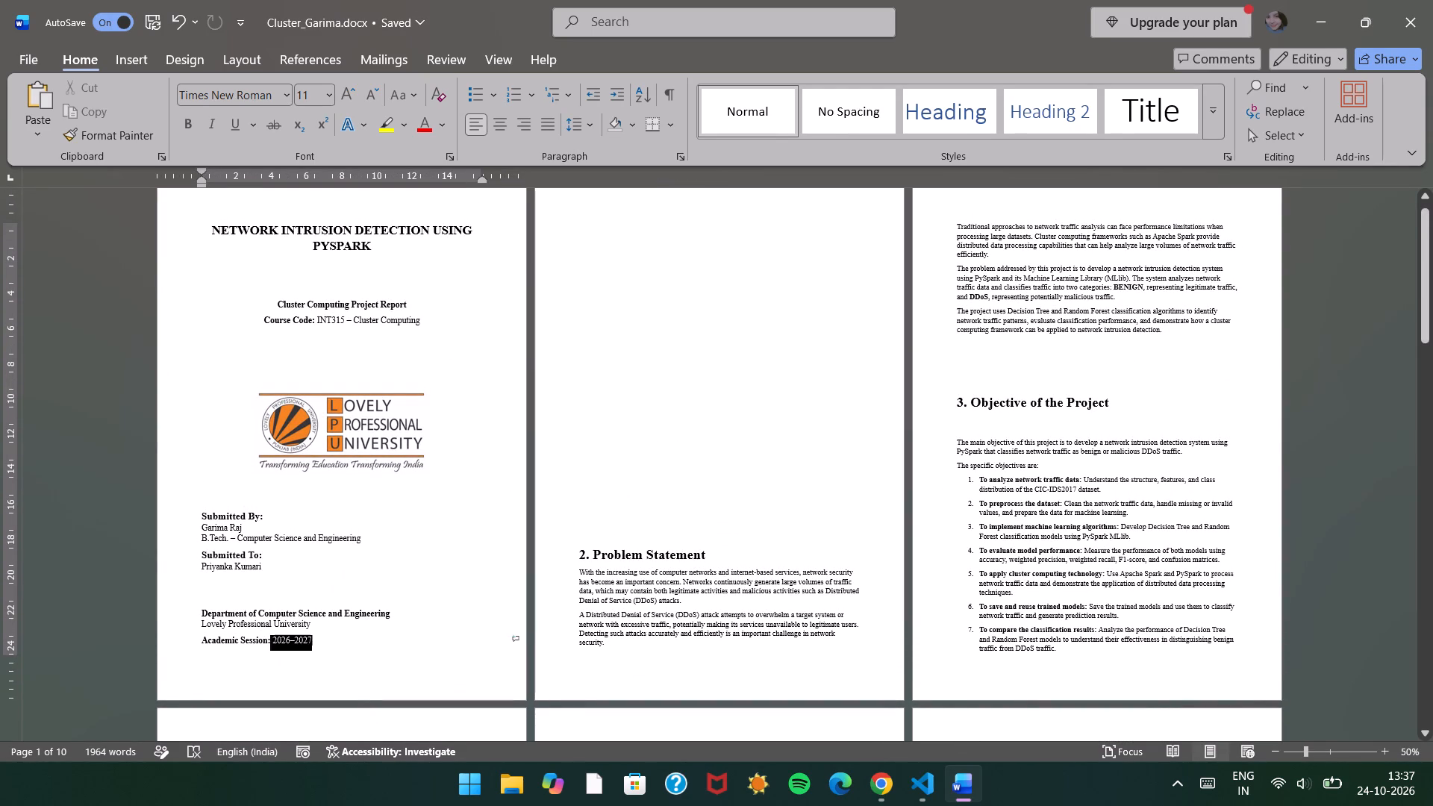
drag(244, 646, 193, 613)
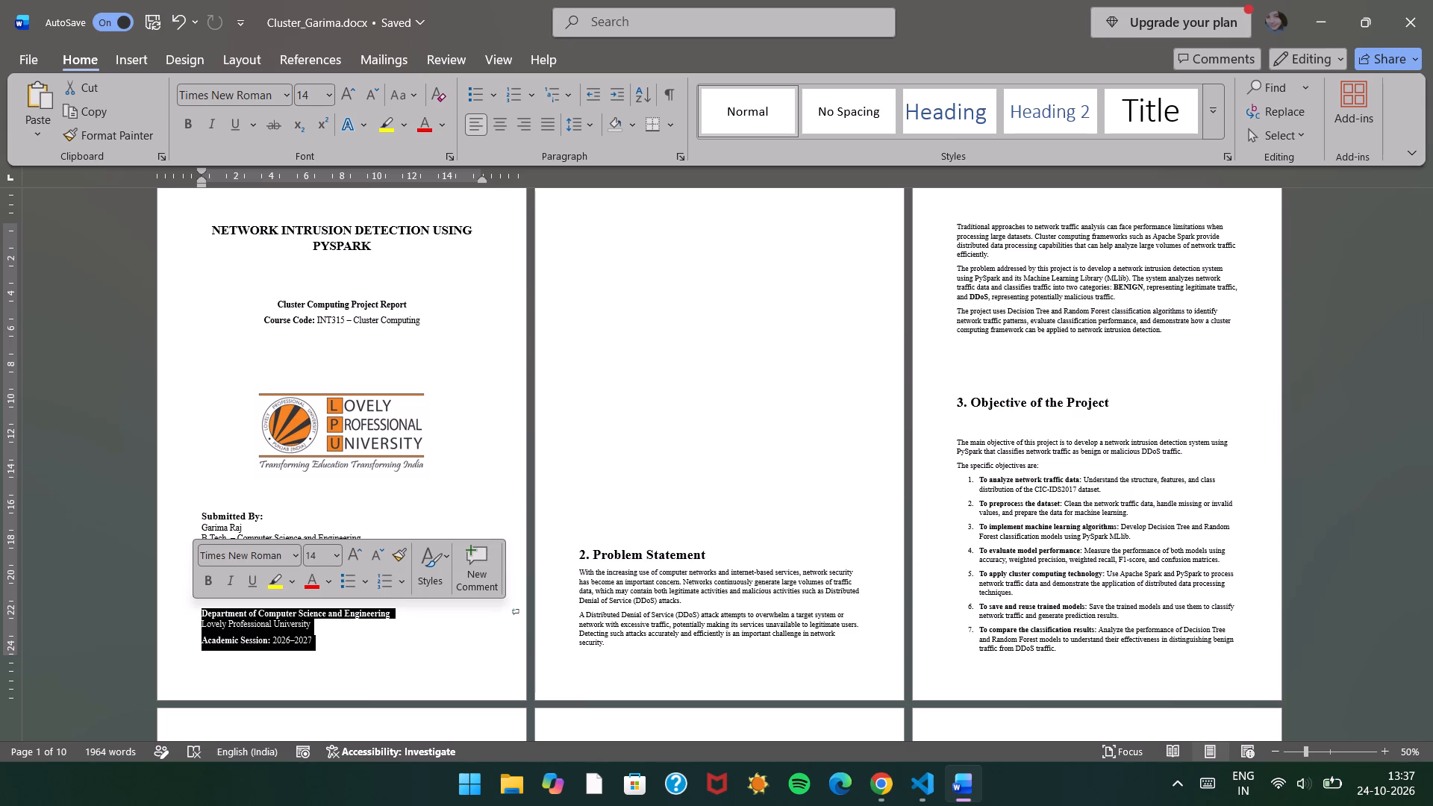
click(334, 560)
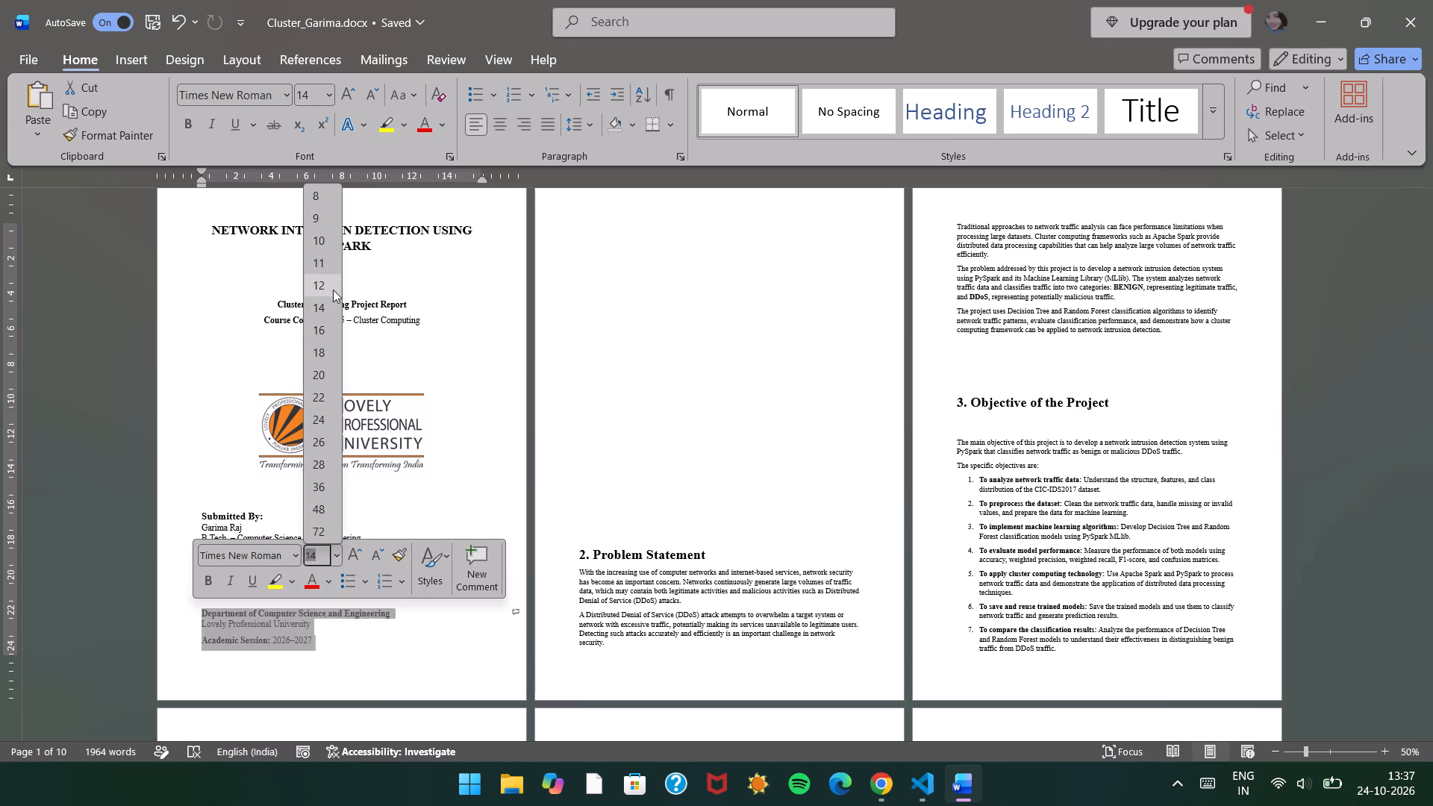
click(330, 290)
click(414, 399)
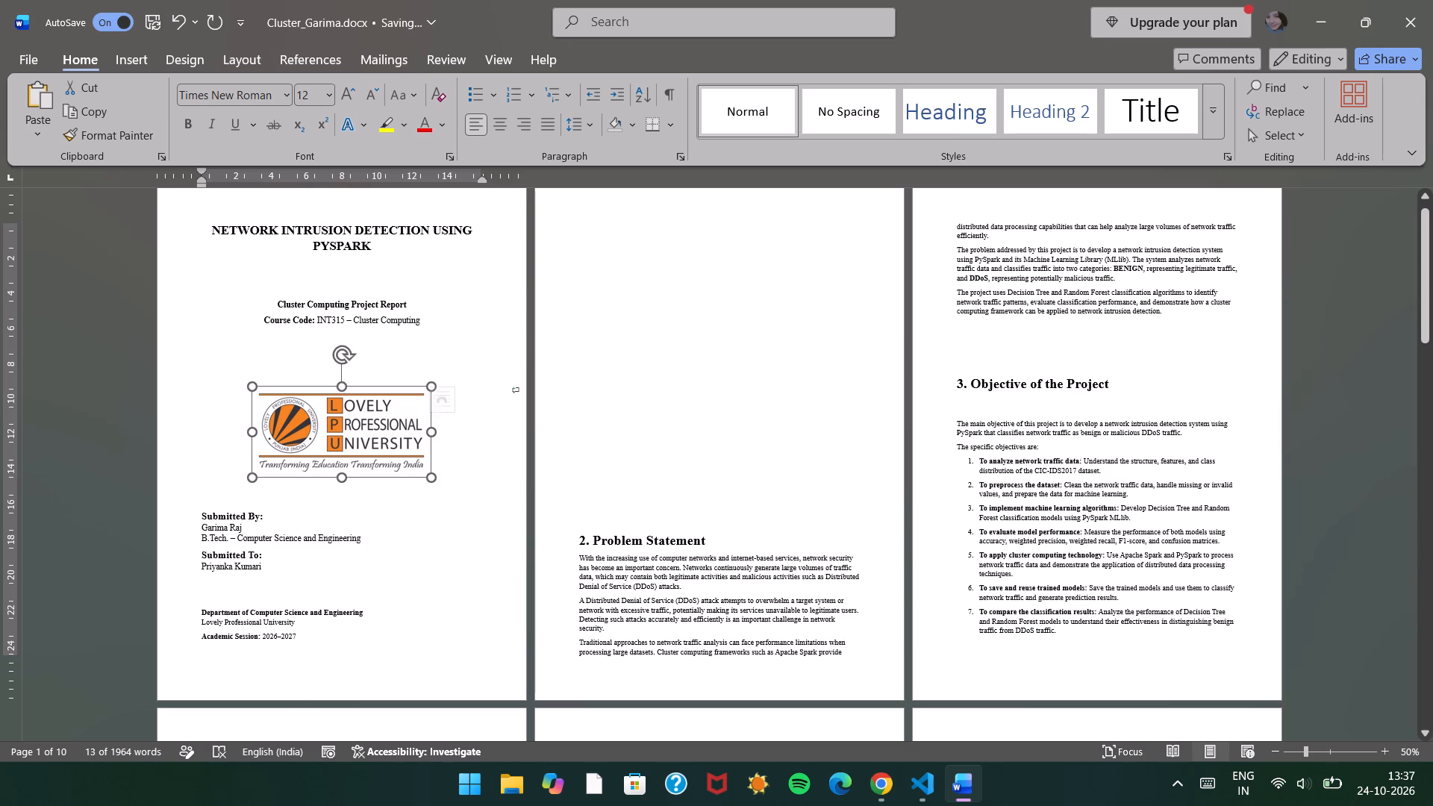
click(470, 465)
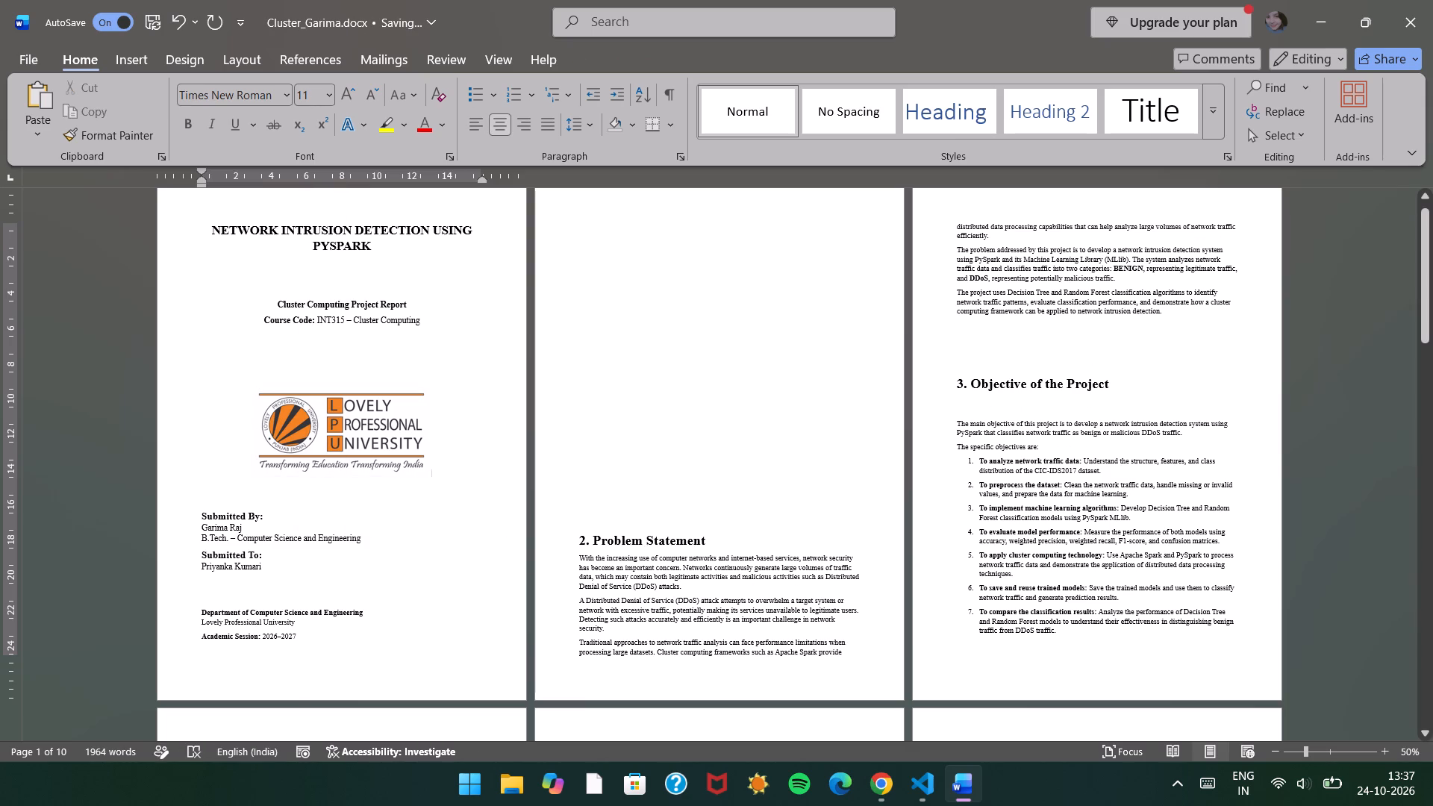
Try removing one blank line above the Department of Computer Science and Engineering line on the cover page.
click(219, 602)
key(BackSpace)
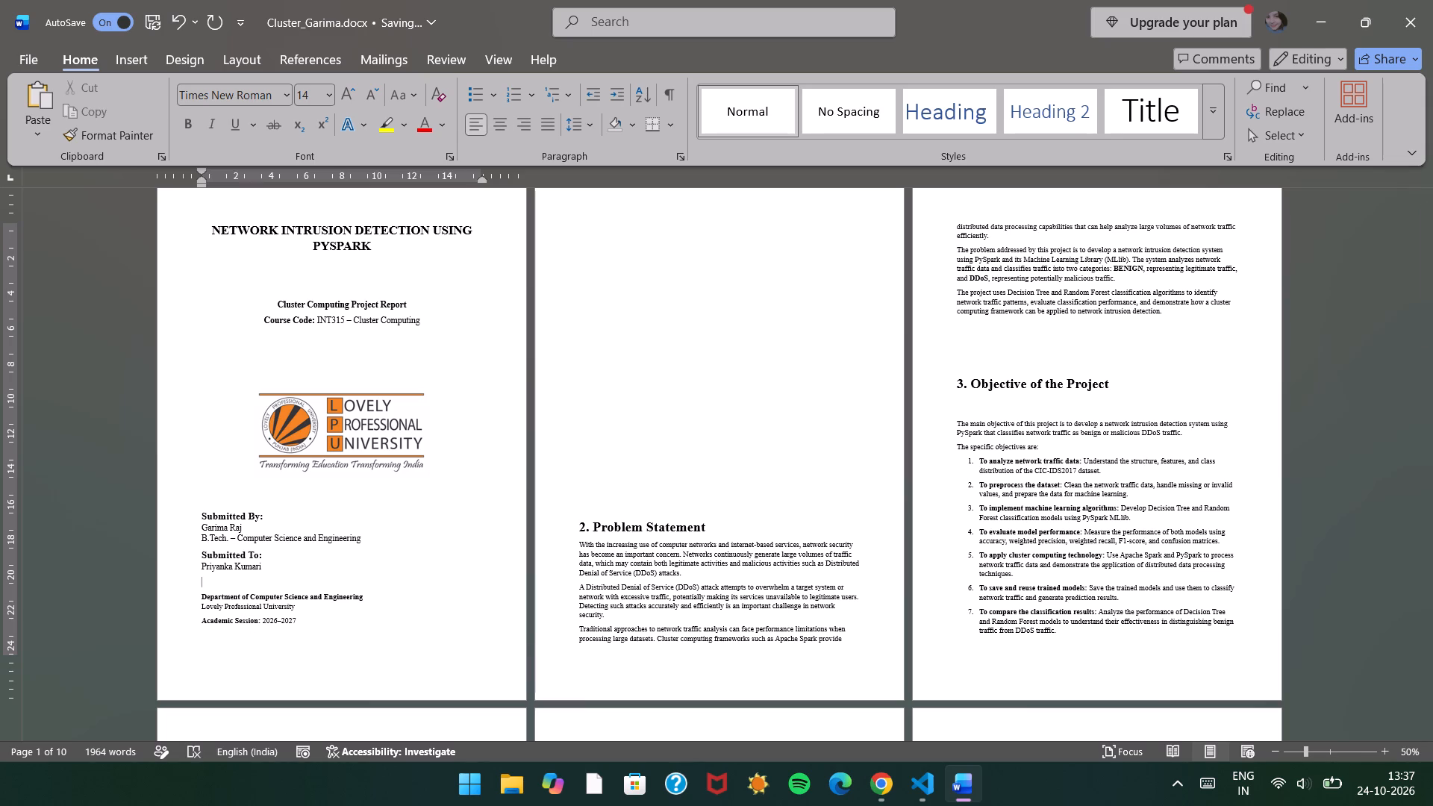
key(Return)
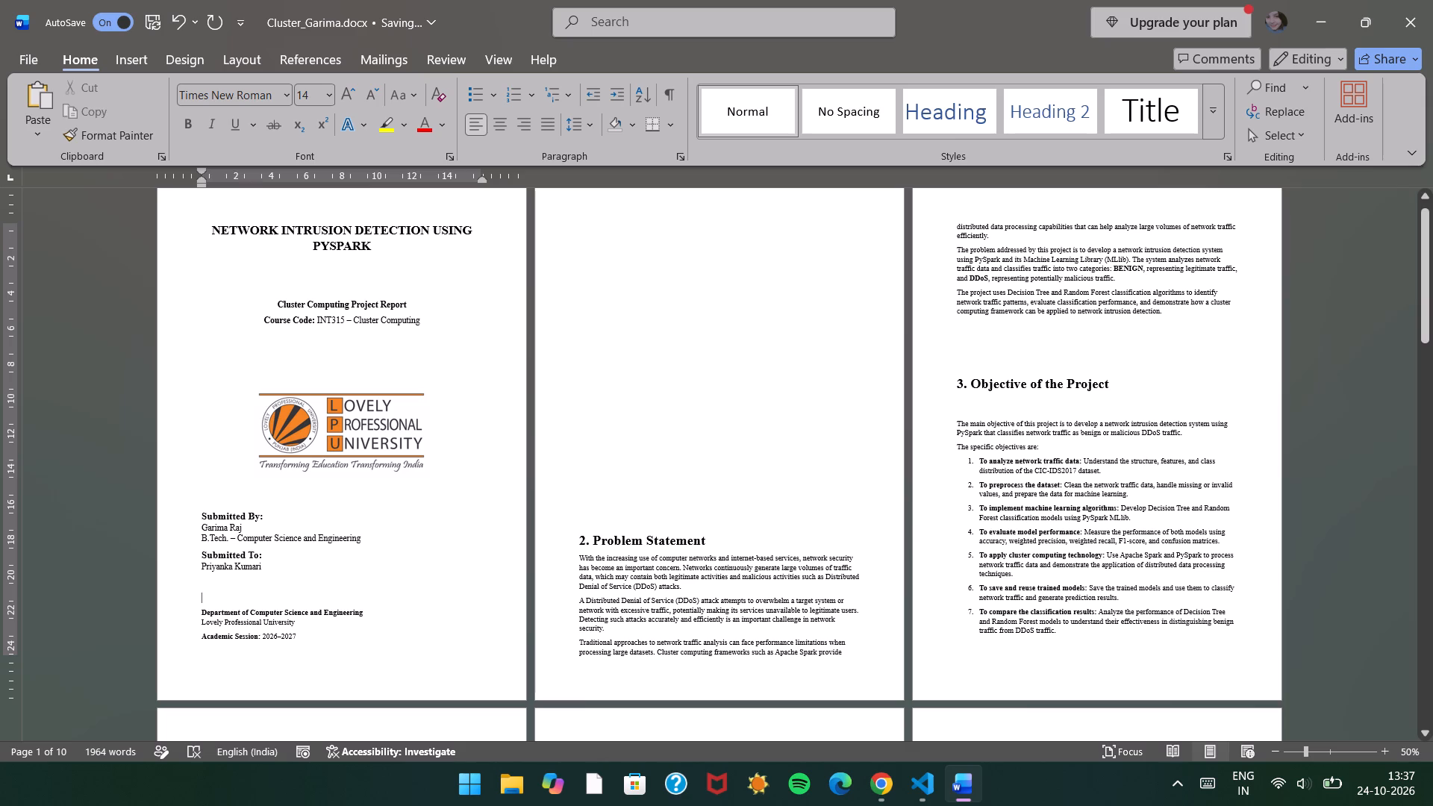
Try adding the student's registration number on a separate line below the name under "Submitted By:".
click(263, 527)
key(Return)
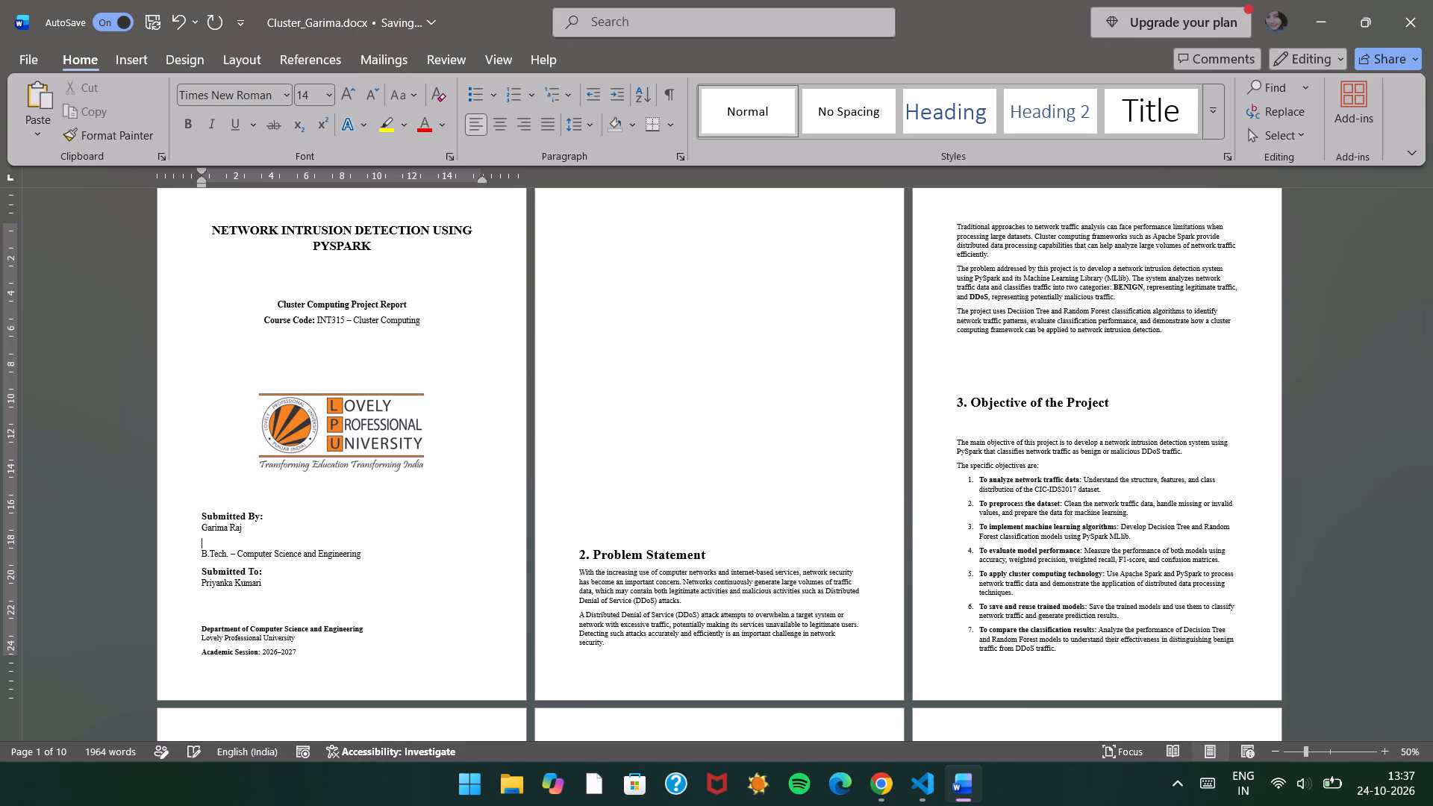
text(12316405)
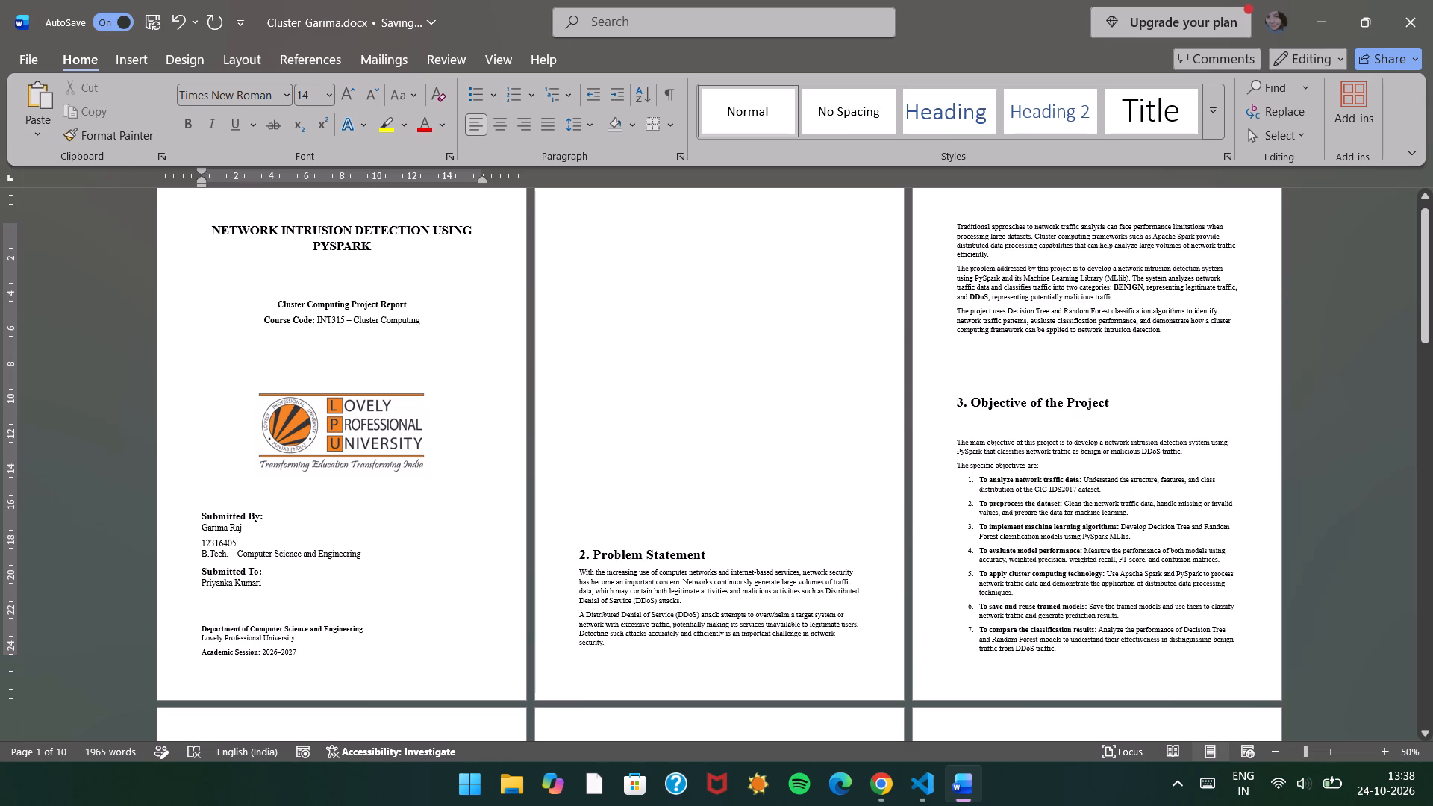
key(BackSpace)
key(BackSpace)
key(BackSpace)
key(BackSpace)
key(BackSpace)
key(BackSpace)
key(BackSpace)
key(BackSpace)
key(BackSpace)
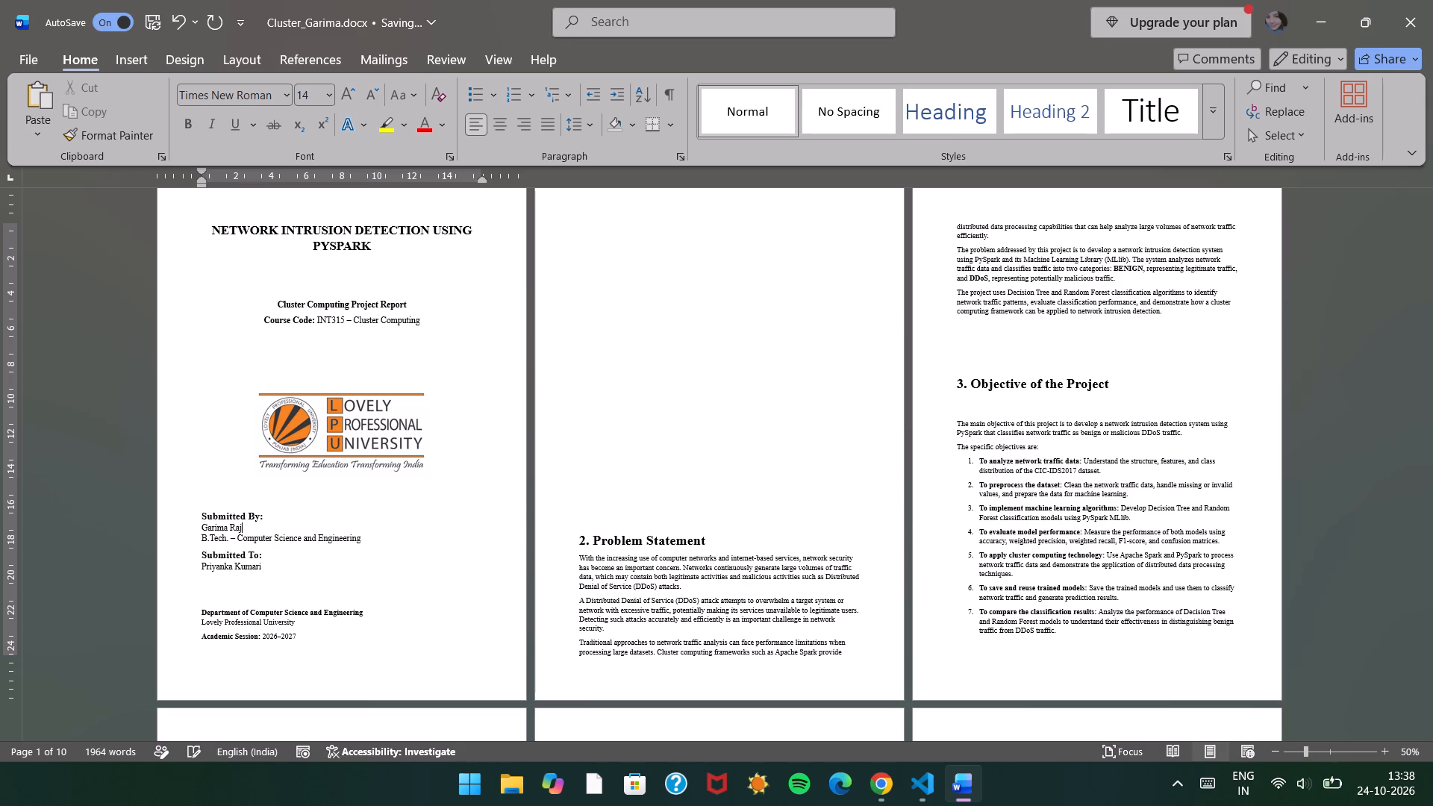
Add the student's registration number in parentheses after the name under "Submitted By:".
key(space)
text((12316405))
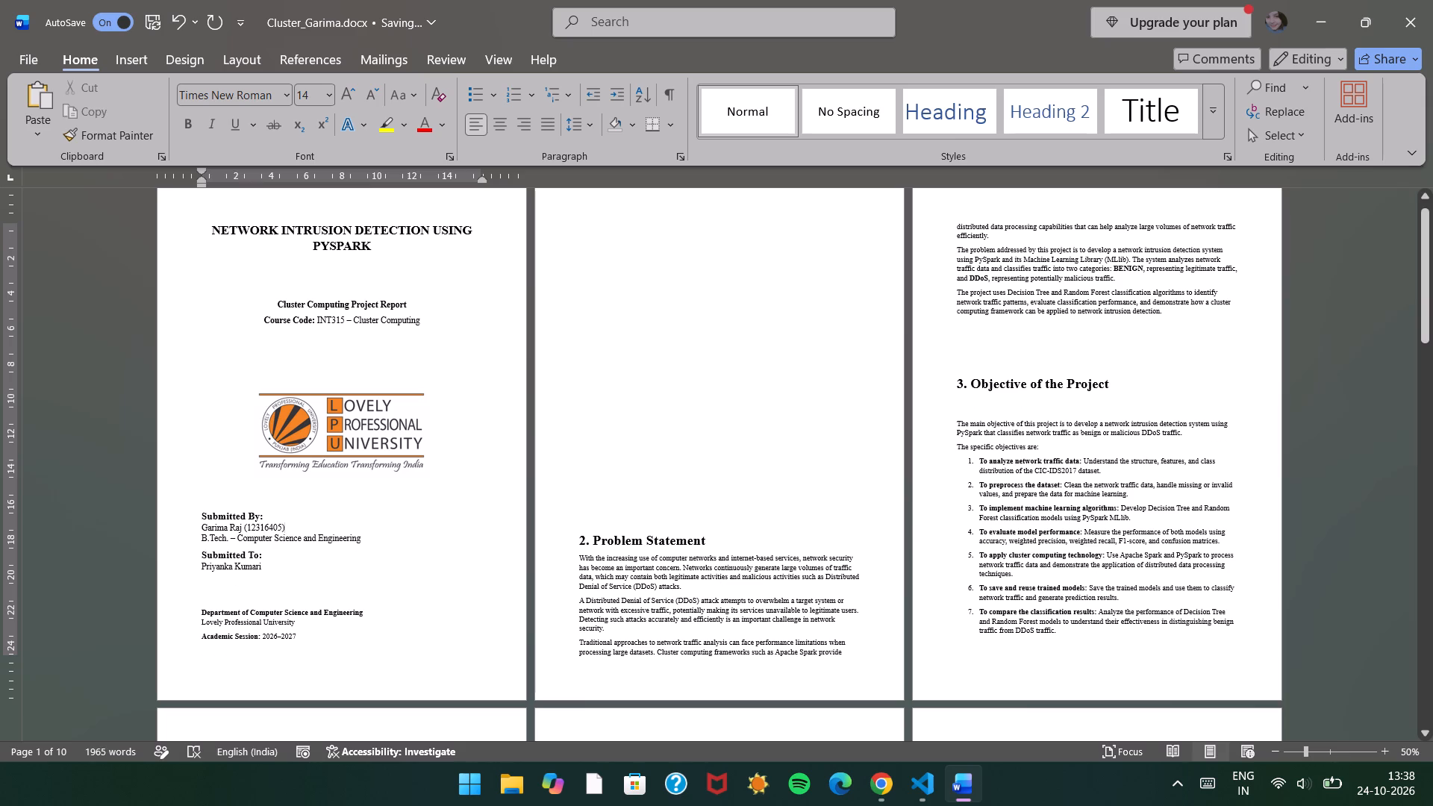
Set the font size of the "B.Tech. – Computer Science and Engineering" line on the cover page to 12.
drag(363, 537, 199, 543)
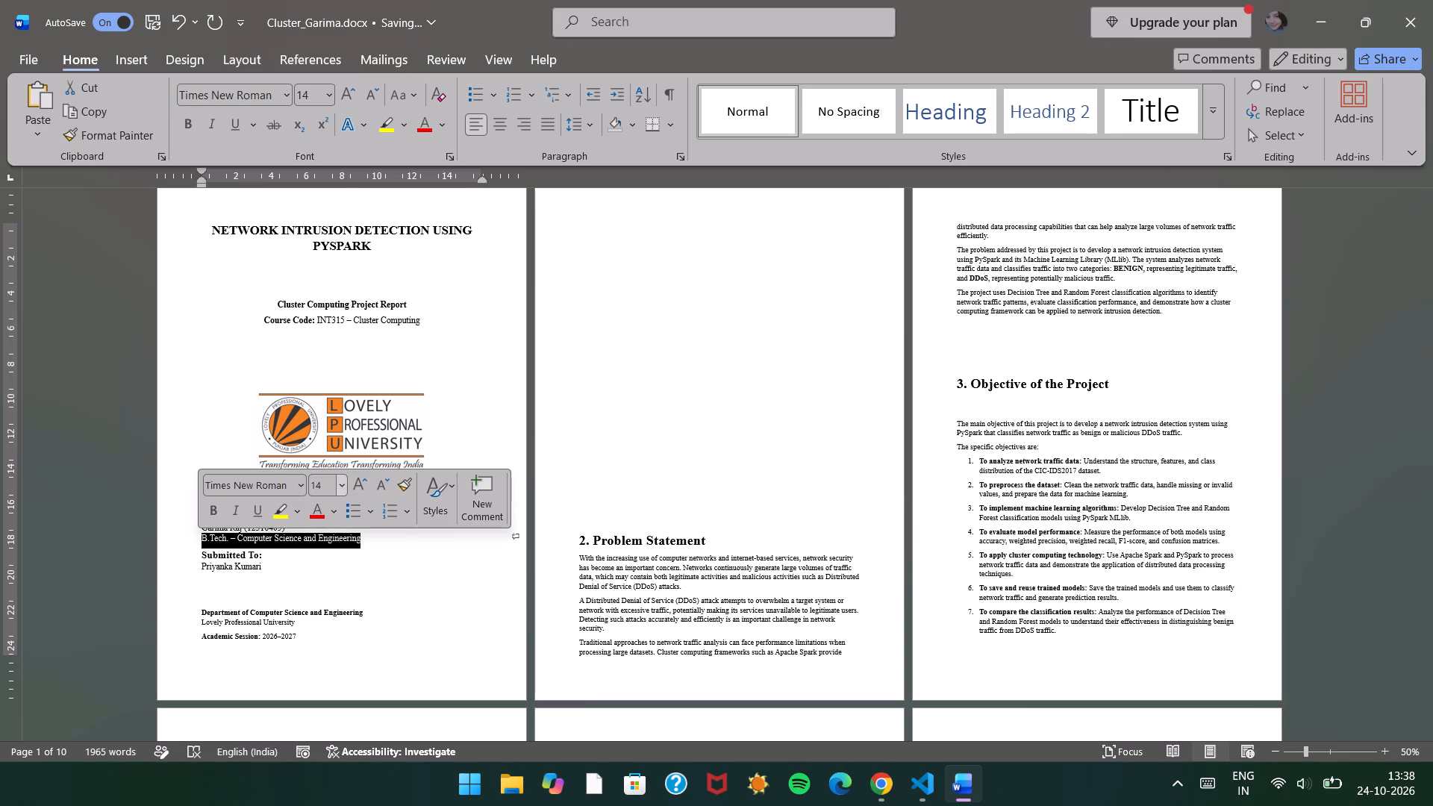
click(343, 483)
click(331, 207)
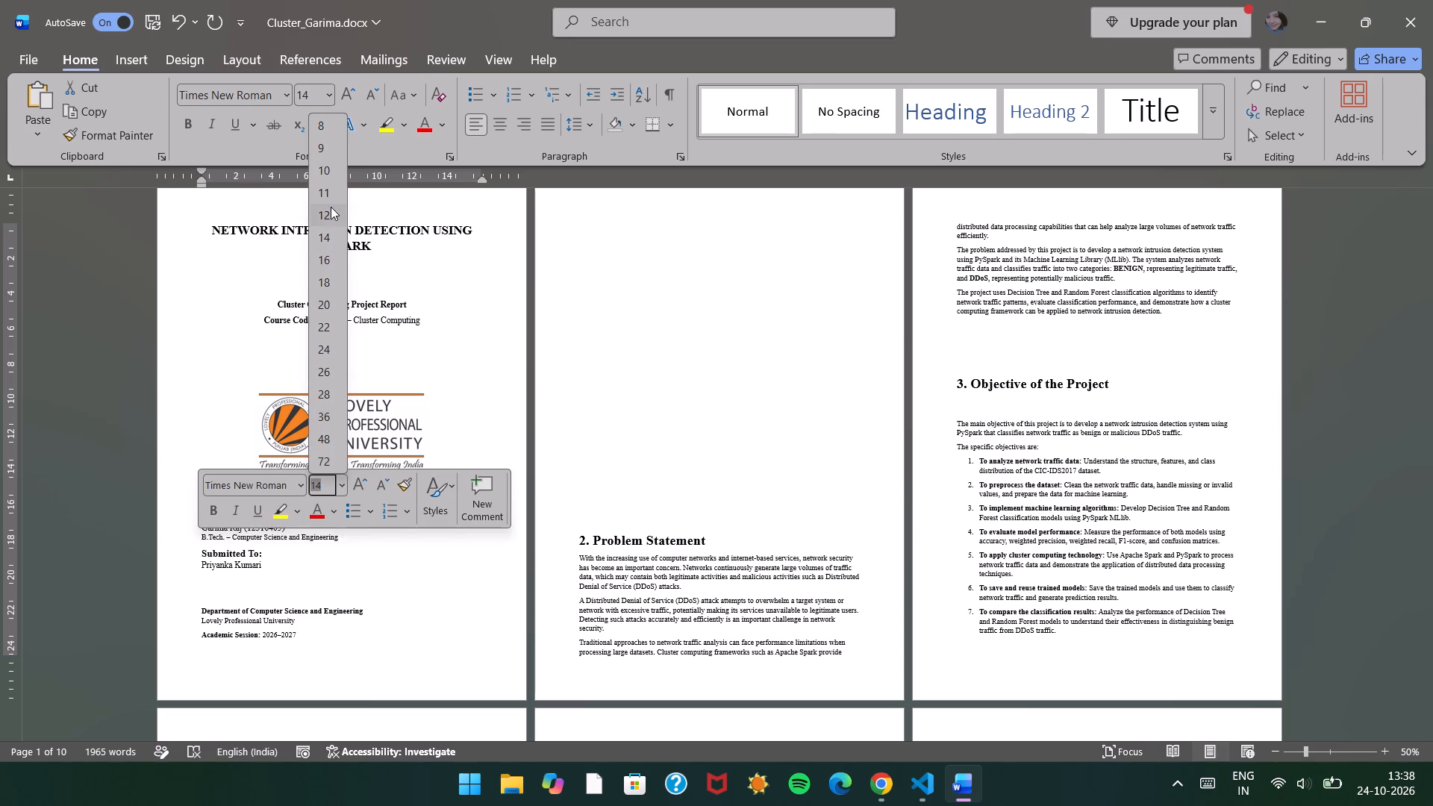
click(654, 372)
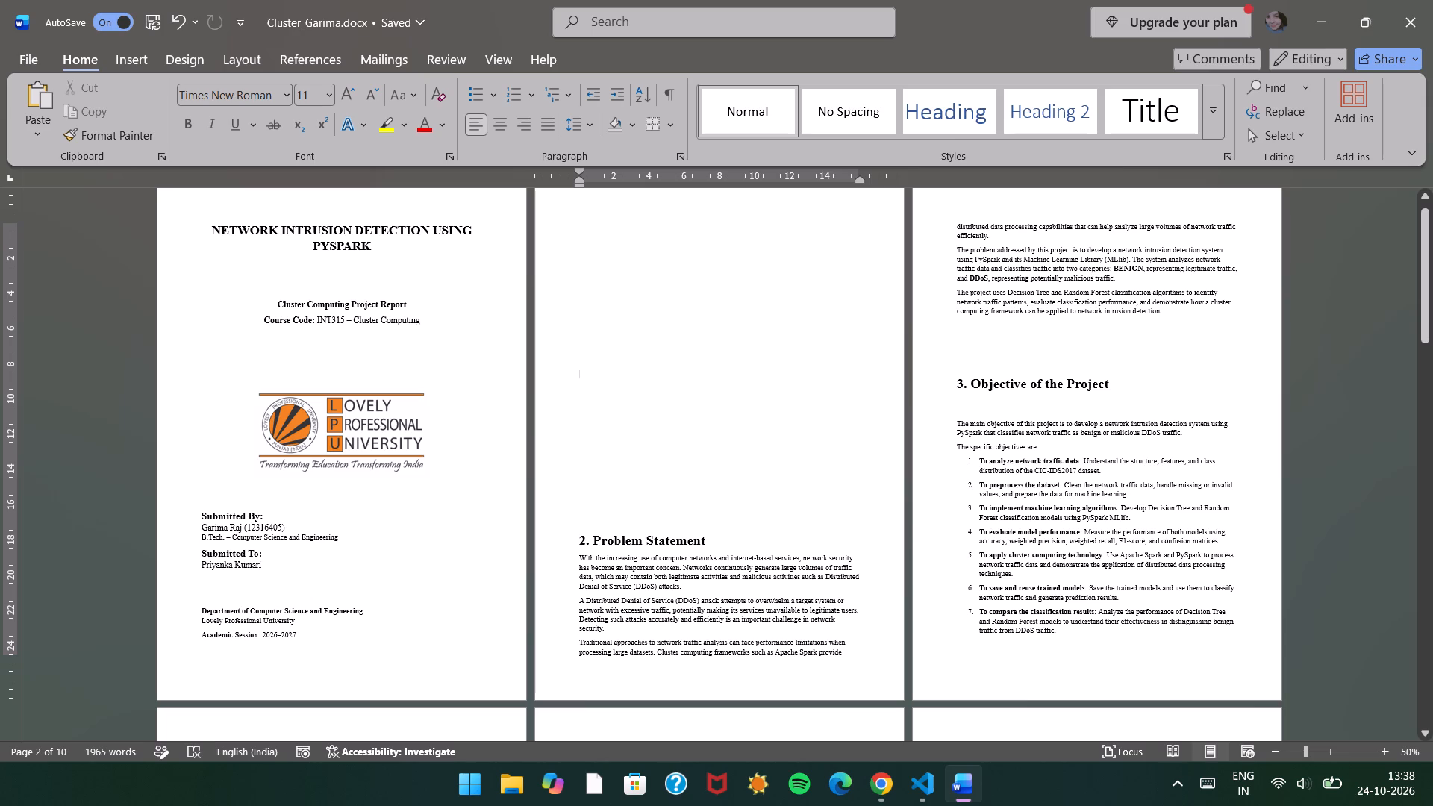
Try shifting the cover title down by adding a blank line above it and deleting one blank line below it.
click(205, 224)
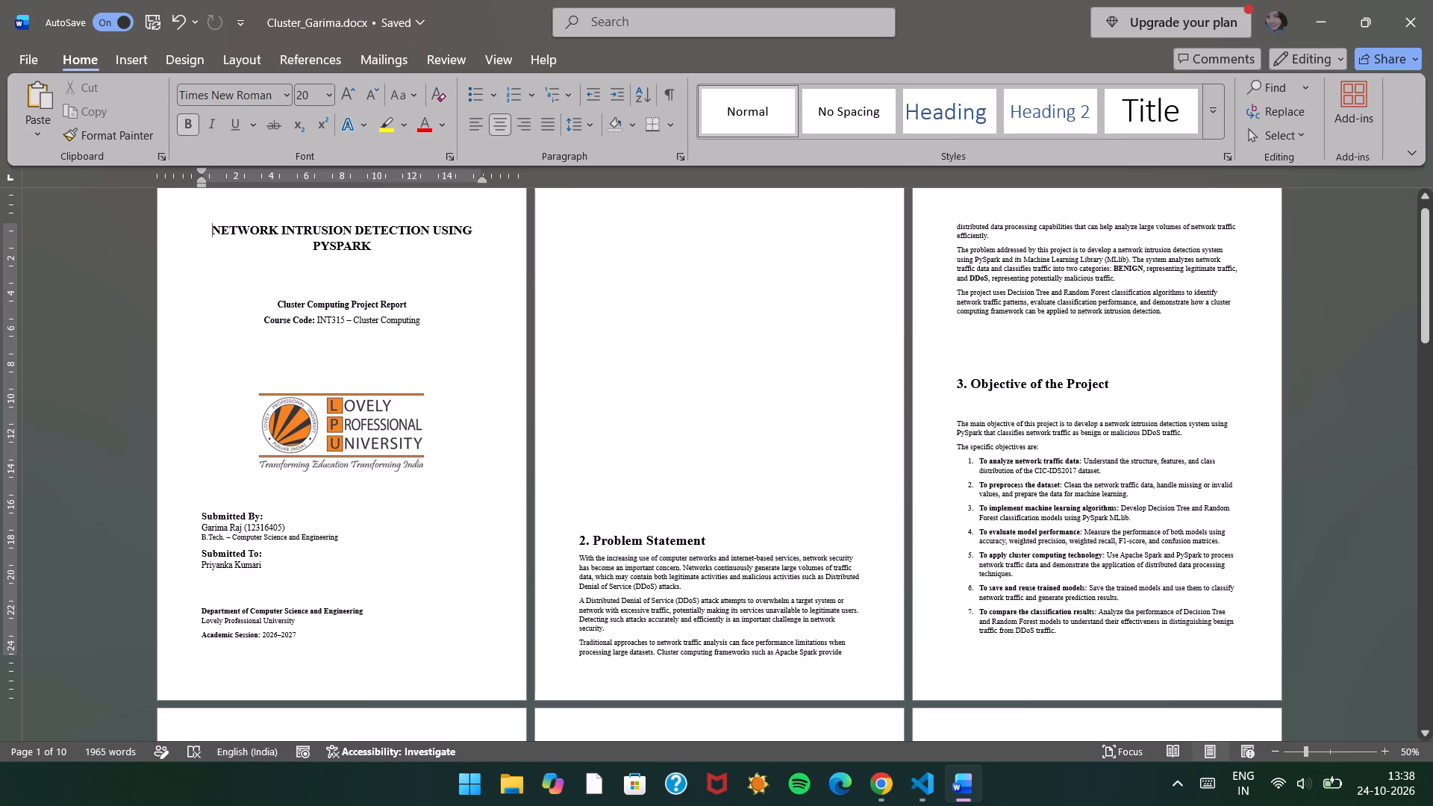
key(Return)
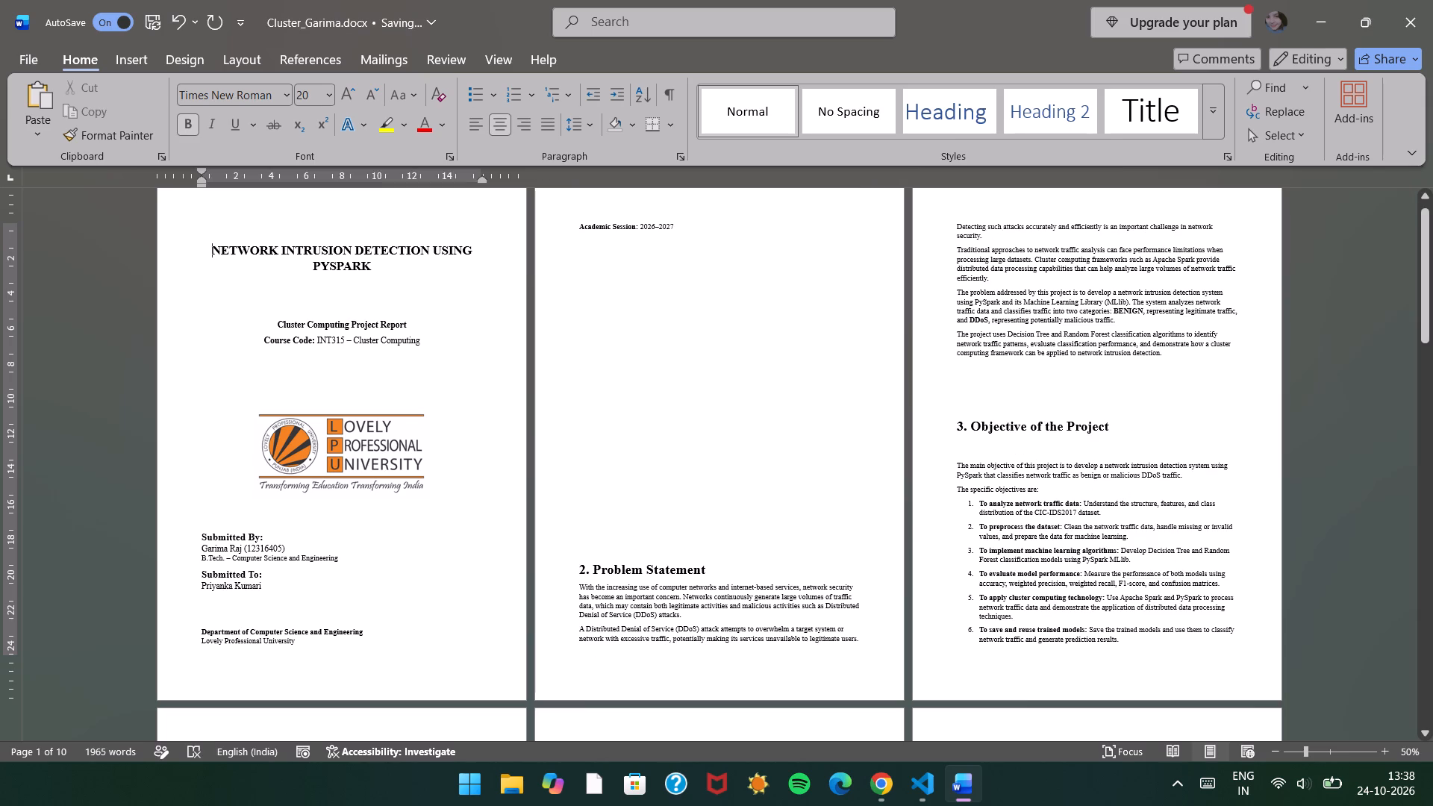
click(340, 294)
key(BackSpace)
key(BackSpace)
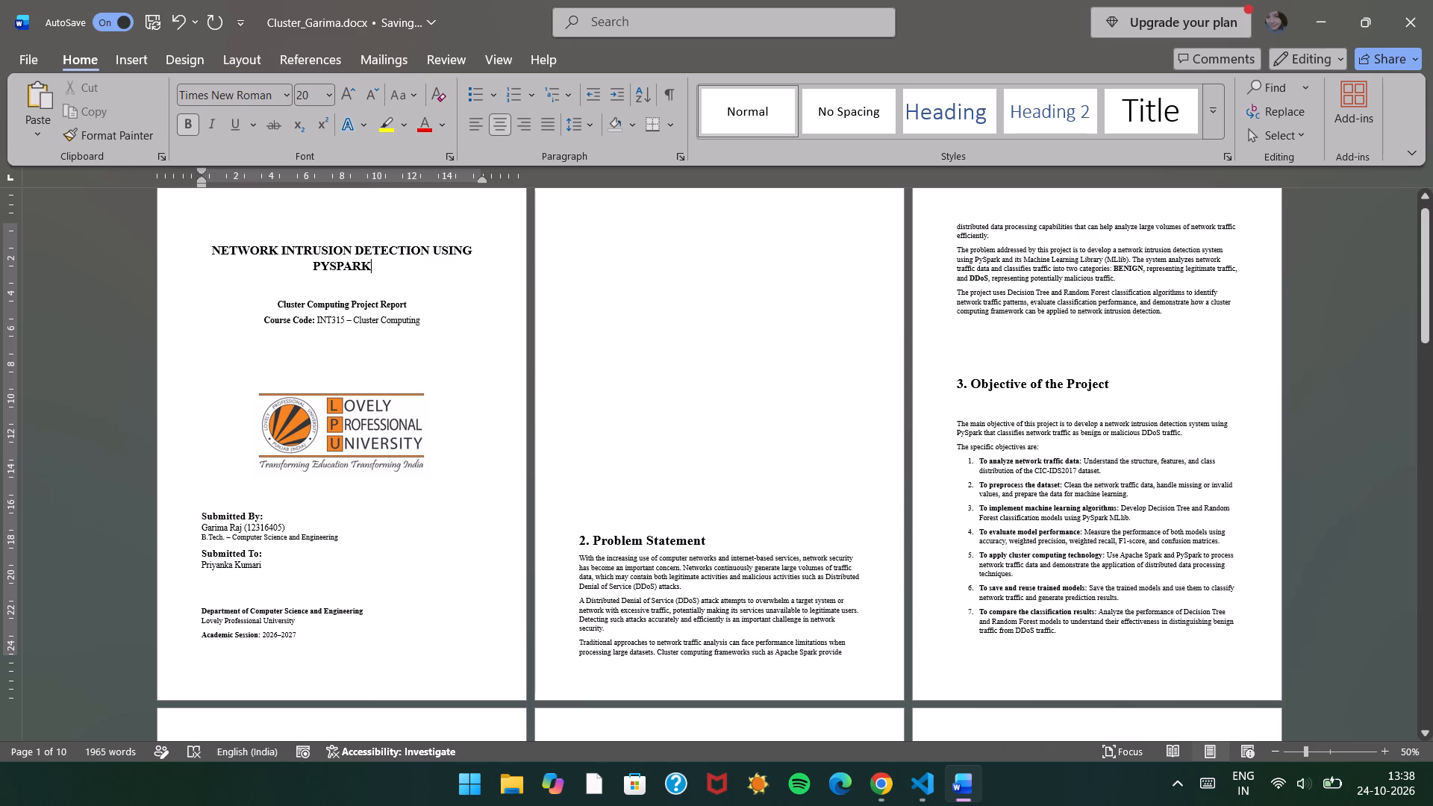
Delete one blank line above the LPU logo on the cover page.
click(364, 360)
key(BackSpace)
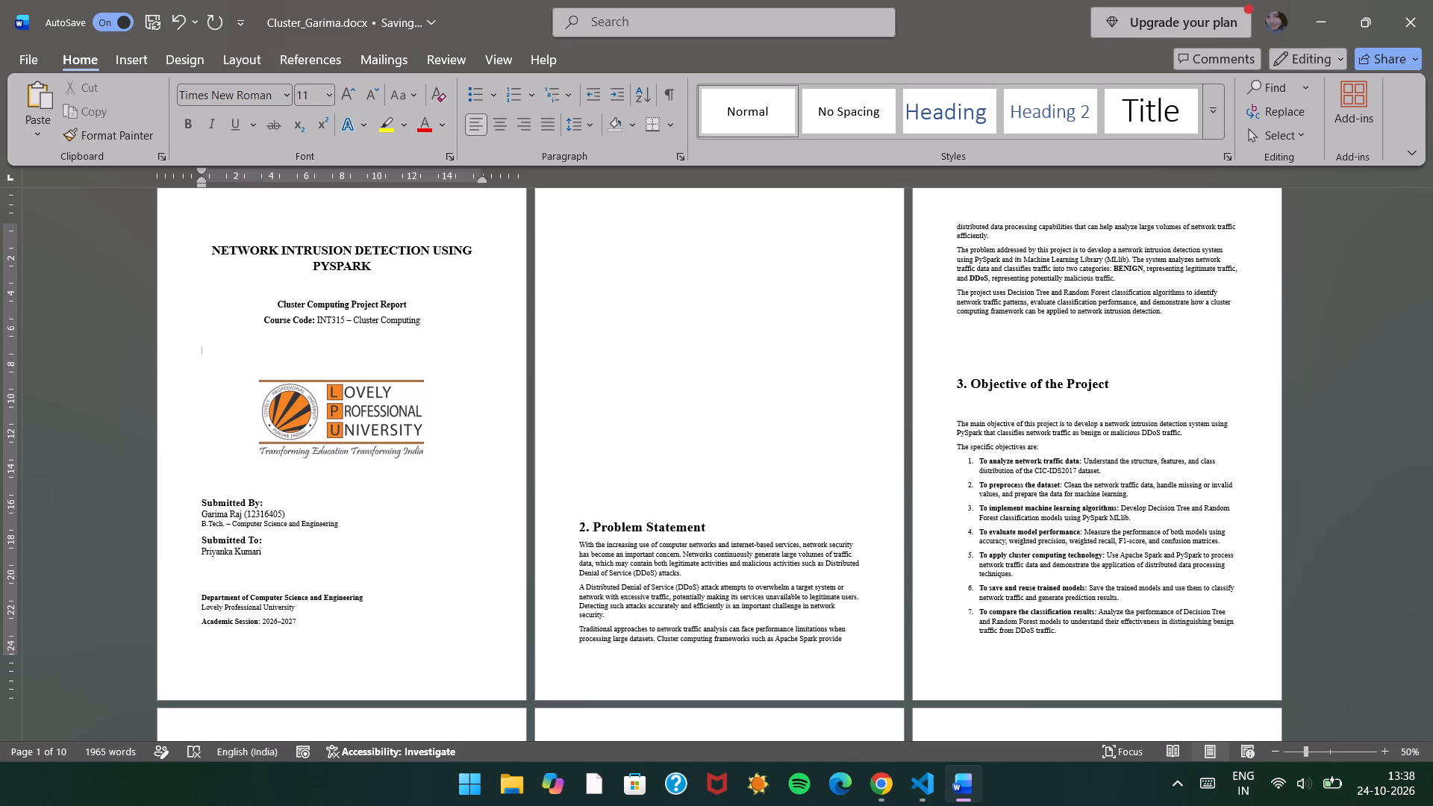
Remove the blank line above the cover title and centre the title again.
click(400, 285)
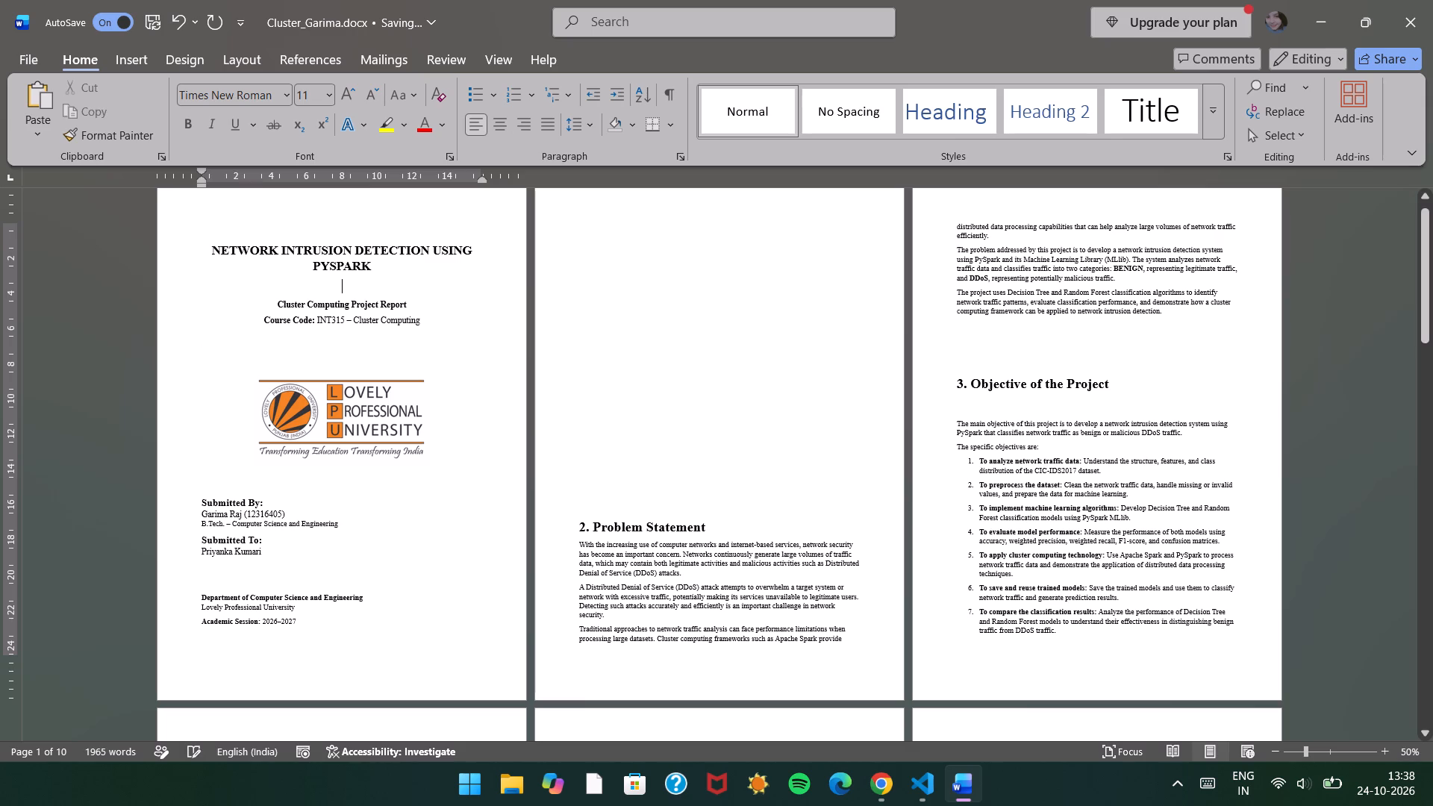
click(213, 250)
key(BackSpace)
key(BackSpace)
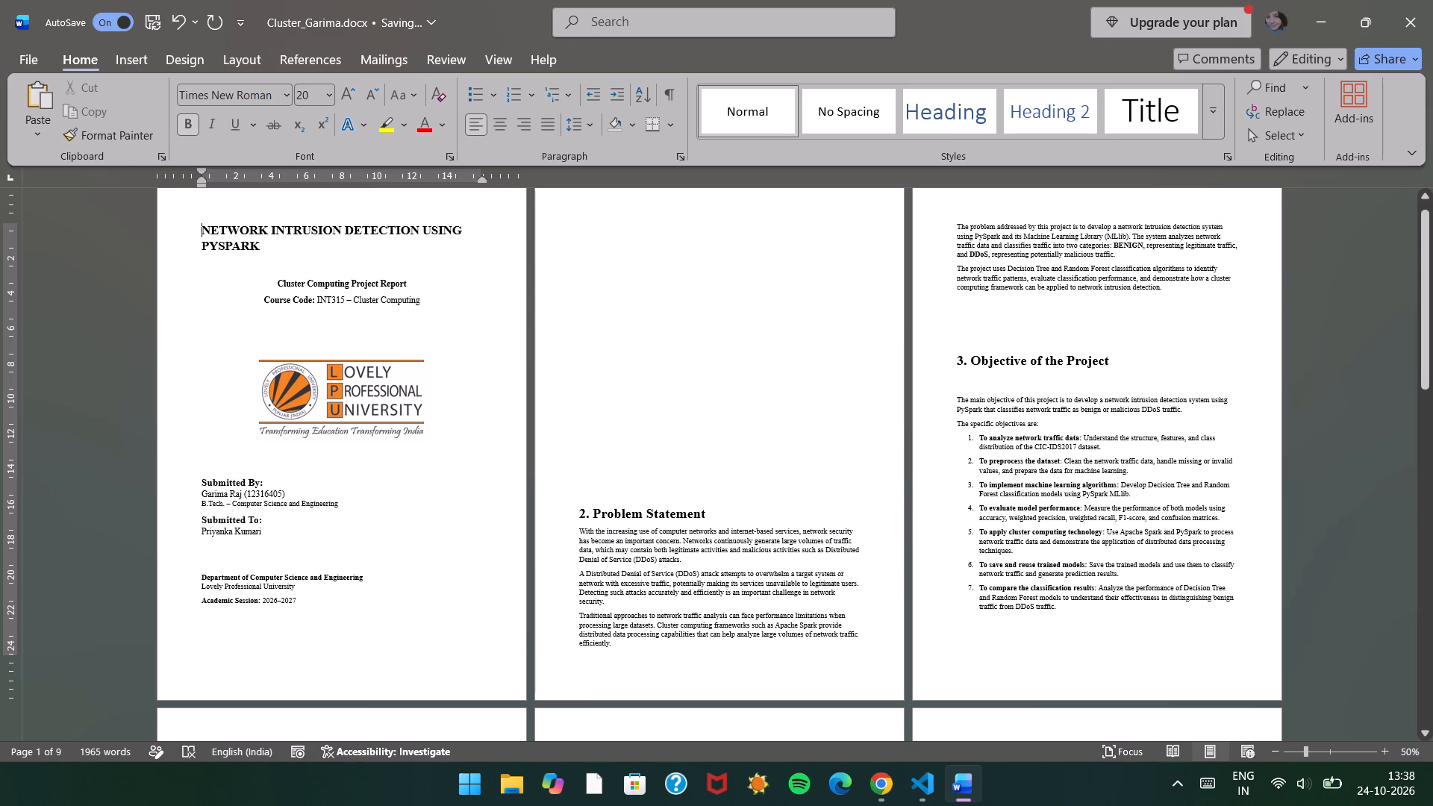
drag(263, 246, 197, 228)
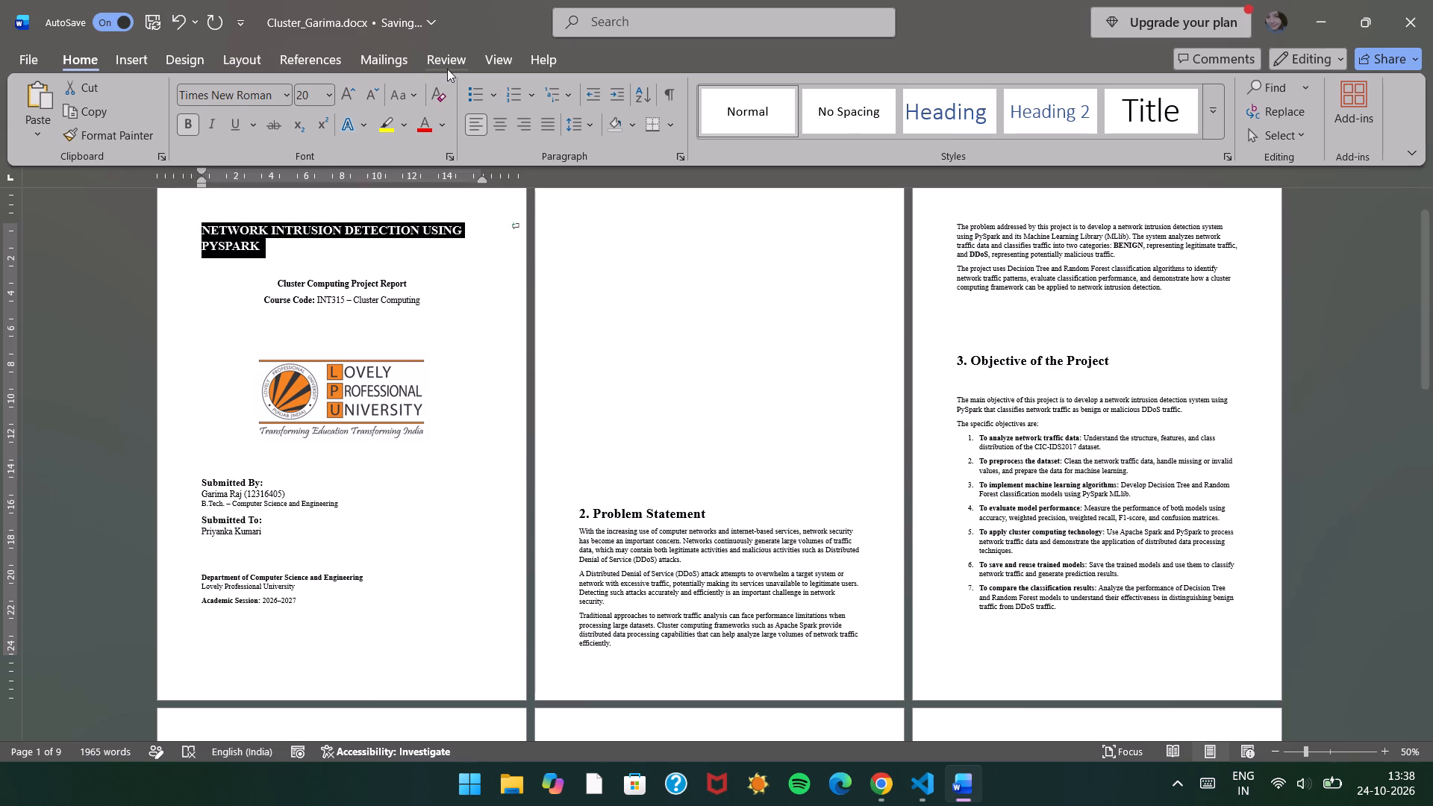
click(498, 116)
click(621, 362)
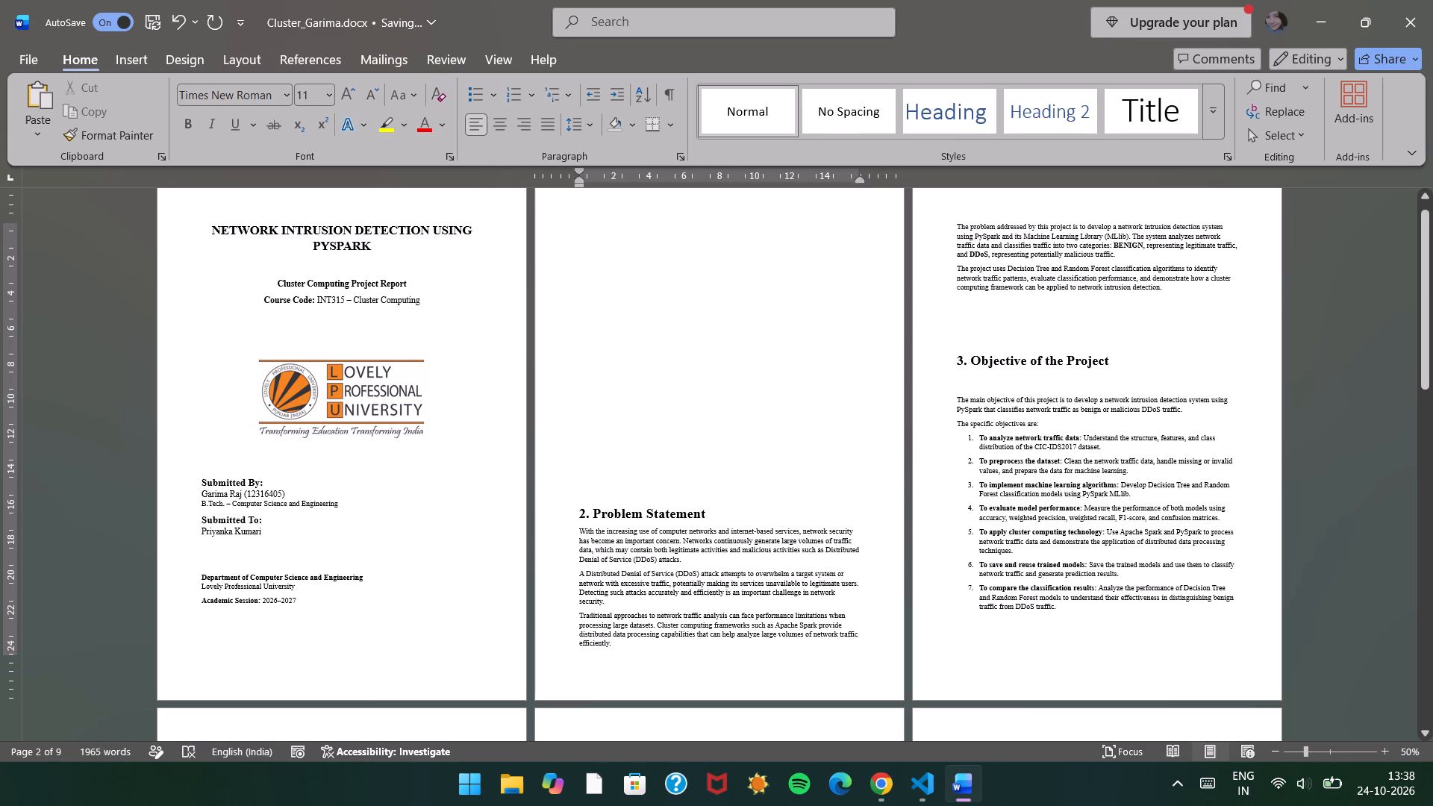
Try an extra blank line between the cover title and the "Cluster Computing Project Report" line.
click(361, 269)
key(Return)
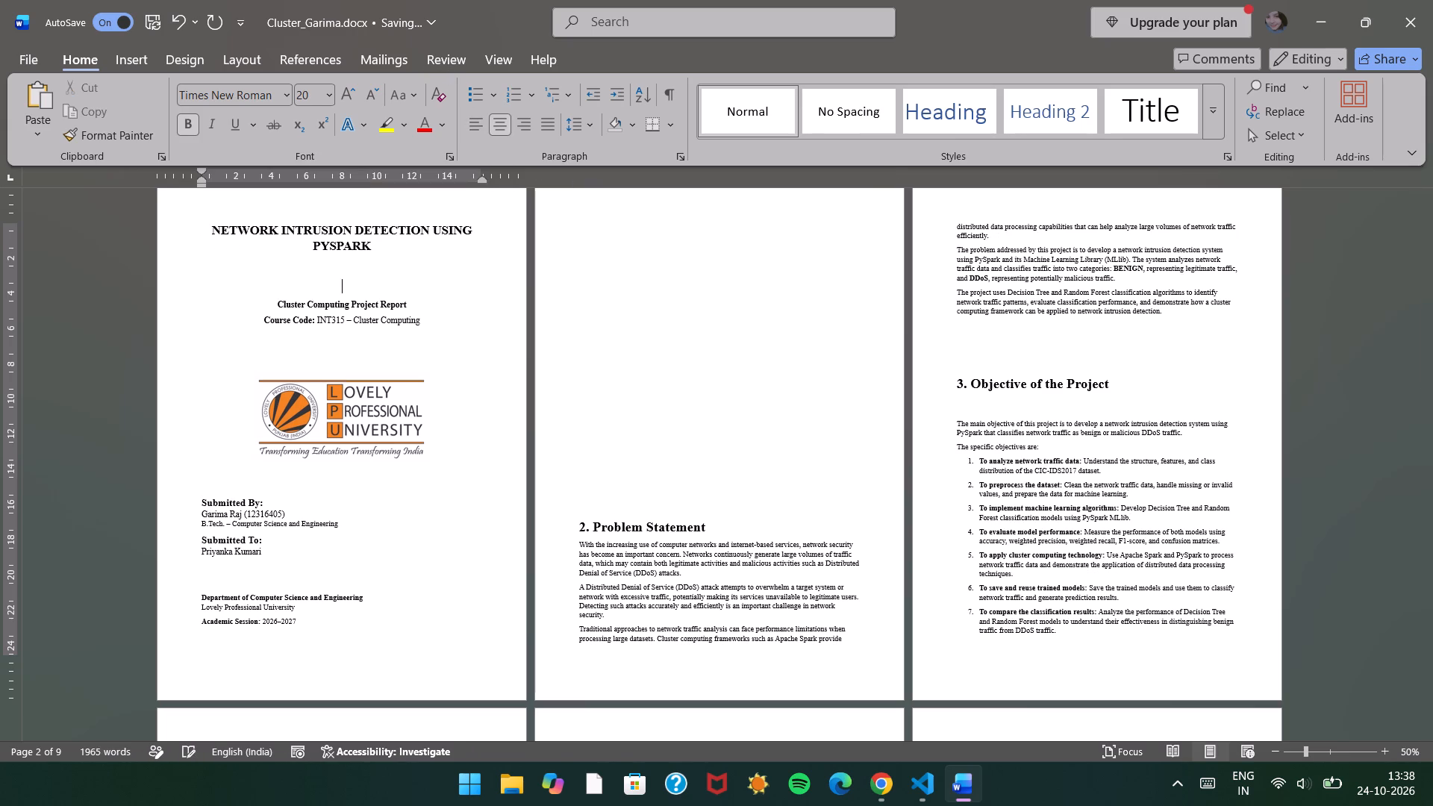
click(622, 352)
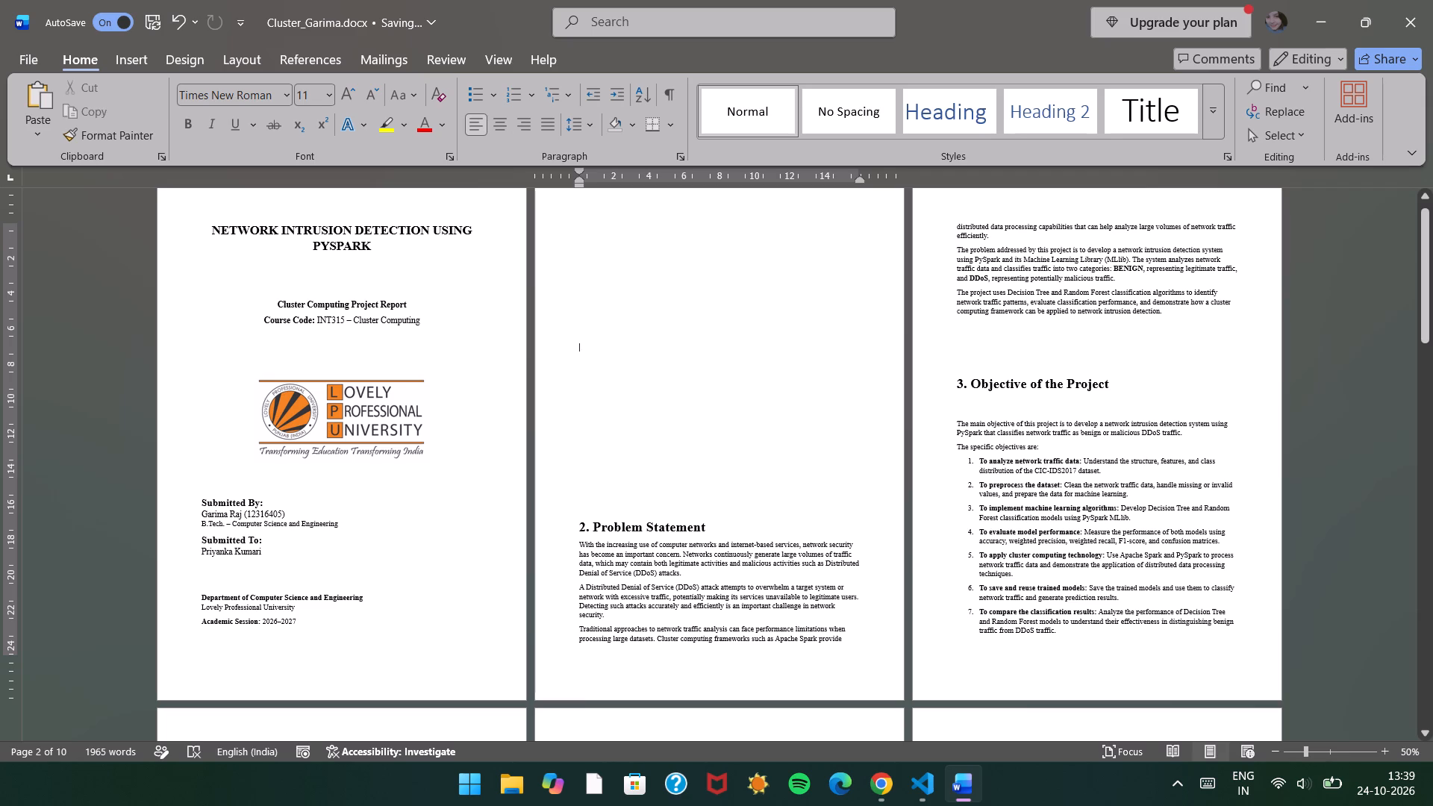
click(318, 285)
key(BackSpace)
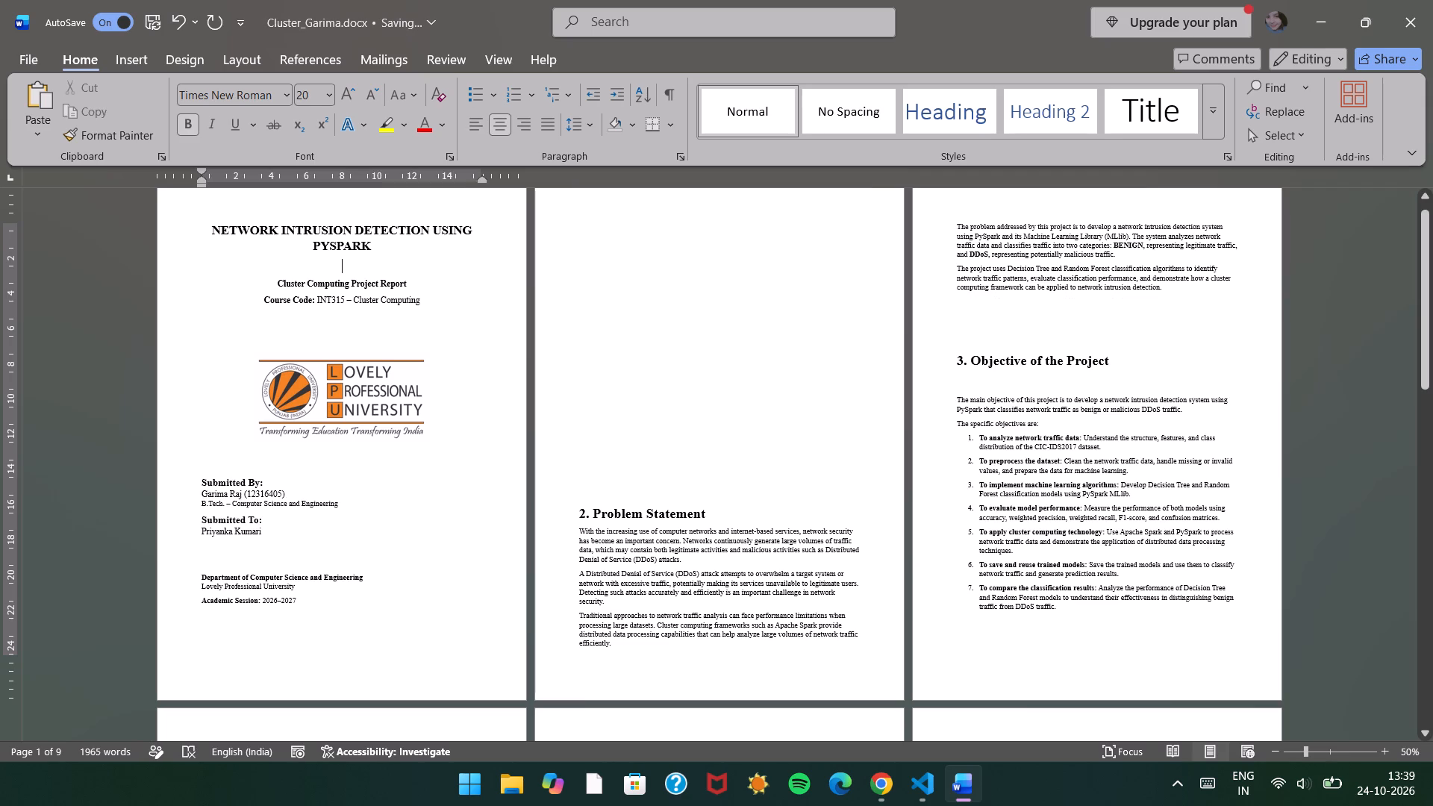
Insert one blank line below the "Cluster Computing Project Report" line and another below the cover title.
click(416, 288)
key(Return)
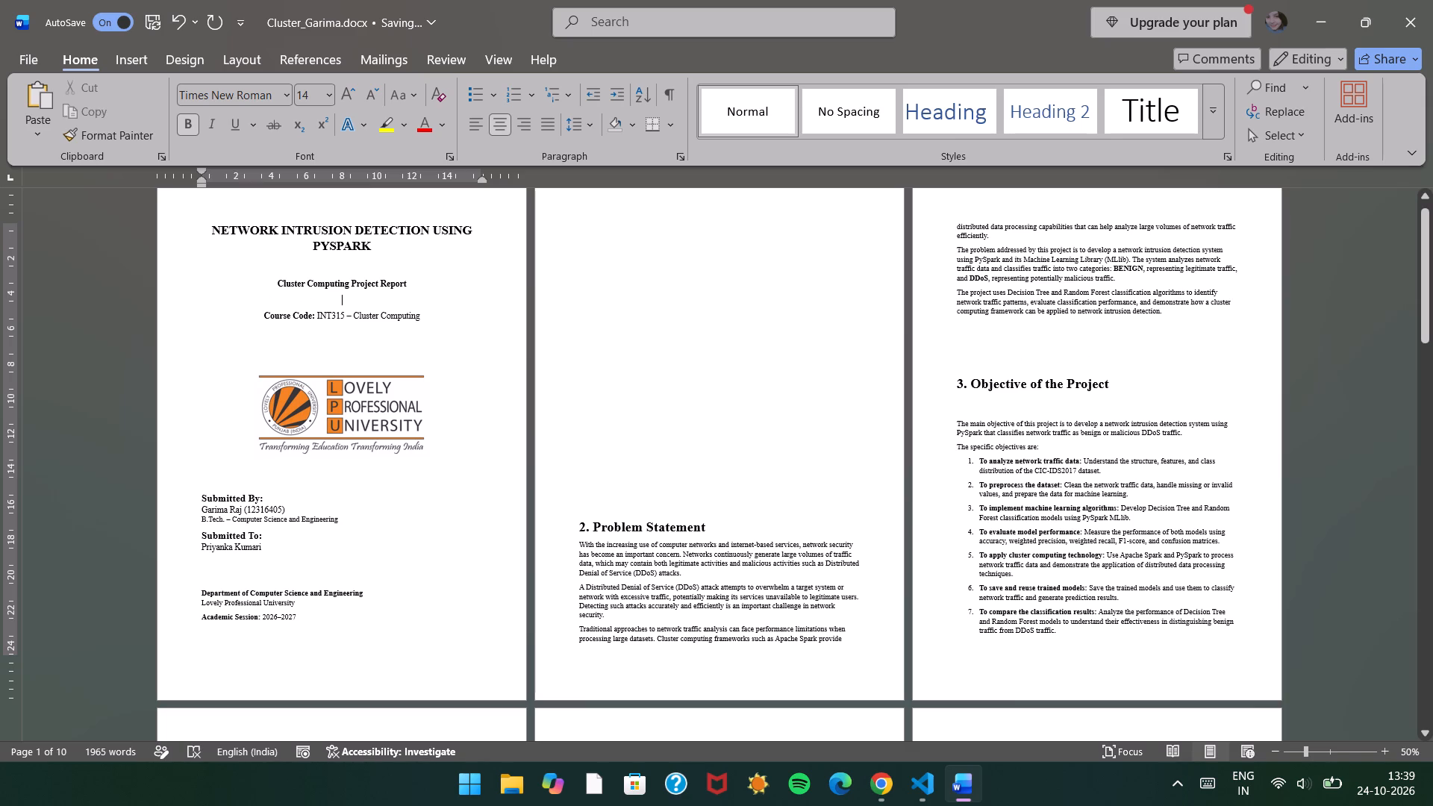
click(389, 267)
key(Return)
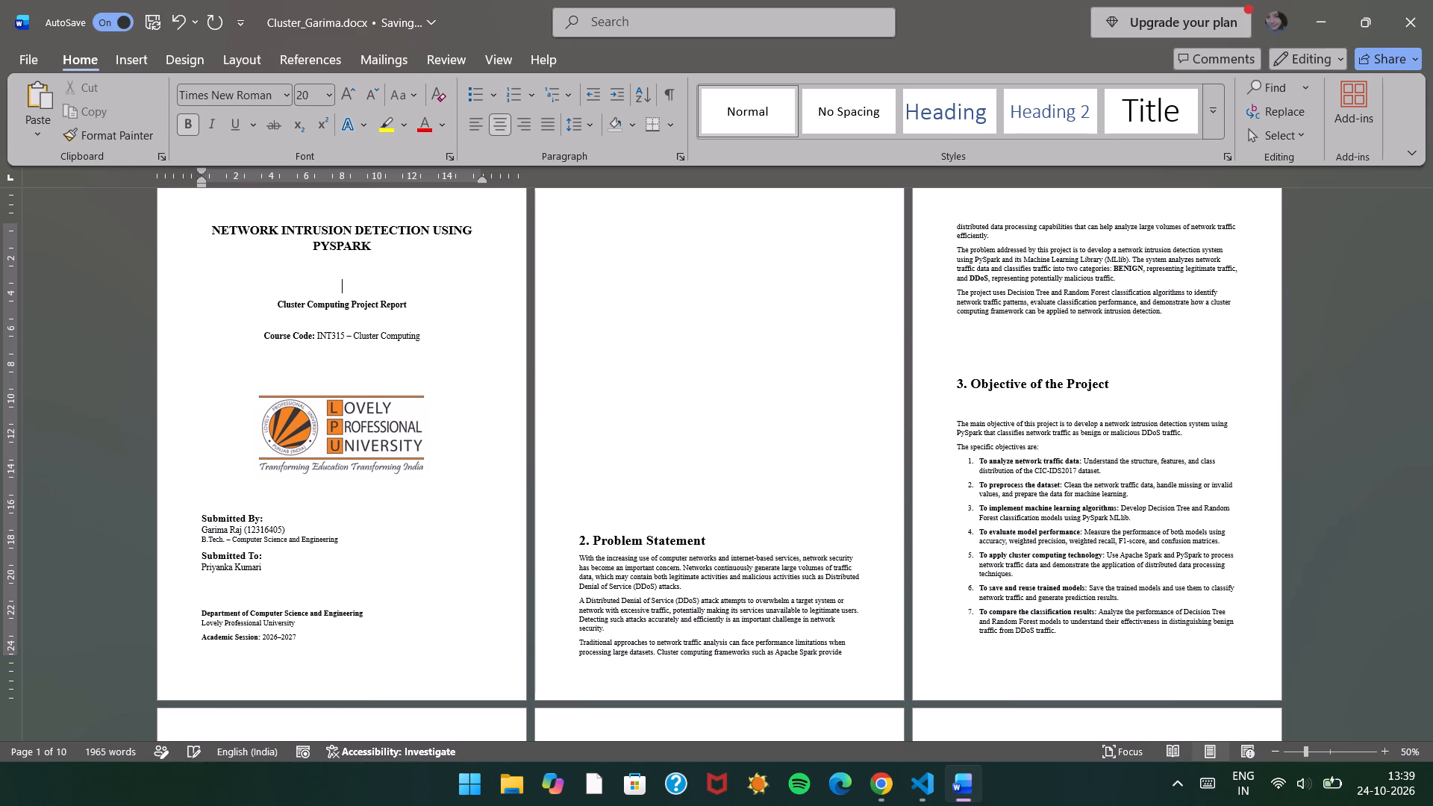
Delete the blank lines above the "2. Problem Statement" heading so it starts at the top of the second page.
scroll(614, 342, up, 1)
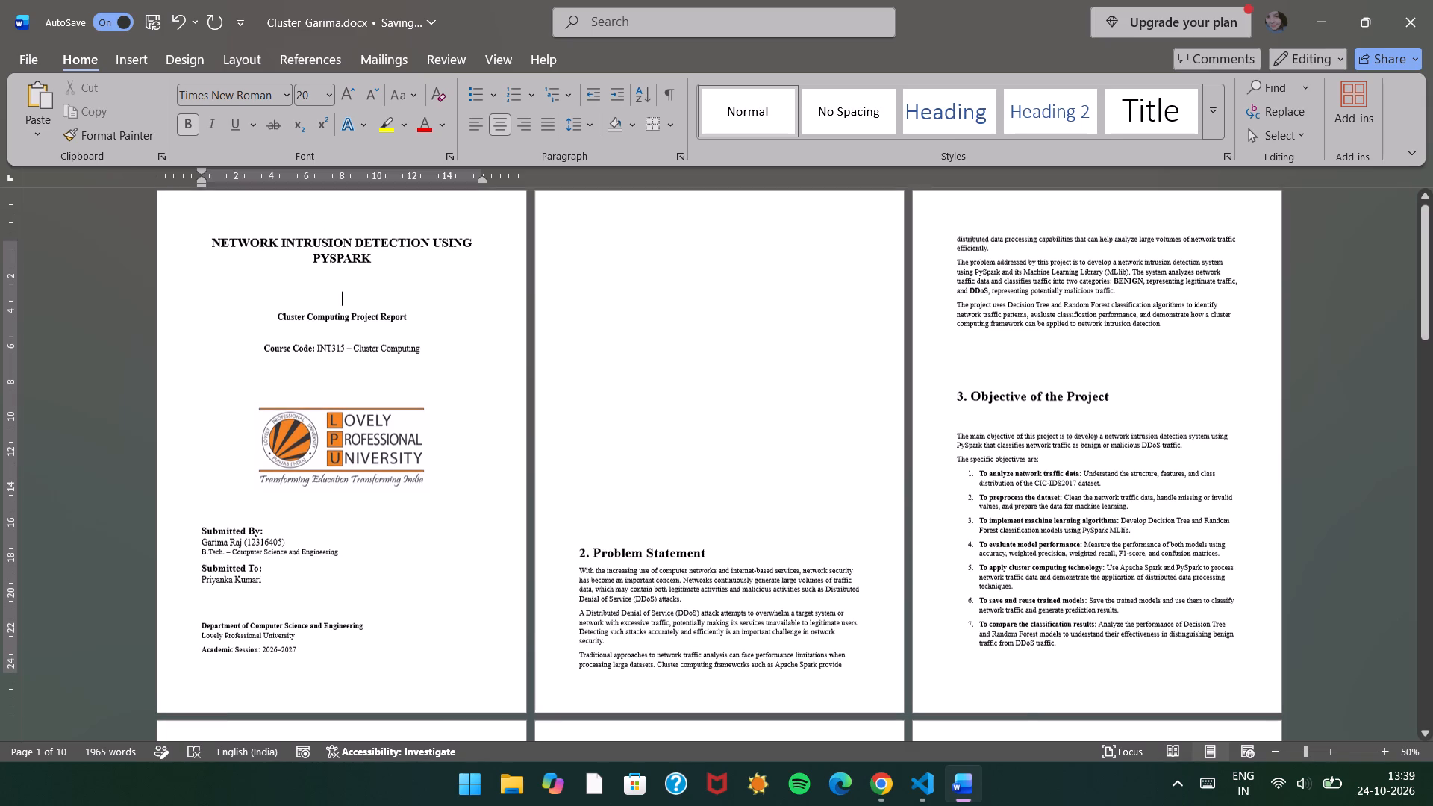
scroll(614, 342, up, 1)
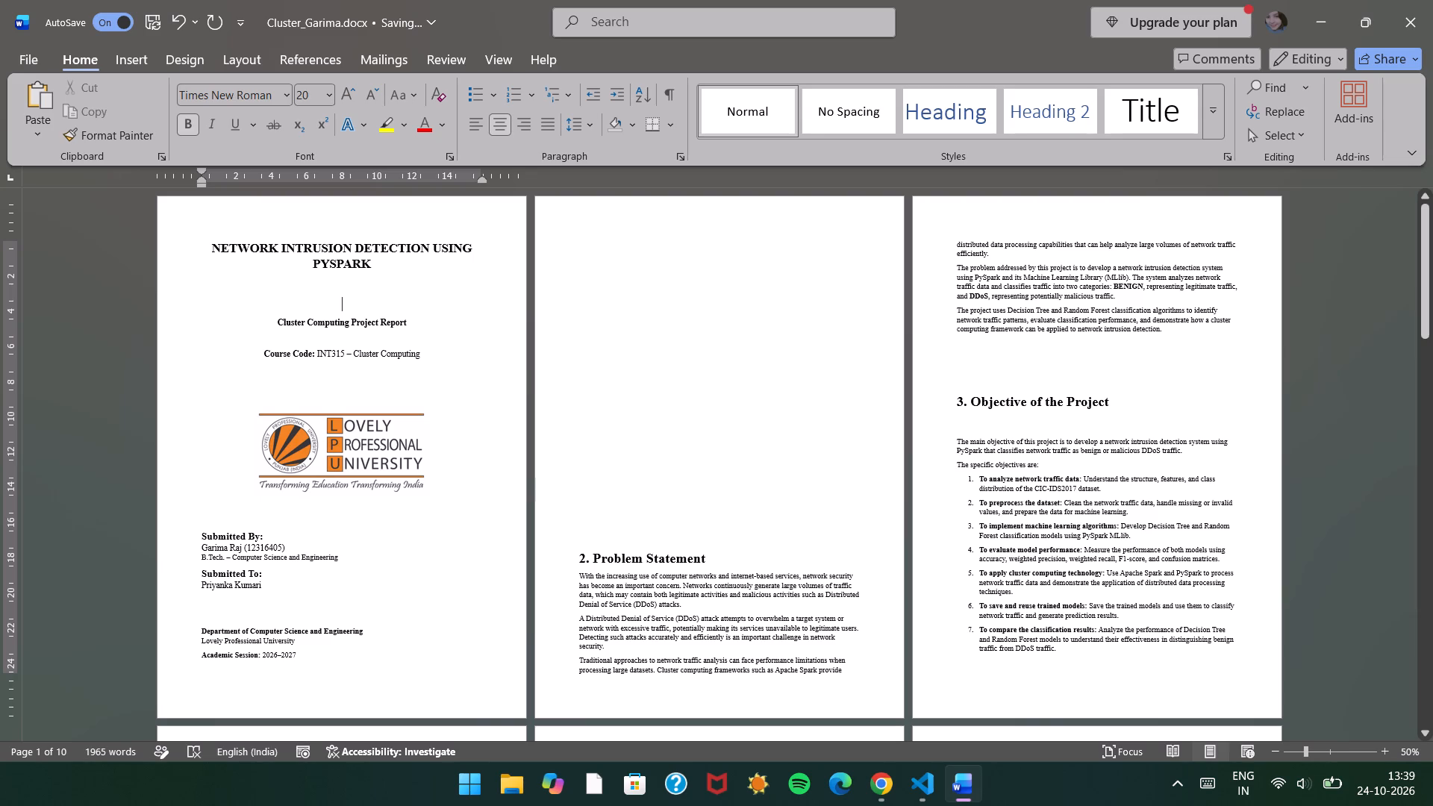
click(582, 536)
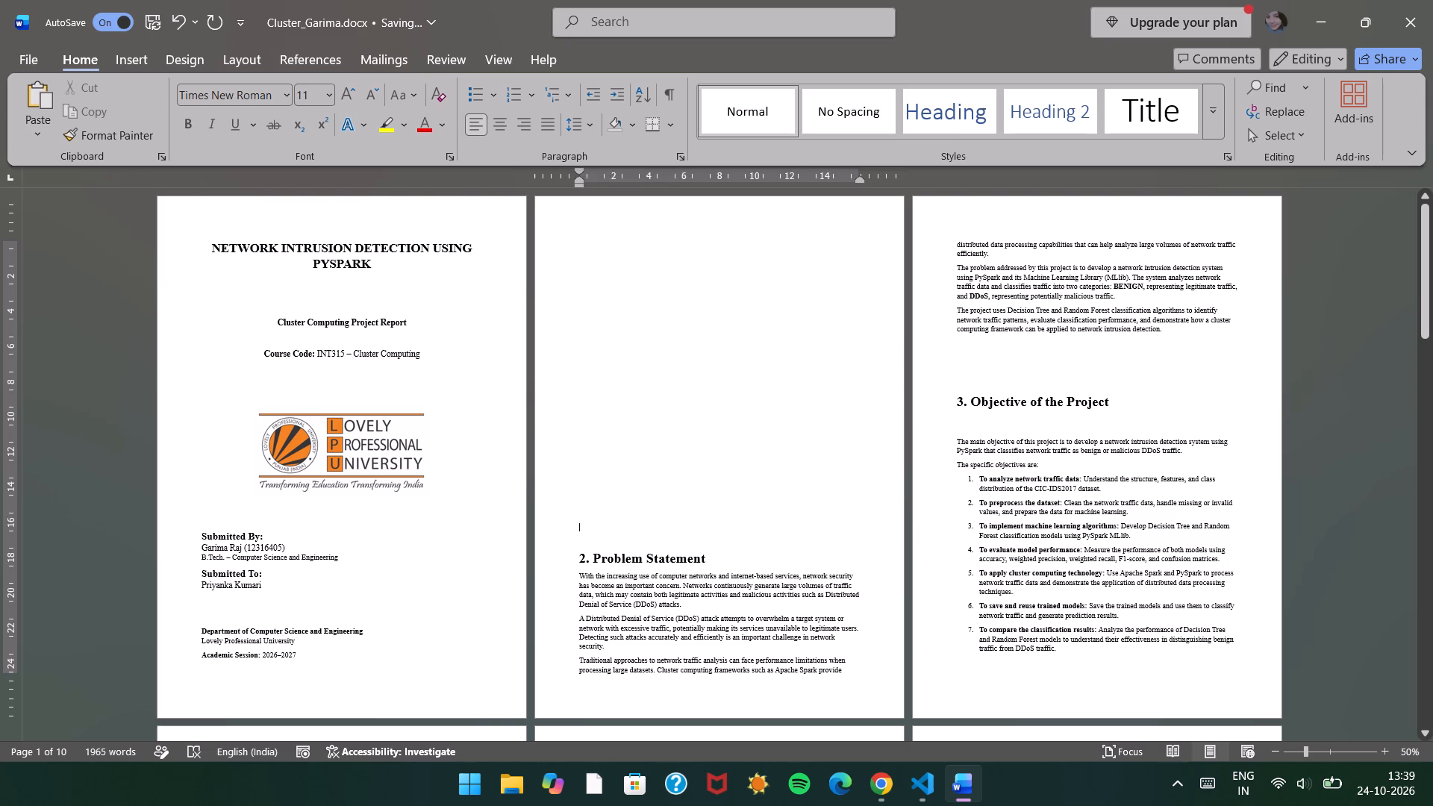
key(BackSpace)
key(BackSpace)
key(BackSpace)
key(BackSpace)
key(BackSpace)
key(BackSpace)
key(BackSpace)
key(BackSpace)
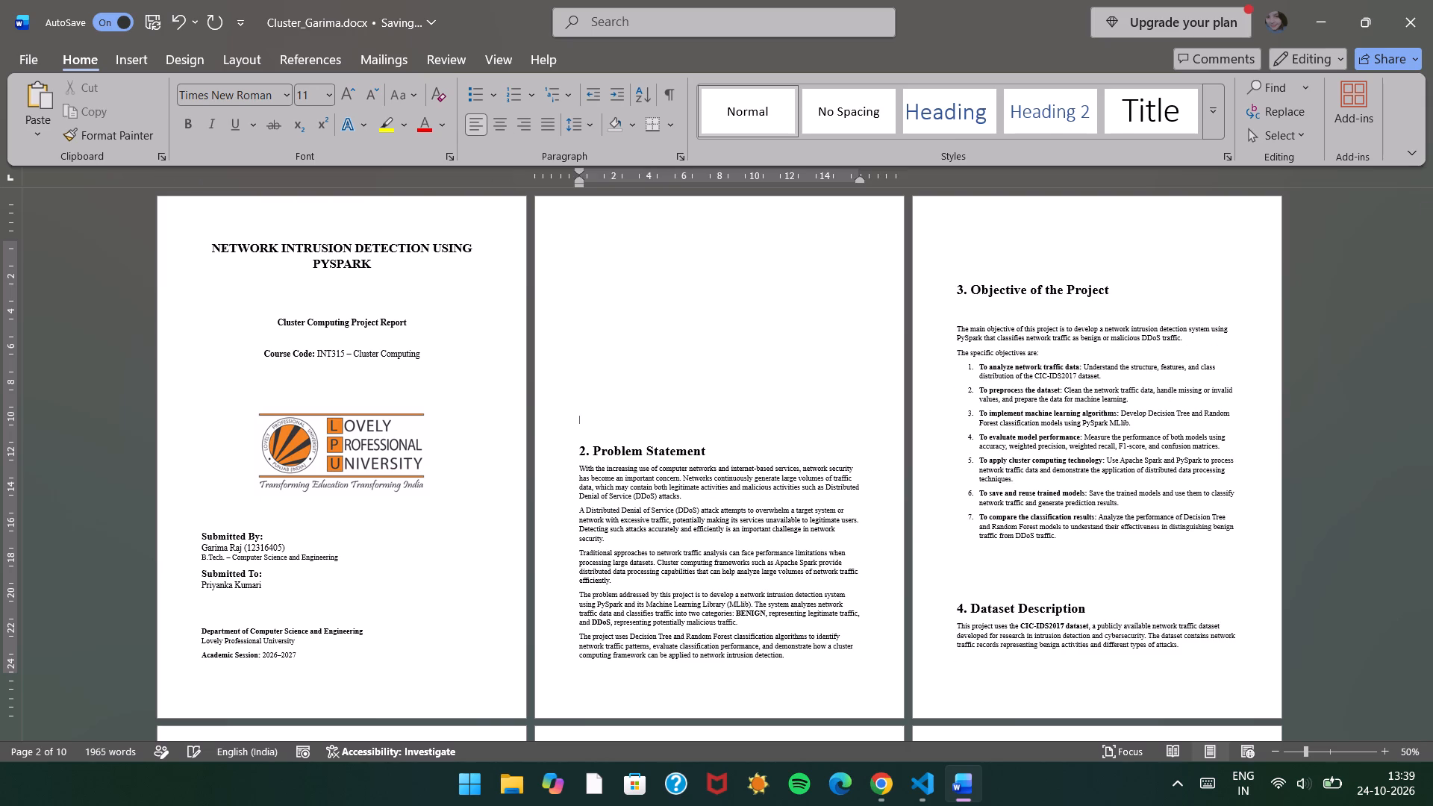
key(BackSpace)
key(BackSpace)
key(BackSpace)
key(BackSpace)
key(BackSpace)
key(BackSpace)
key(BackSpace)
key(BackSpace)
key(BackSpace)
key(BackSpace)
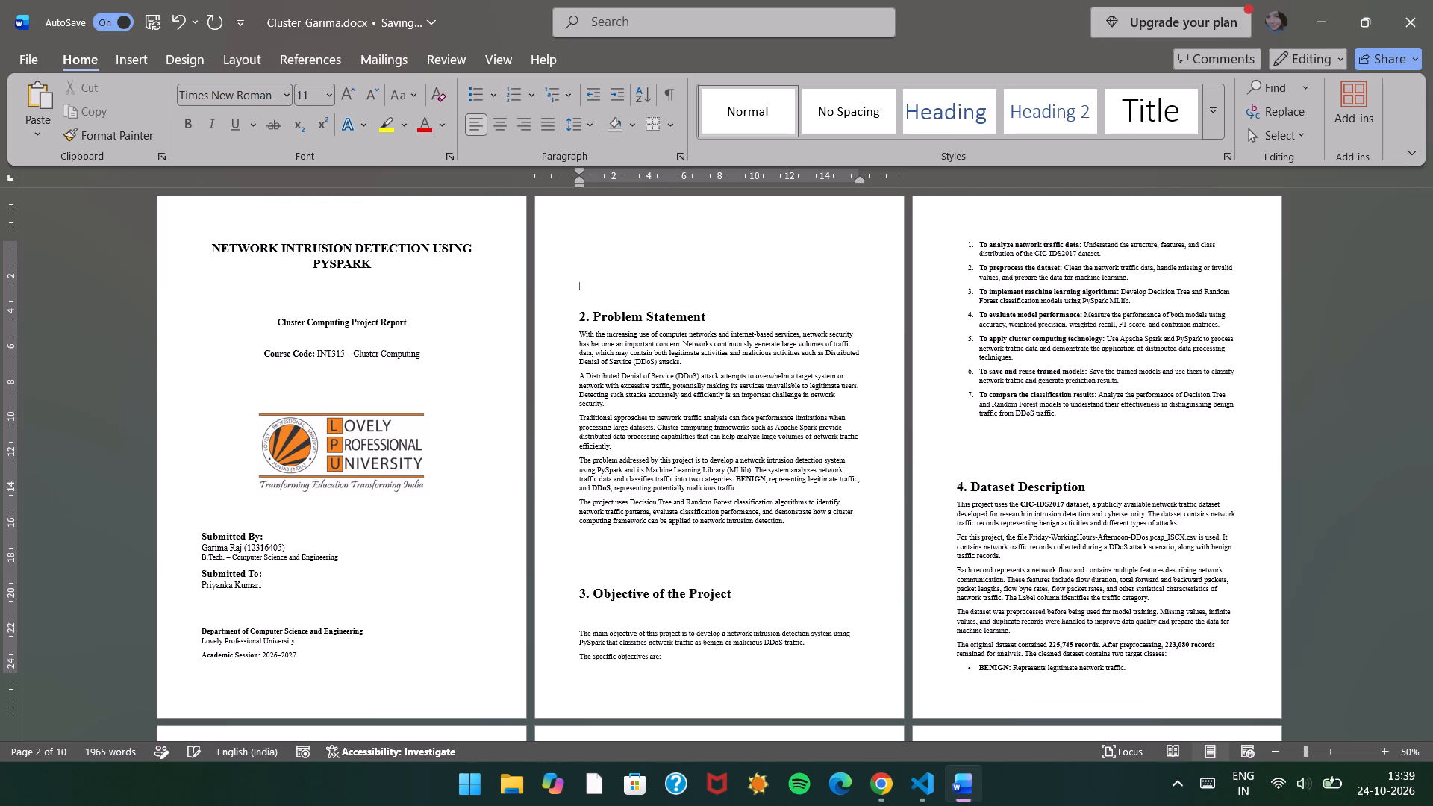
key(BackSpace)
key(BackSpace)
key(BackSpace)
key(BackSpace)
key(BackSpace)
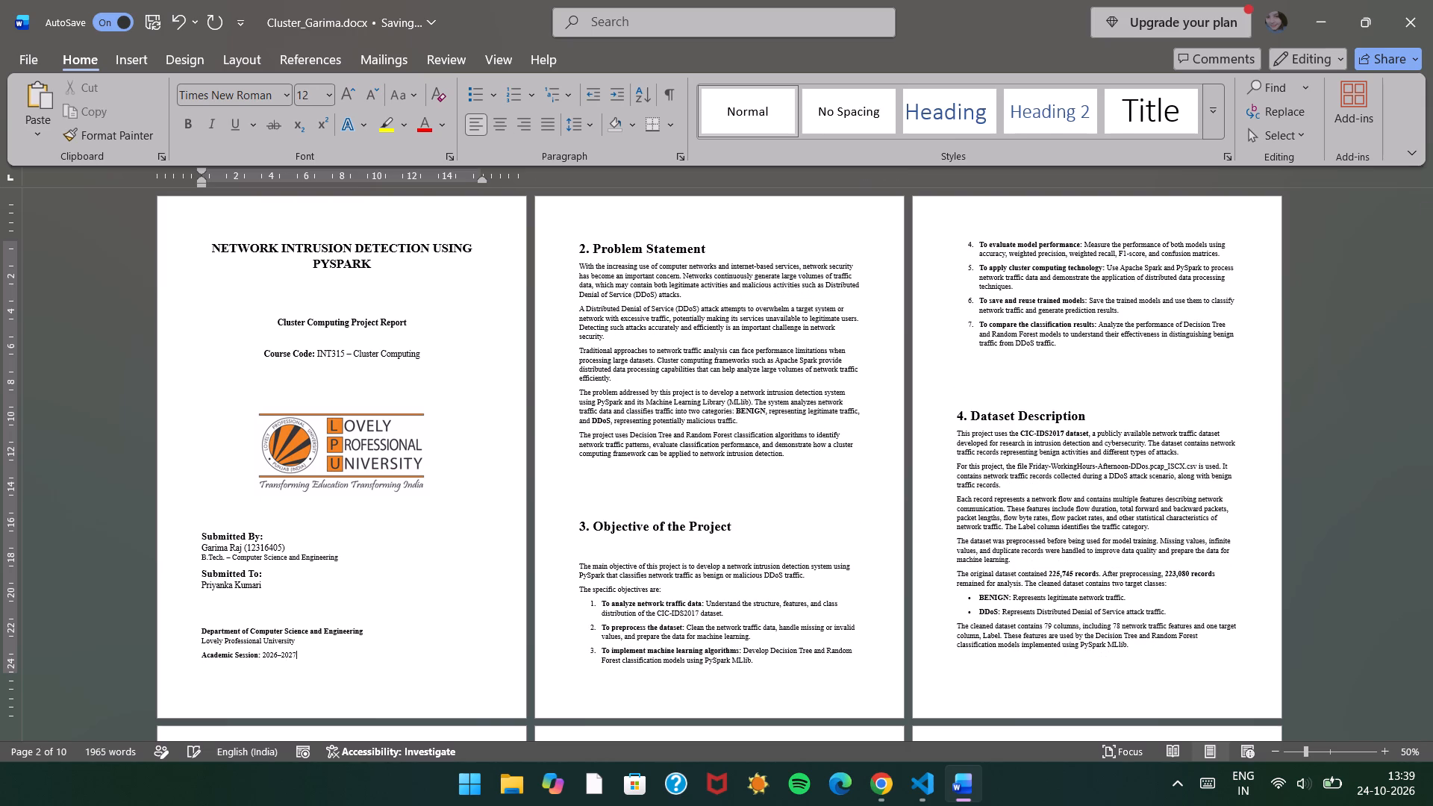
Undo the excess deletions to restore the Academic Session year and the blank line below it.
key(BackSpace)
key(BackSpace)
key(BackSpace)
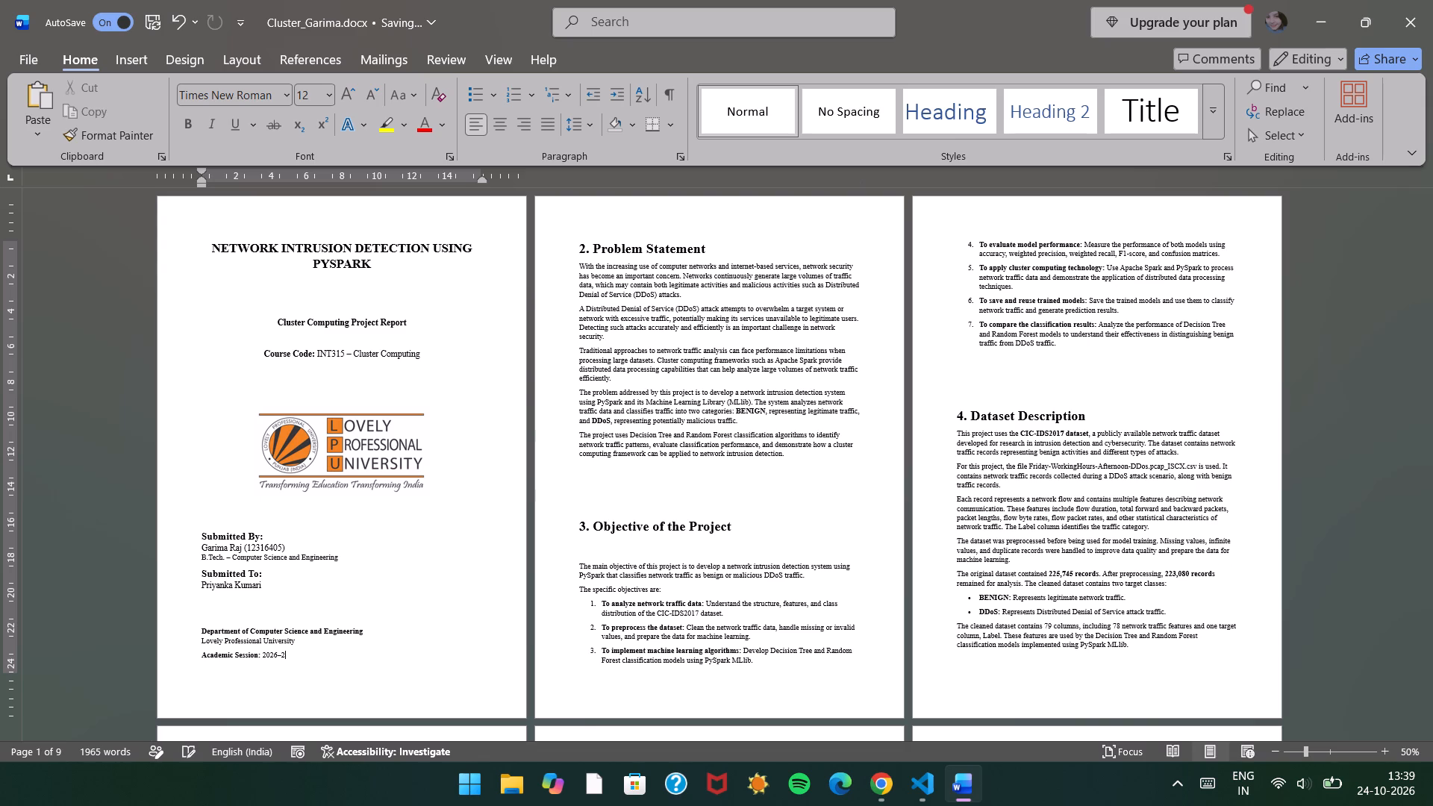
key(ctrl+z)
key(ctrl+z)
key(ctrl+z)
key(ctrl+z)
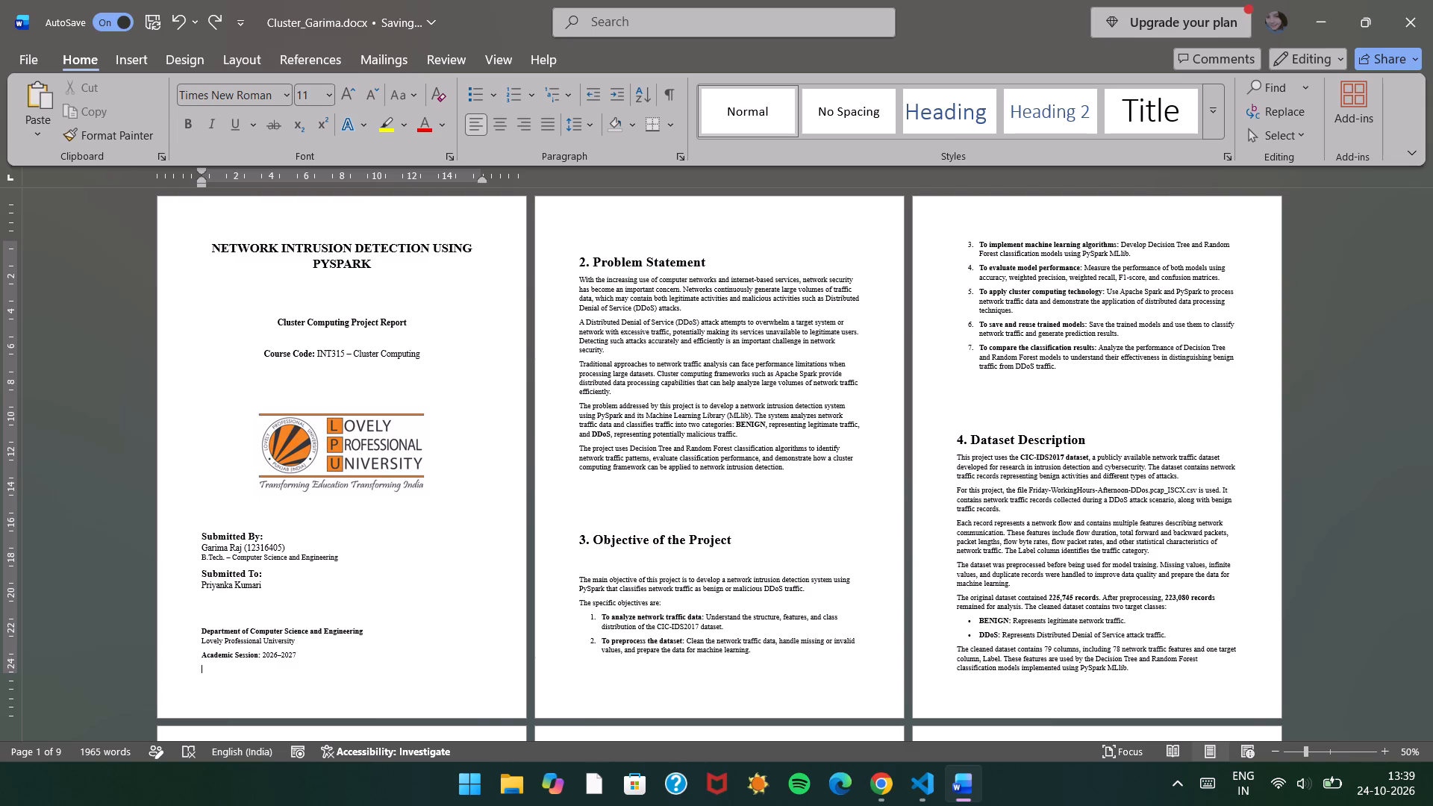
key(Down)
scroll(754, 548, up, 1)
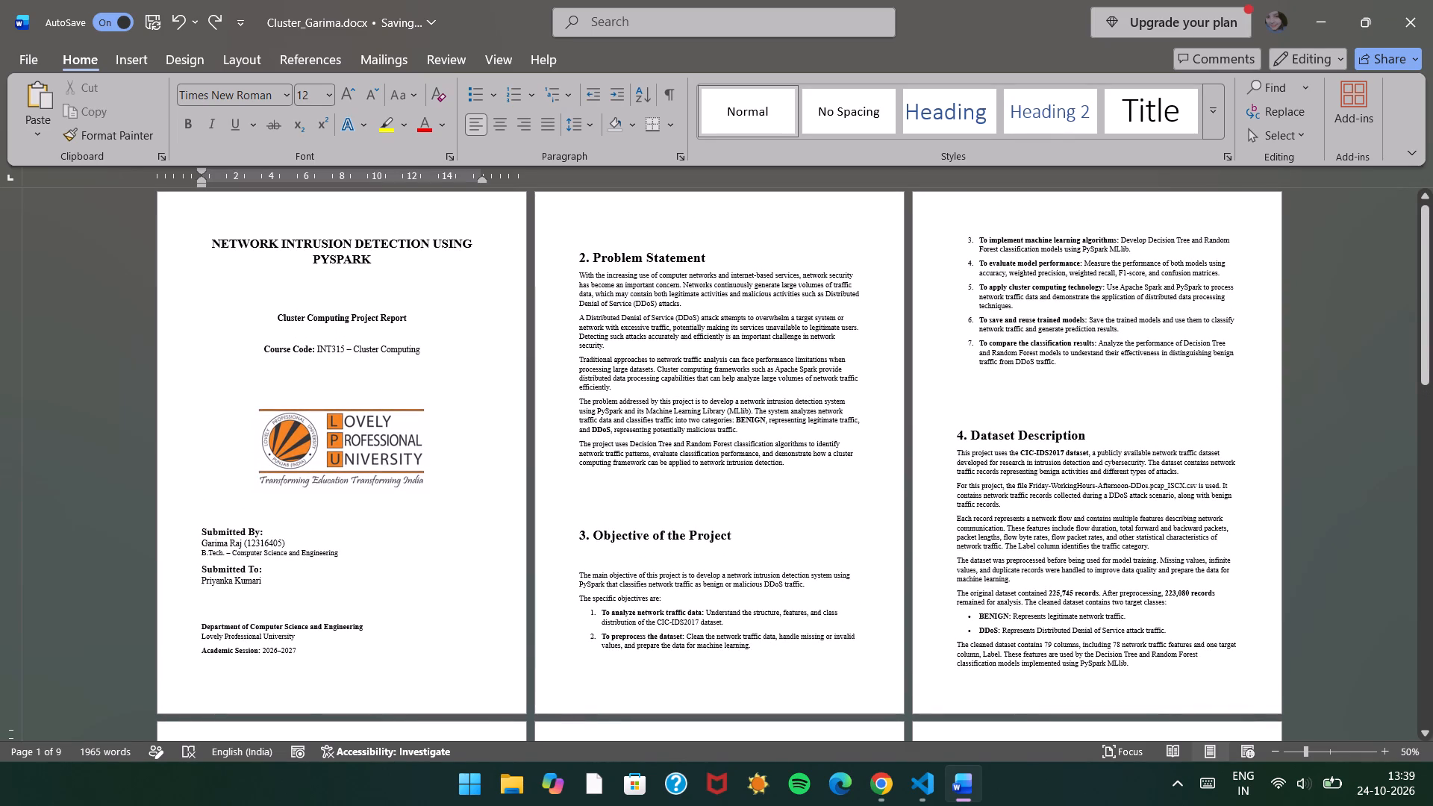
Delete the blank line between the "3. Objective of the Project" heading and its first paragraph.
click(649, 558)
key(BackSpace)
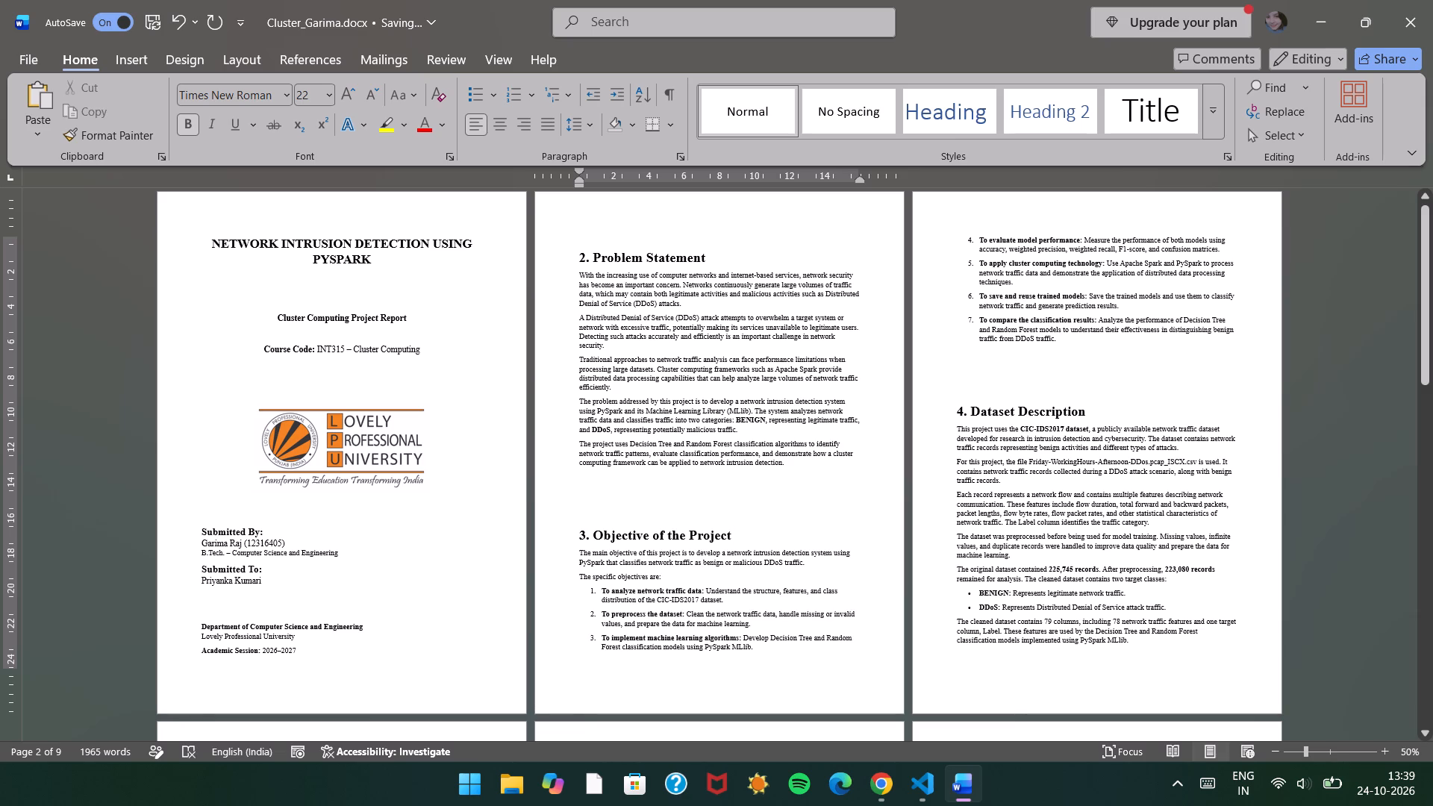
Delete the blank lines above the "5. Dataset Source" heading so it starts near the top of the fourth page.
scroll(787, 602, down, 6)
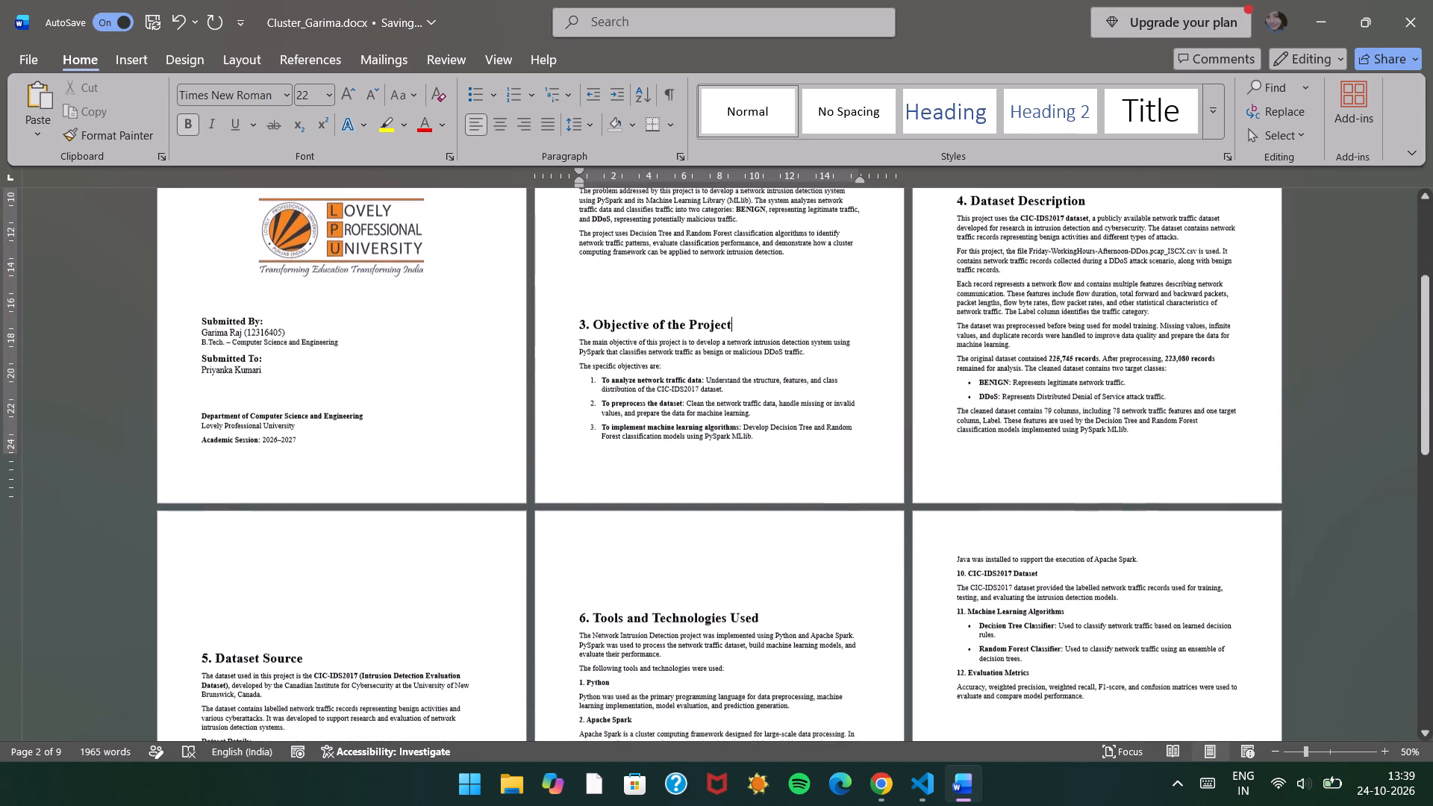
scroll(787, 602, down, 1)
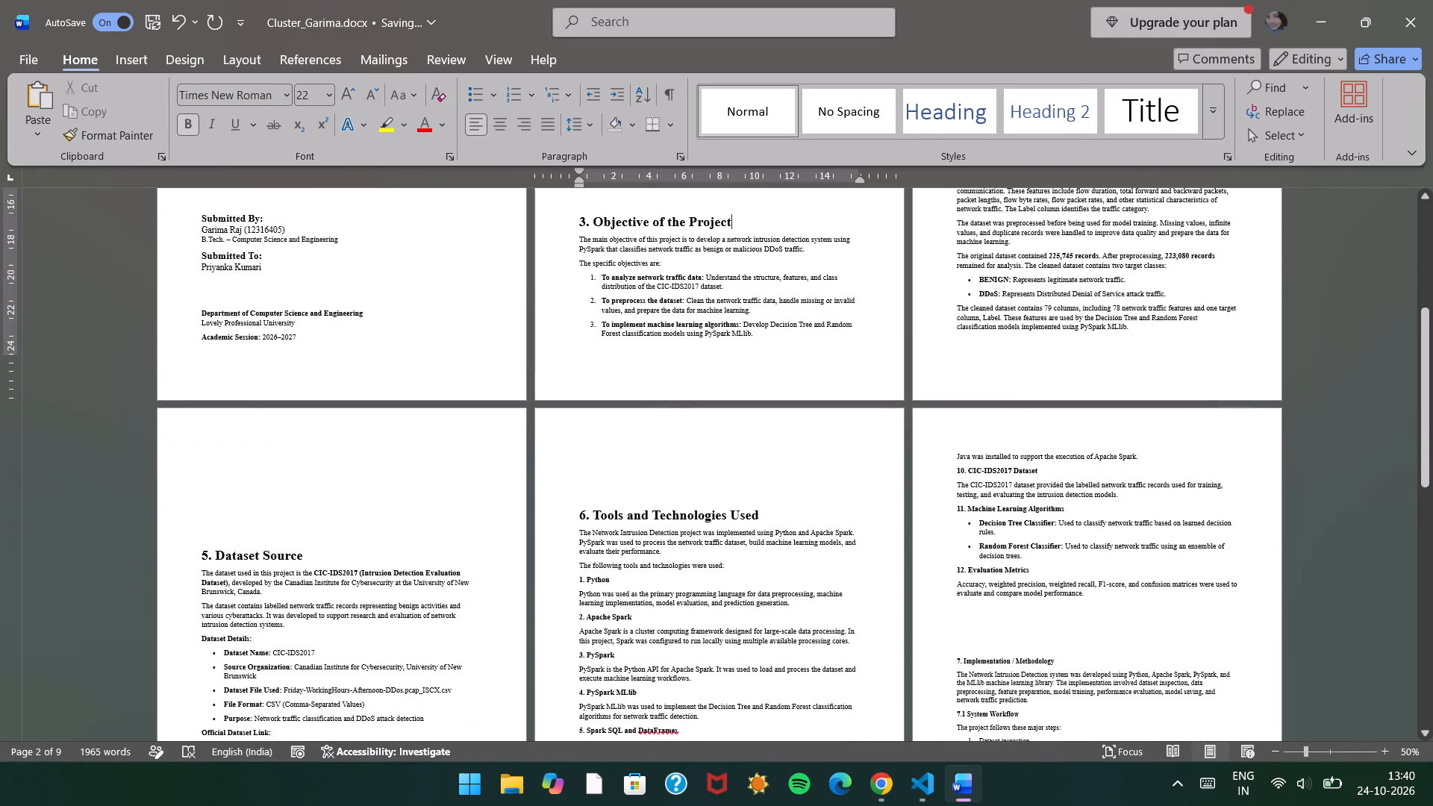
click(234, 516)
key(BackSpace)
key(BackSpace)
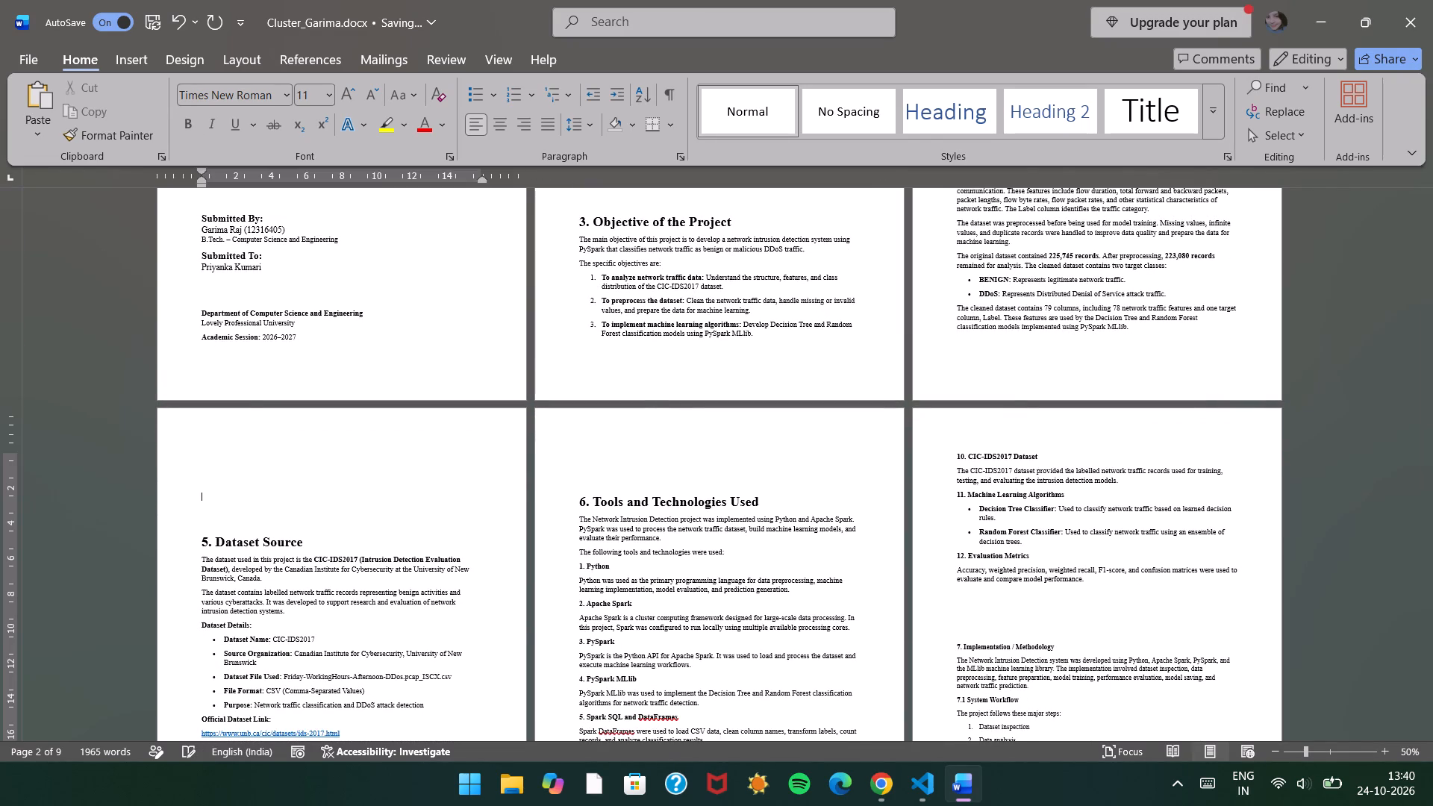
key(BackSpace)
key(BackSpace)
key(BackSpace)
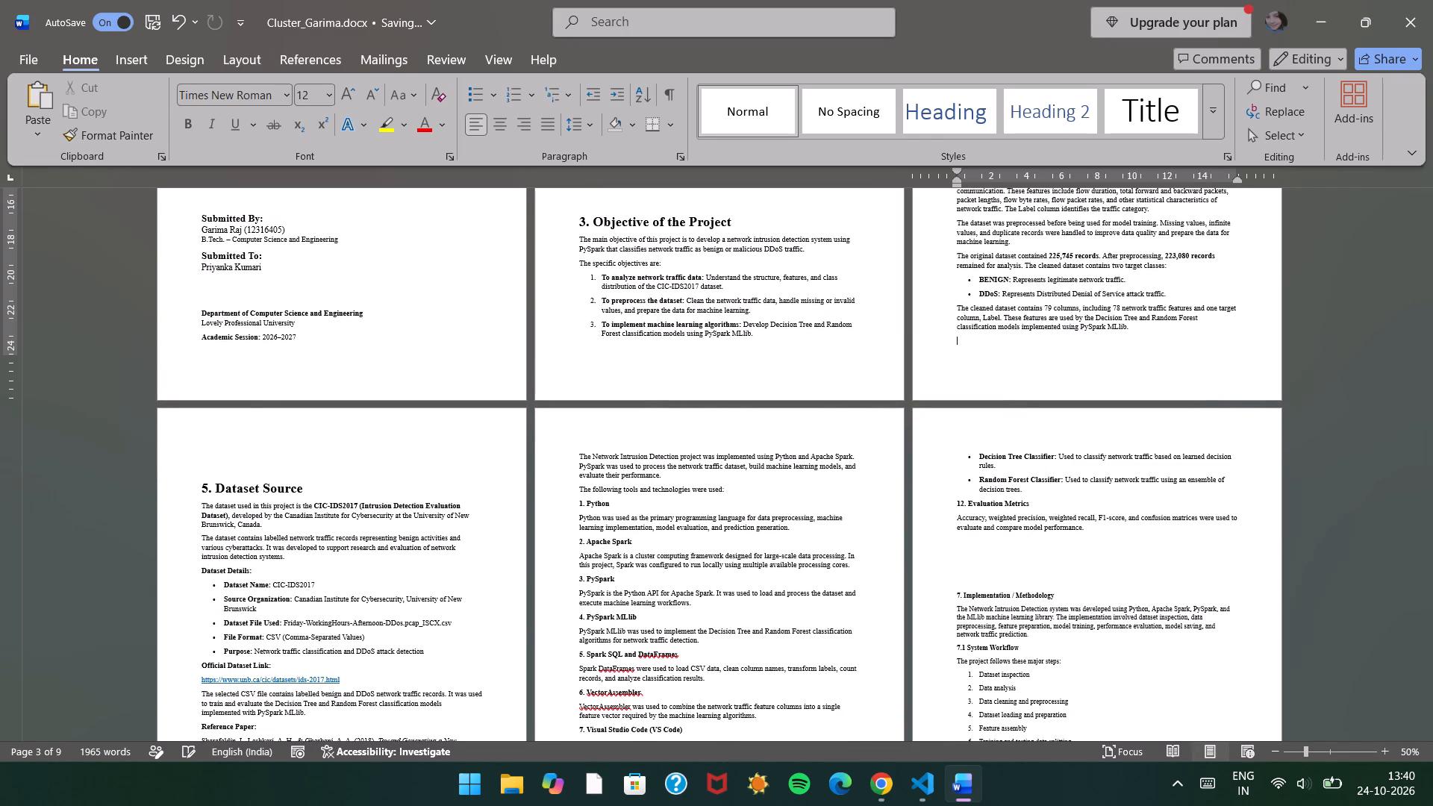
Examine the formatting and page layout of the Tools and Technologies and Implementation / Methodology sections through the end of the report.
scroll(322, 590, down, 2)
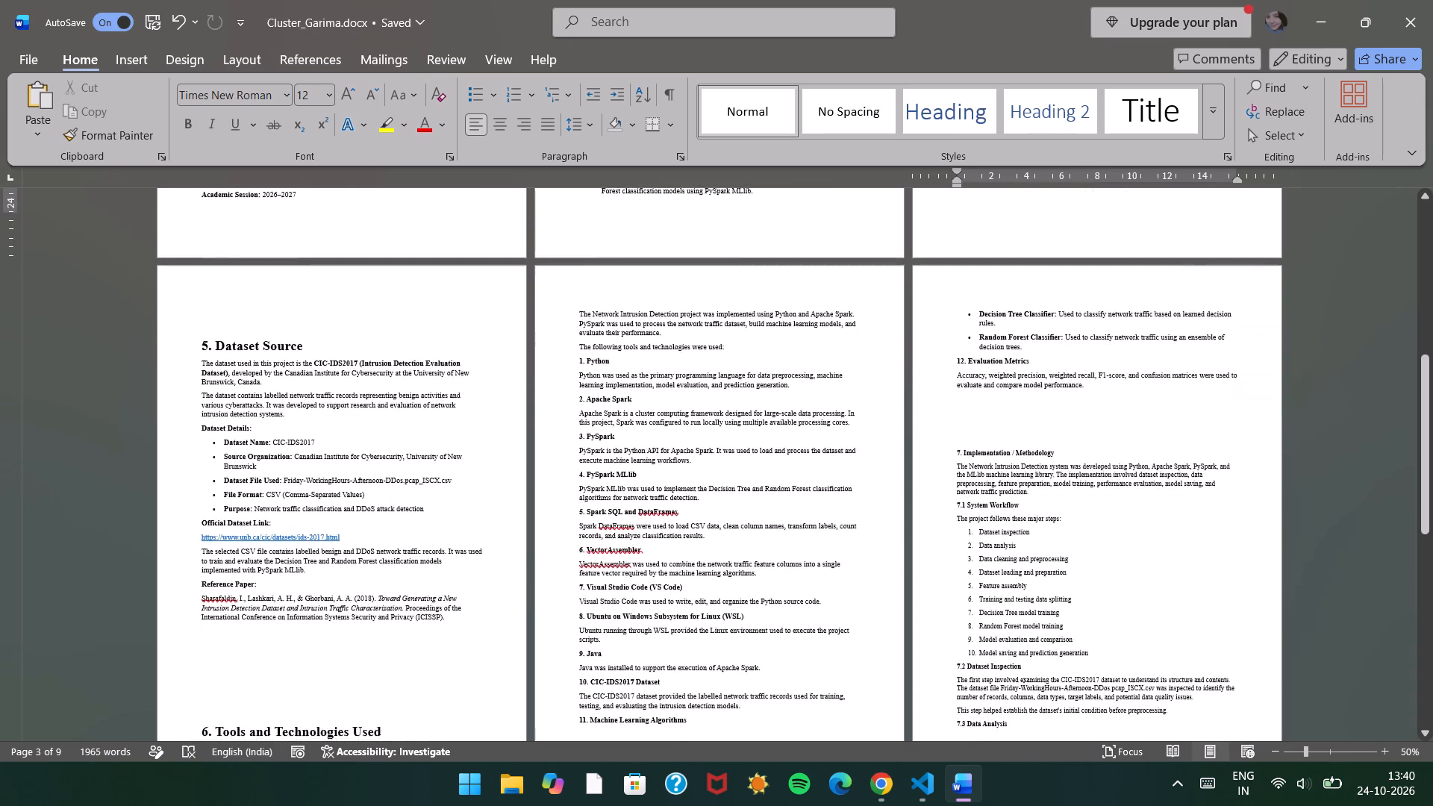
scroll(322, 590, down, 2)
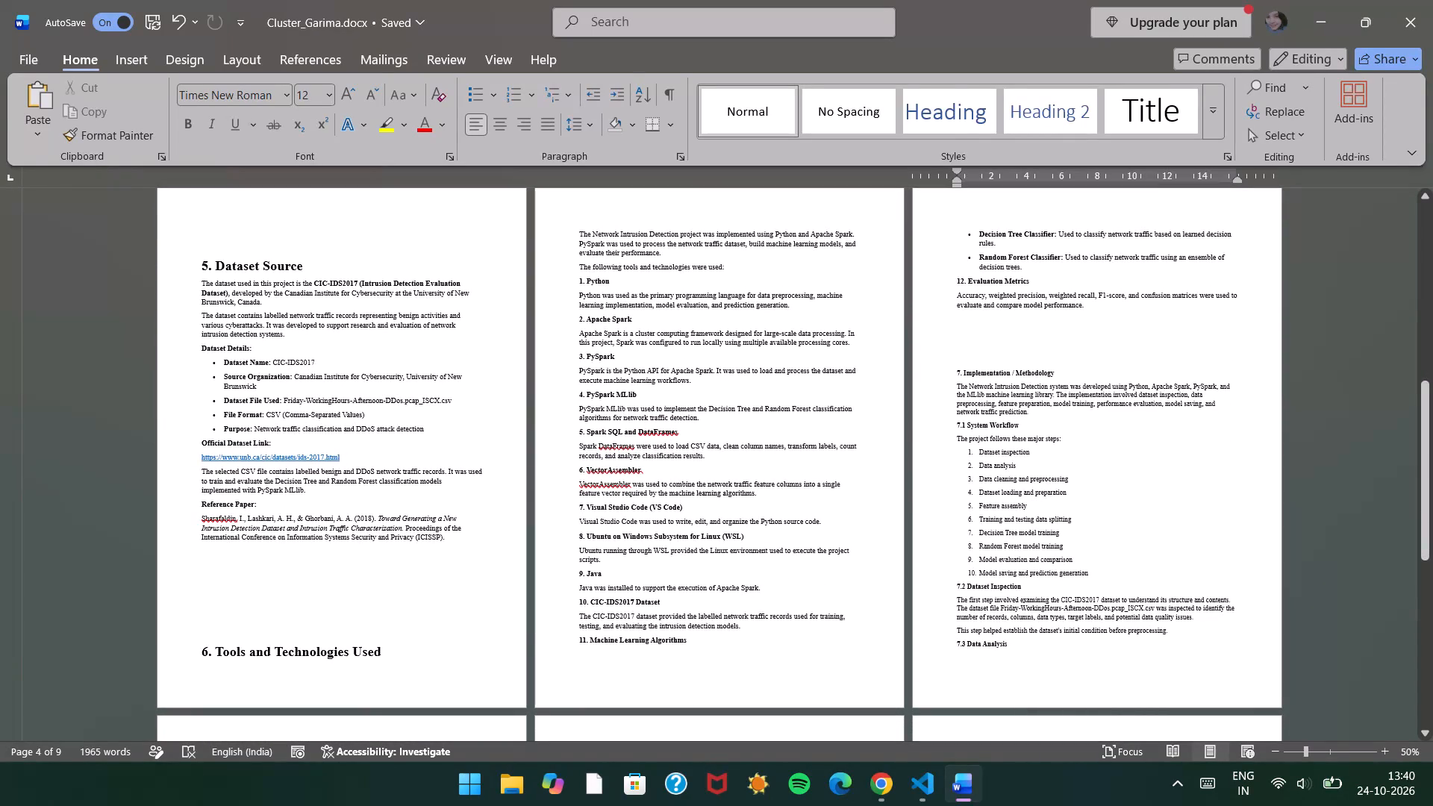
scroll(322, 590, down, 1)
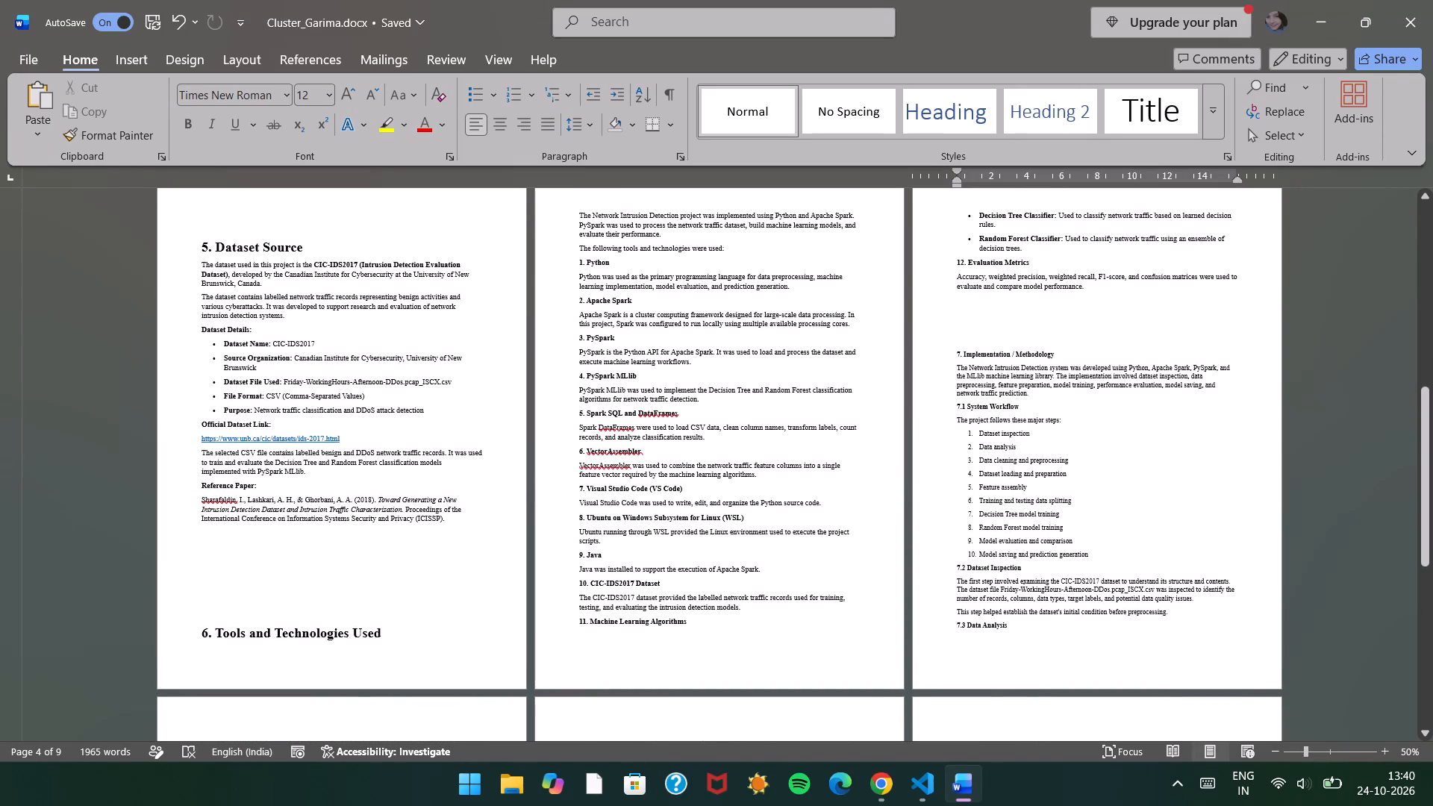
drag(578, 213, 820, 542)
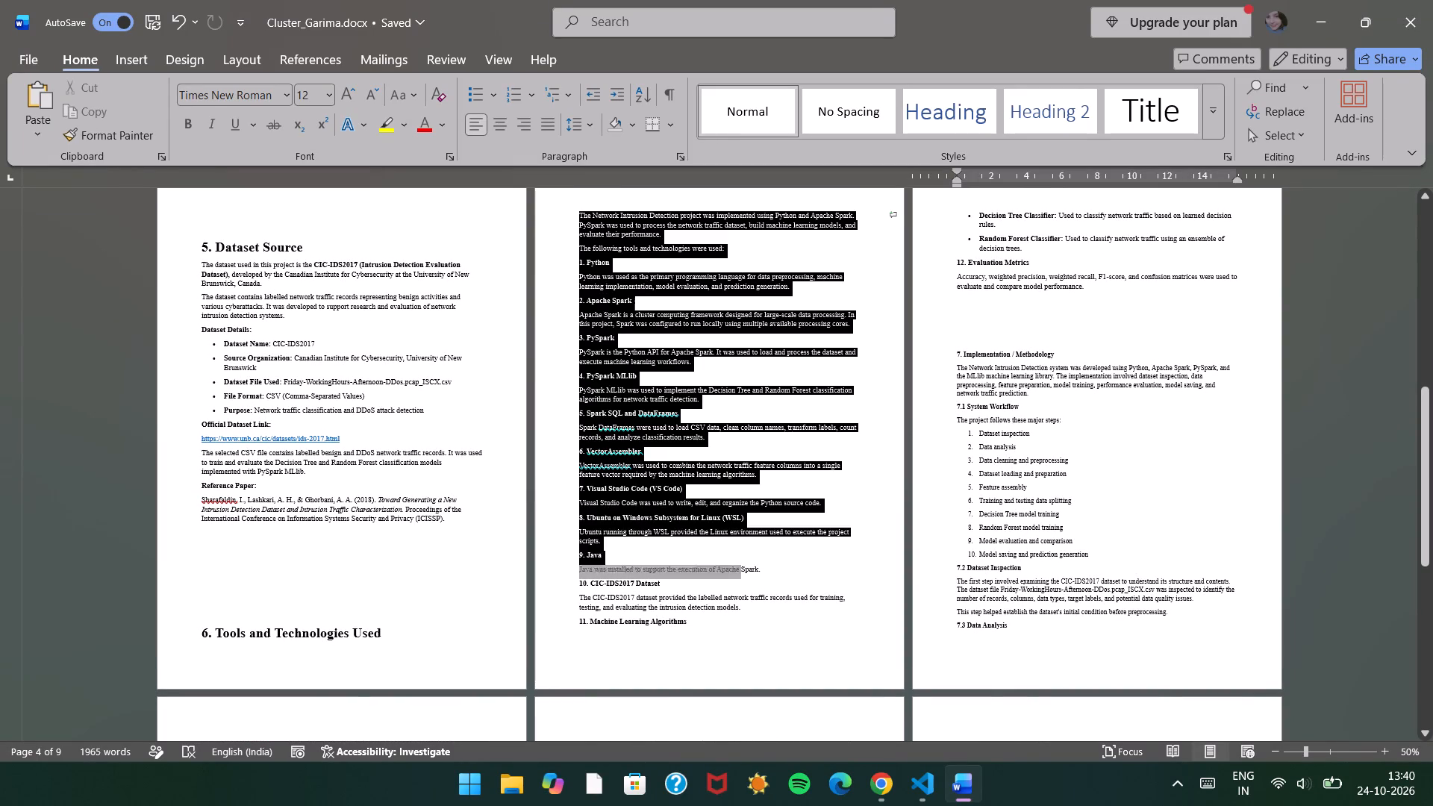
drag(820, 542, 1090, 296)
click(1192, 284)
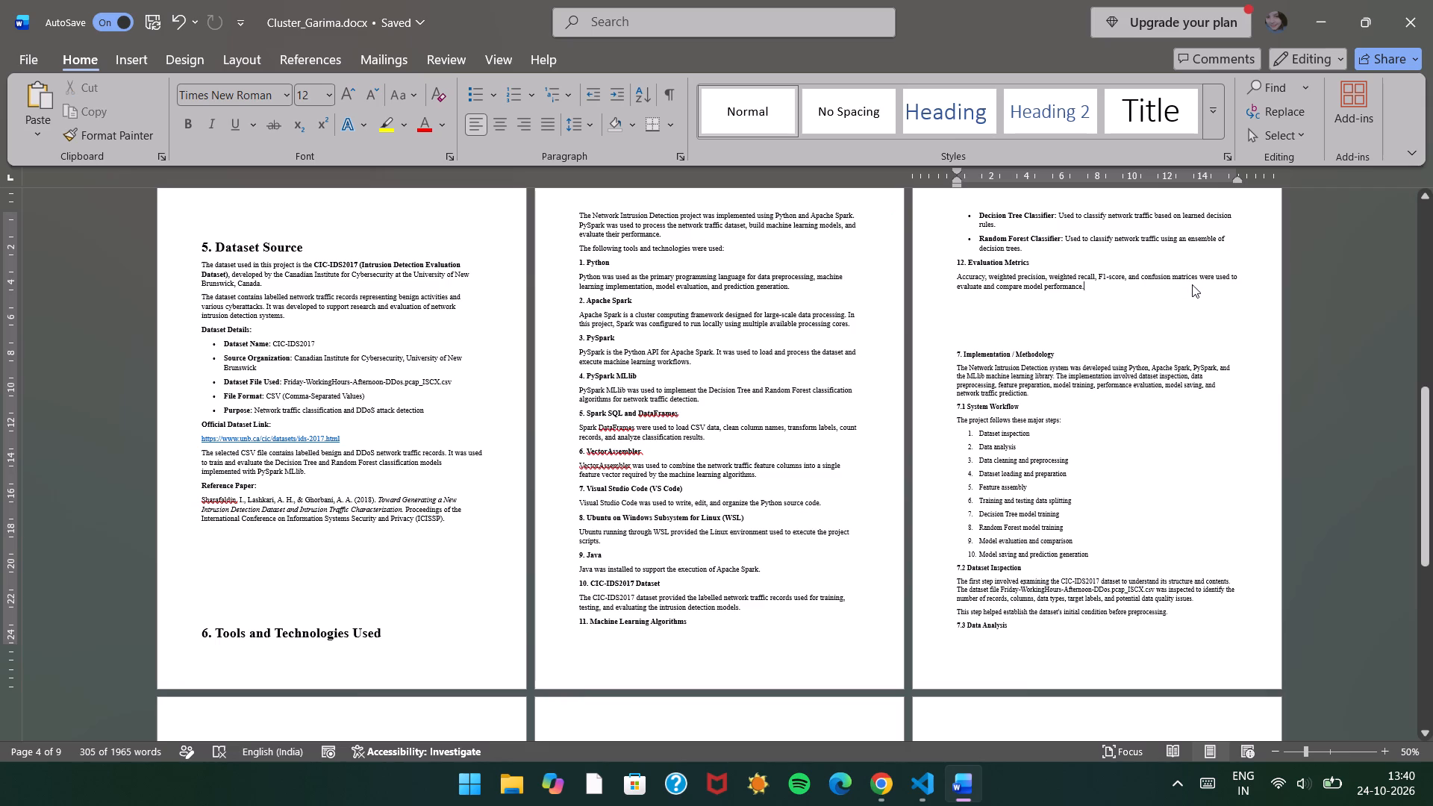
drag(951, 367, 1099, 592)
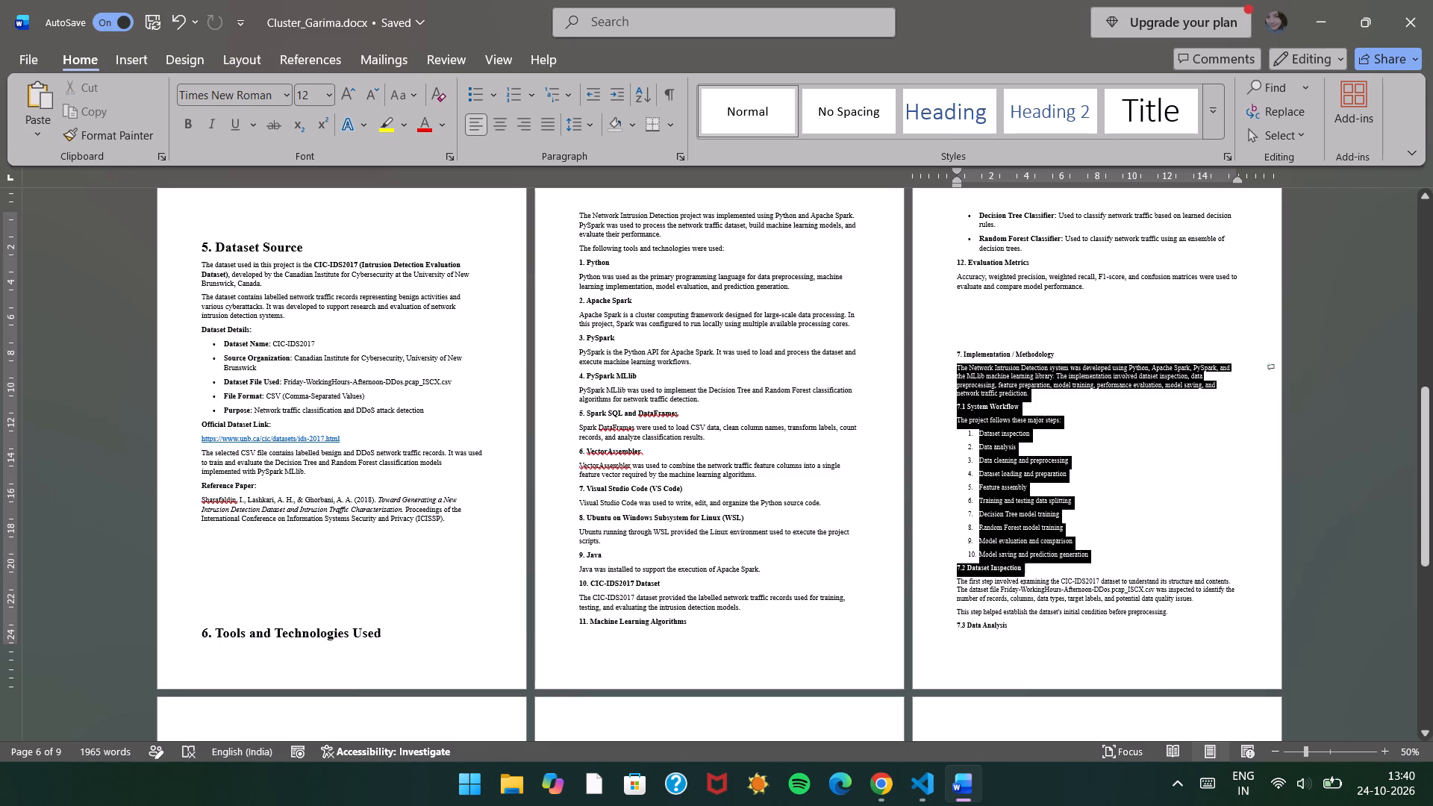
drag(1099, 592, 764, 560)
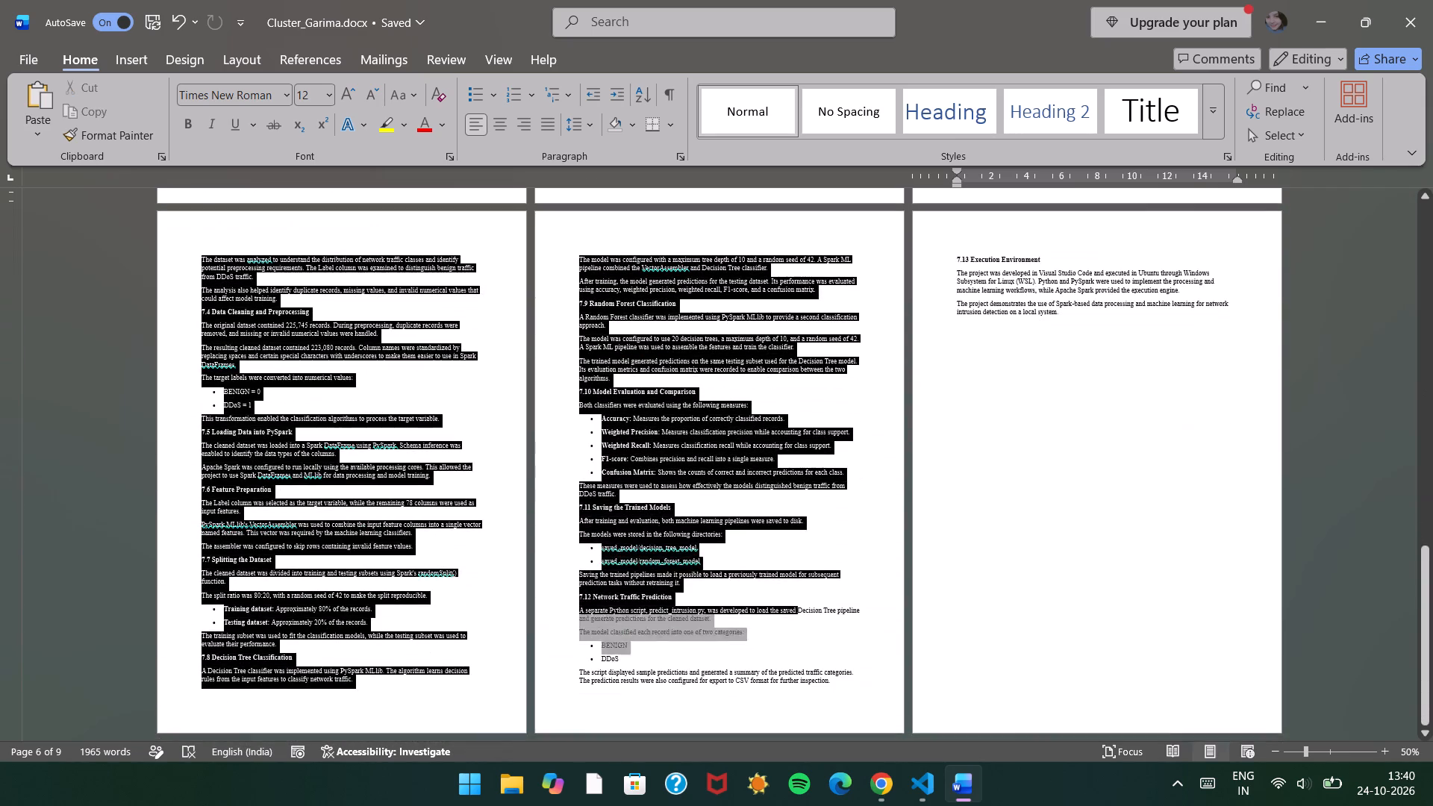
drag(764, 560, 799, 478)
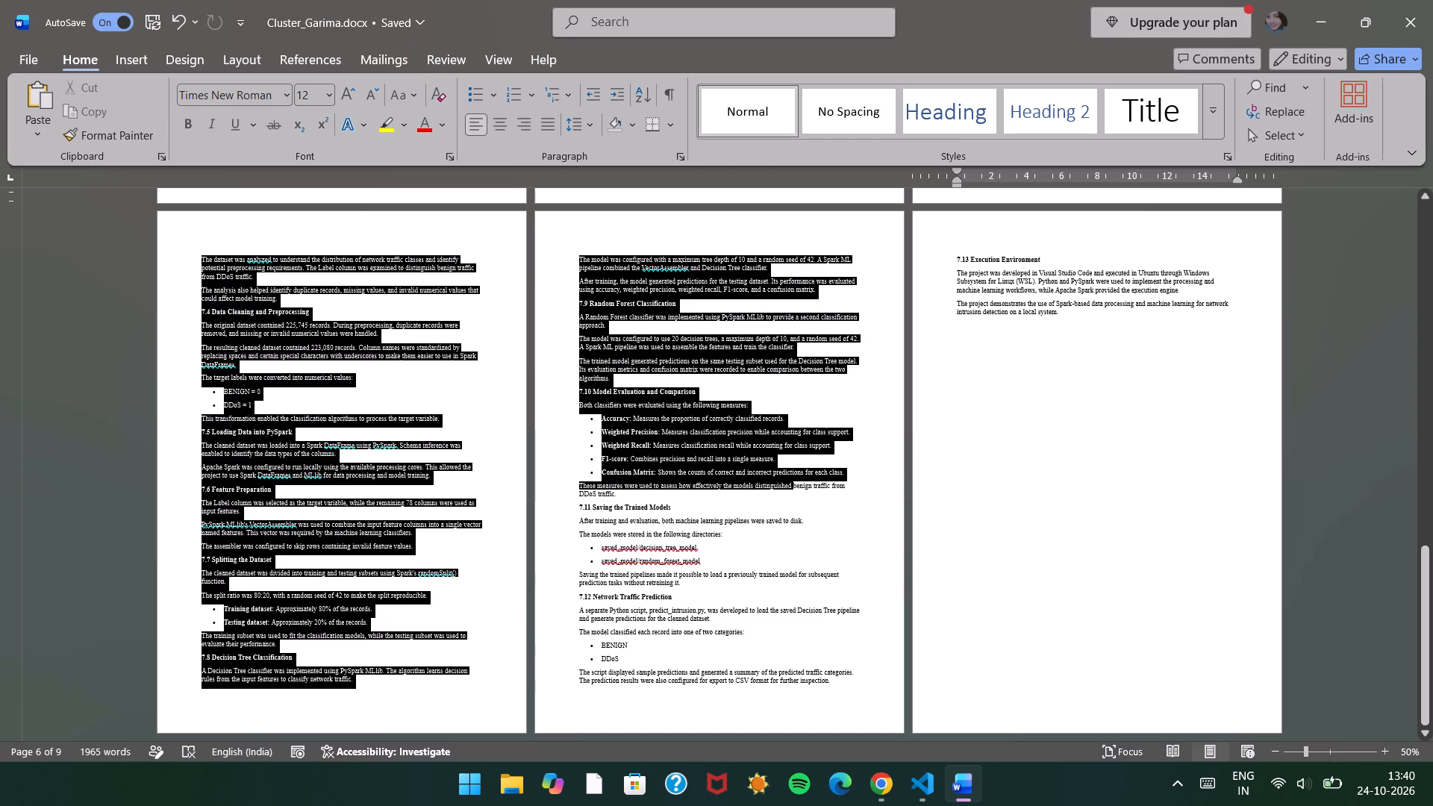
drag(799, 478, 820, 454)
click(820, 454)
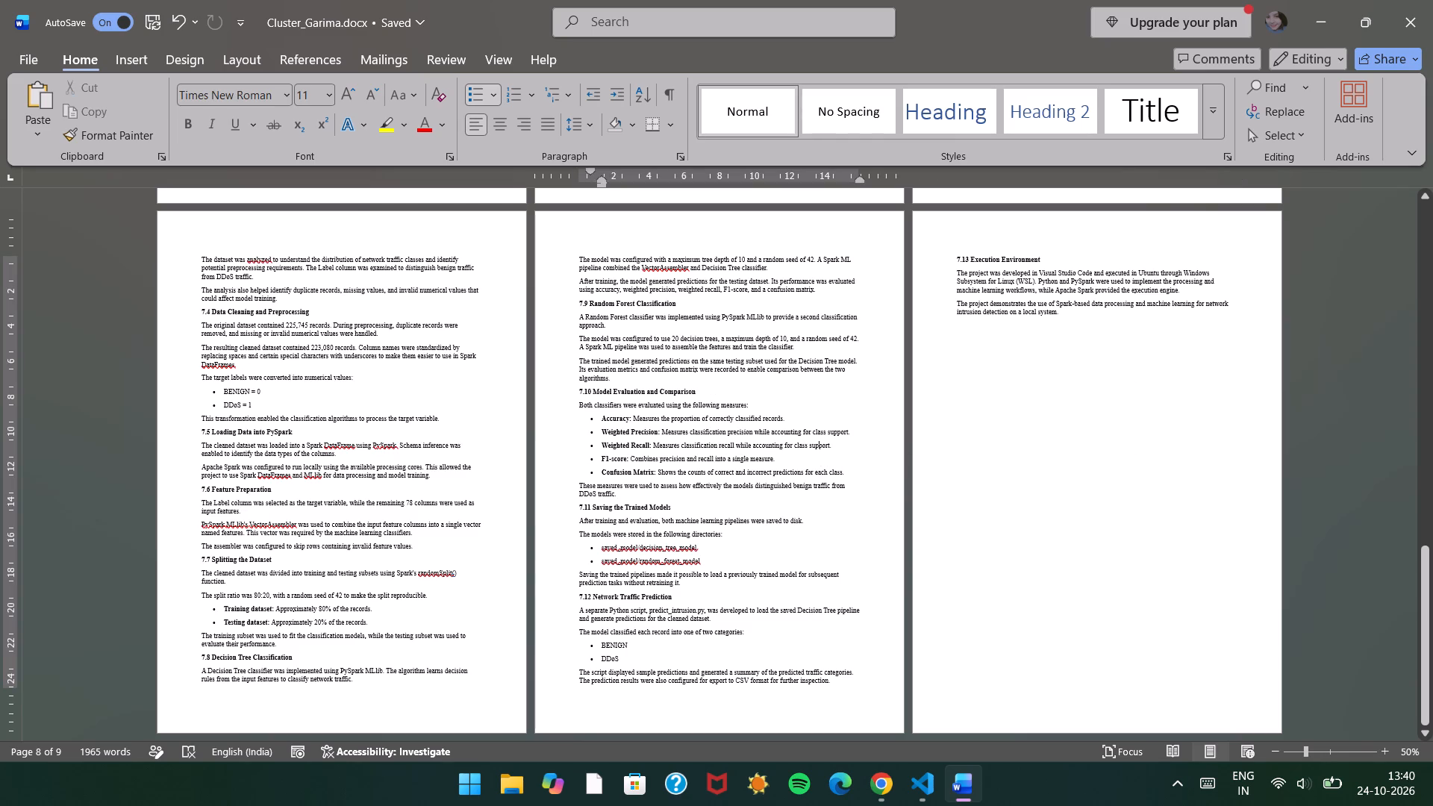
Set the font size of the "7. Implementation / Methodology" heading to 22.
scroll(1023, 510, up, 3)
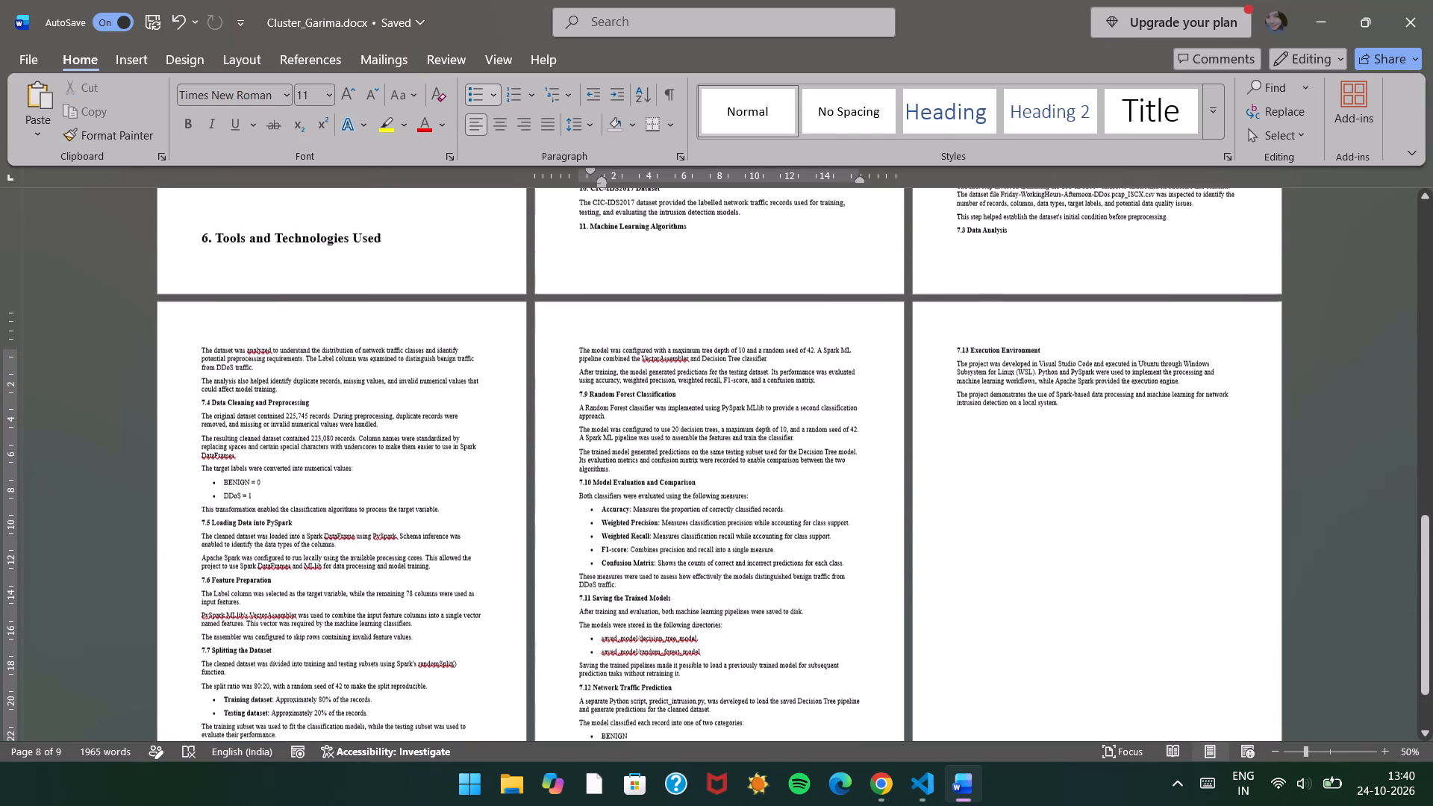
scroll(1023, 510, up, 5)
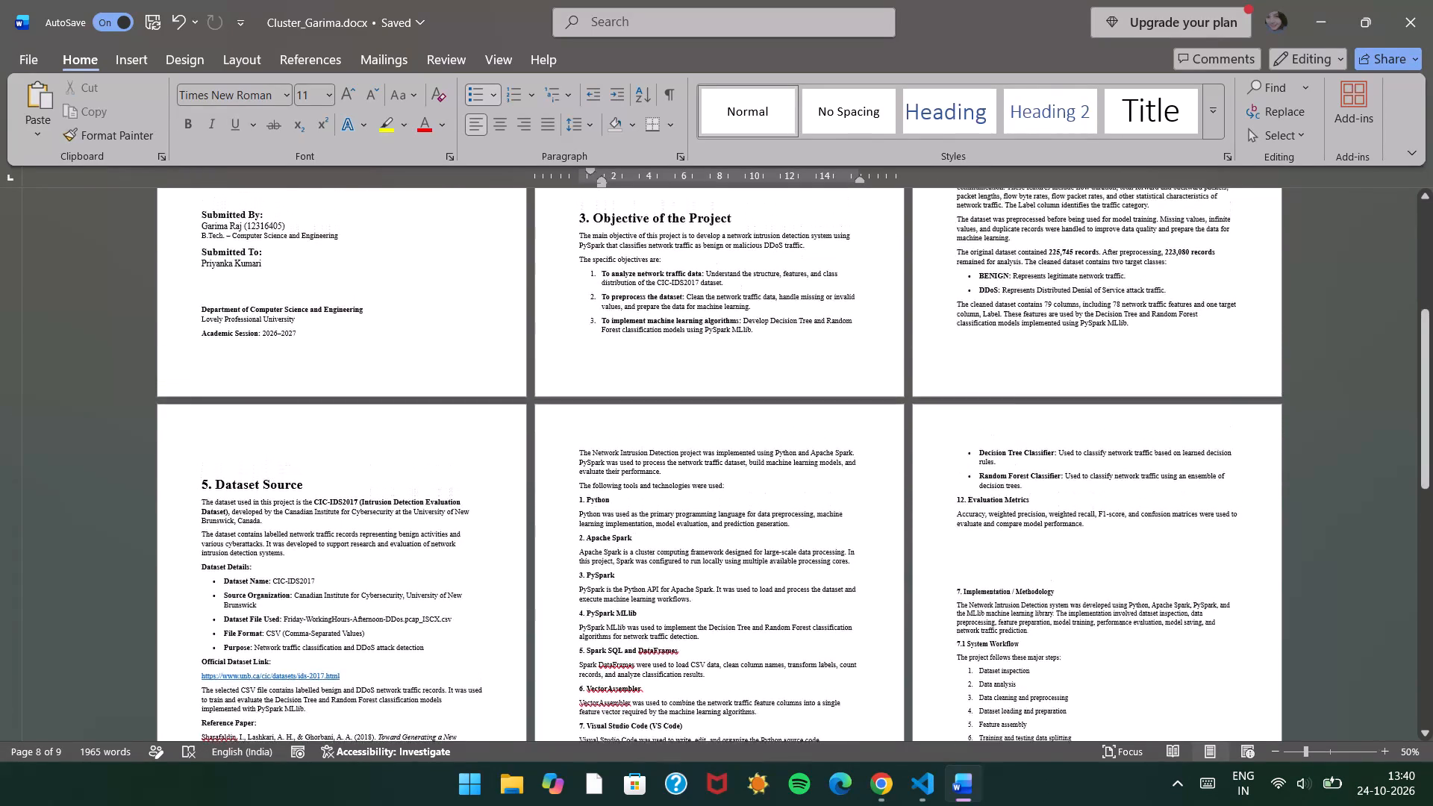
scroll(1023, 510, down, 1)
drag(1062, 481, 949, 489)
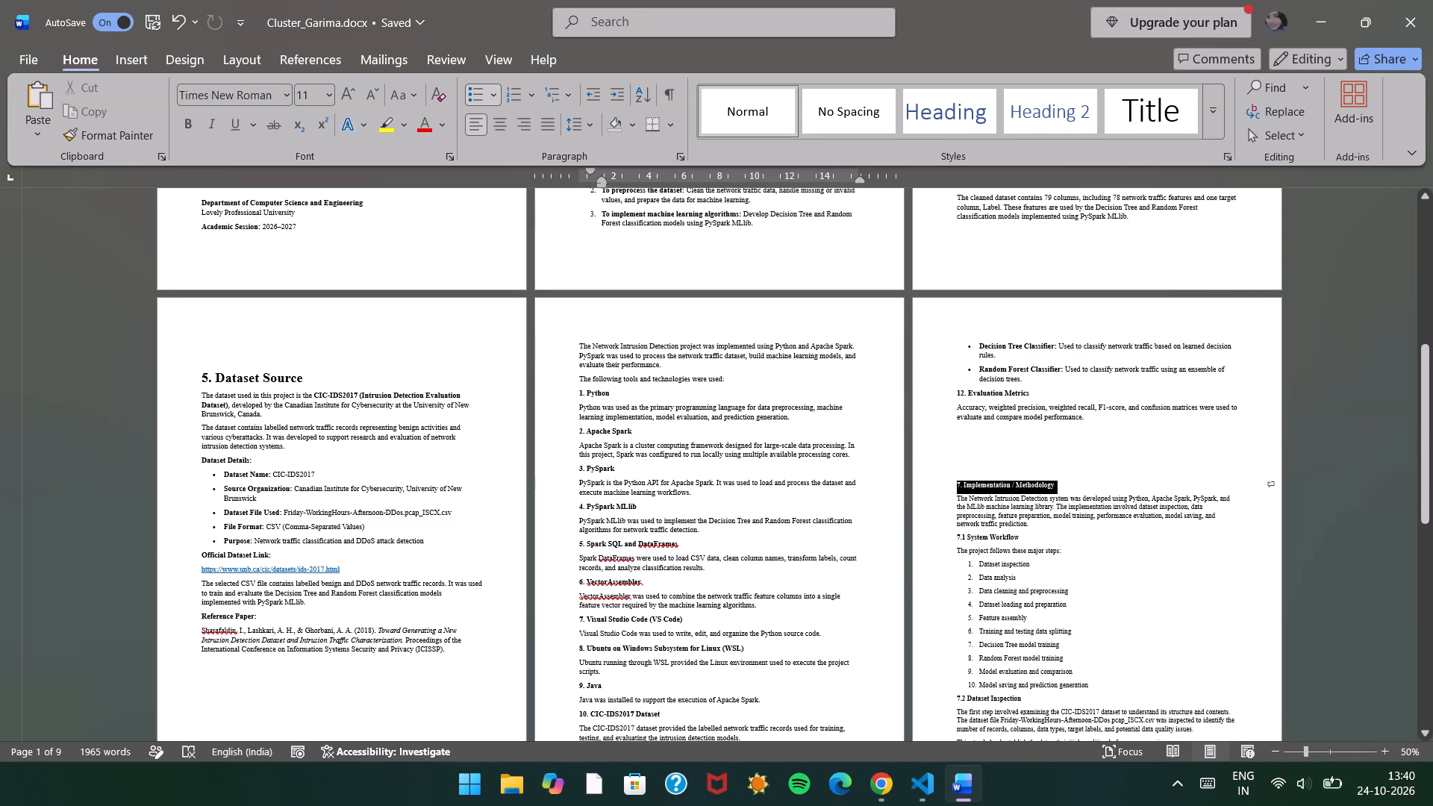
drag(949, 489, 949, 488)
click(1090, 425)
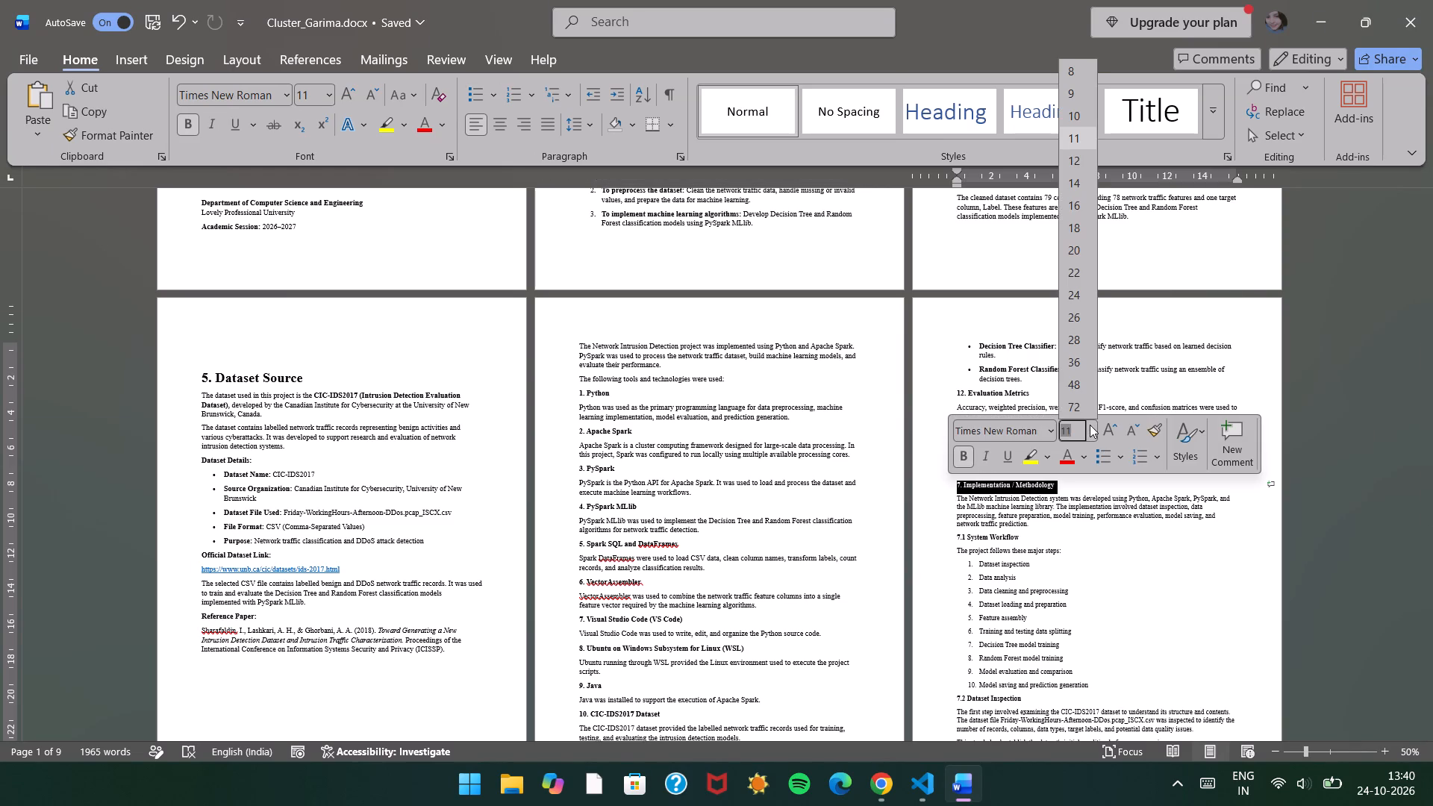
click(1077, 250)
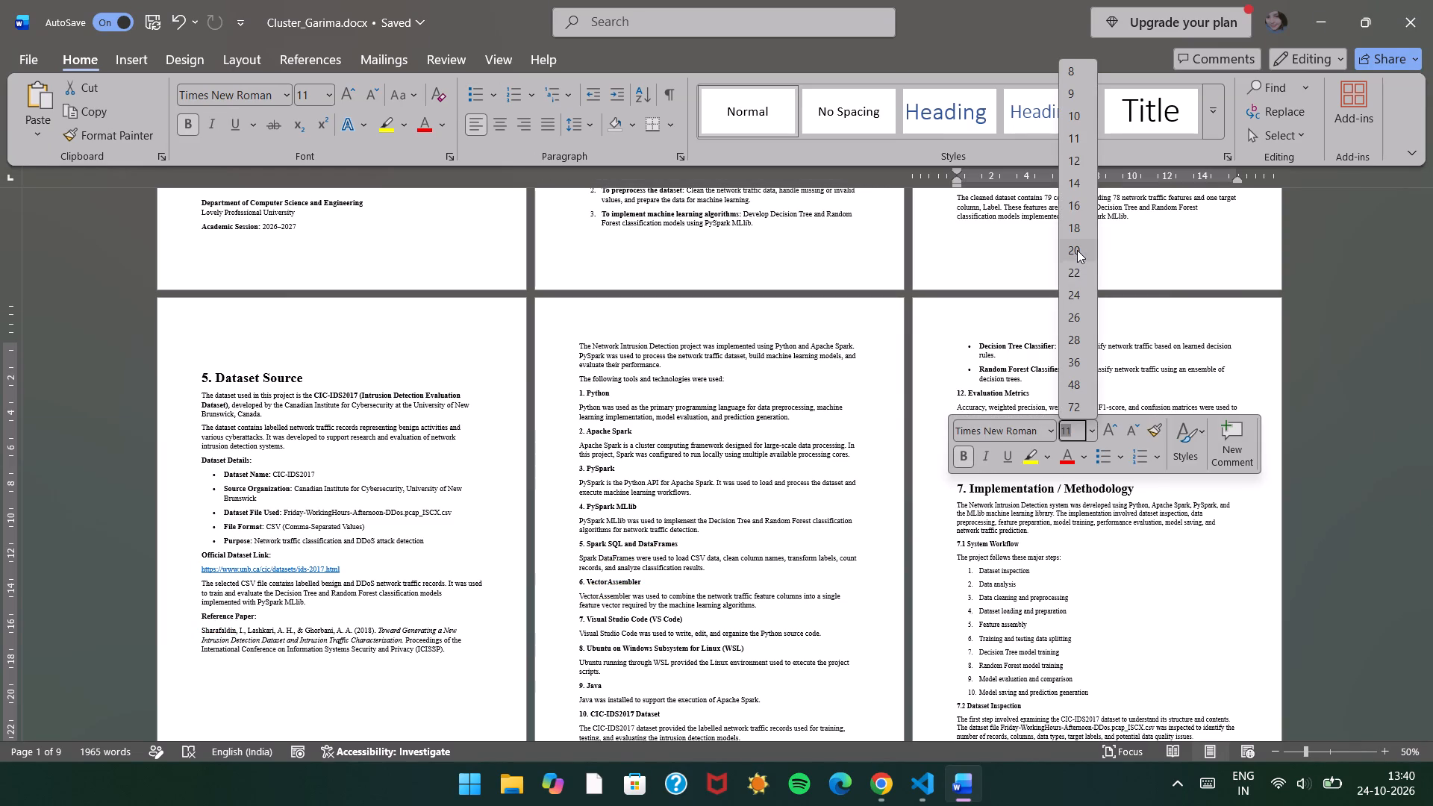
click(1091, 442)
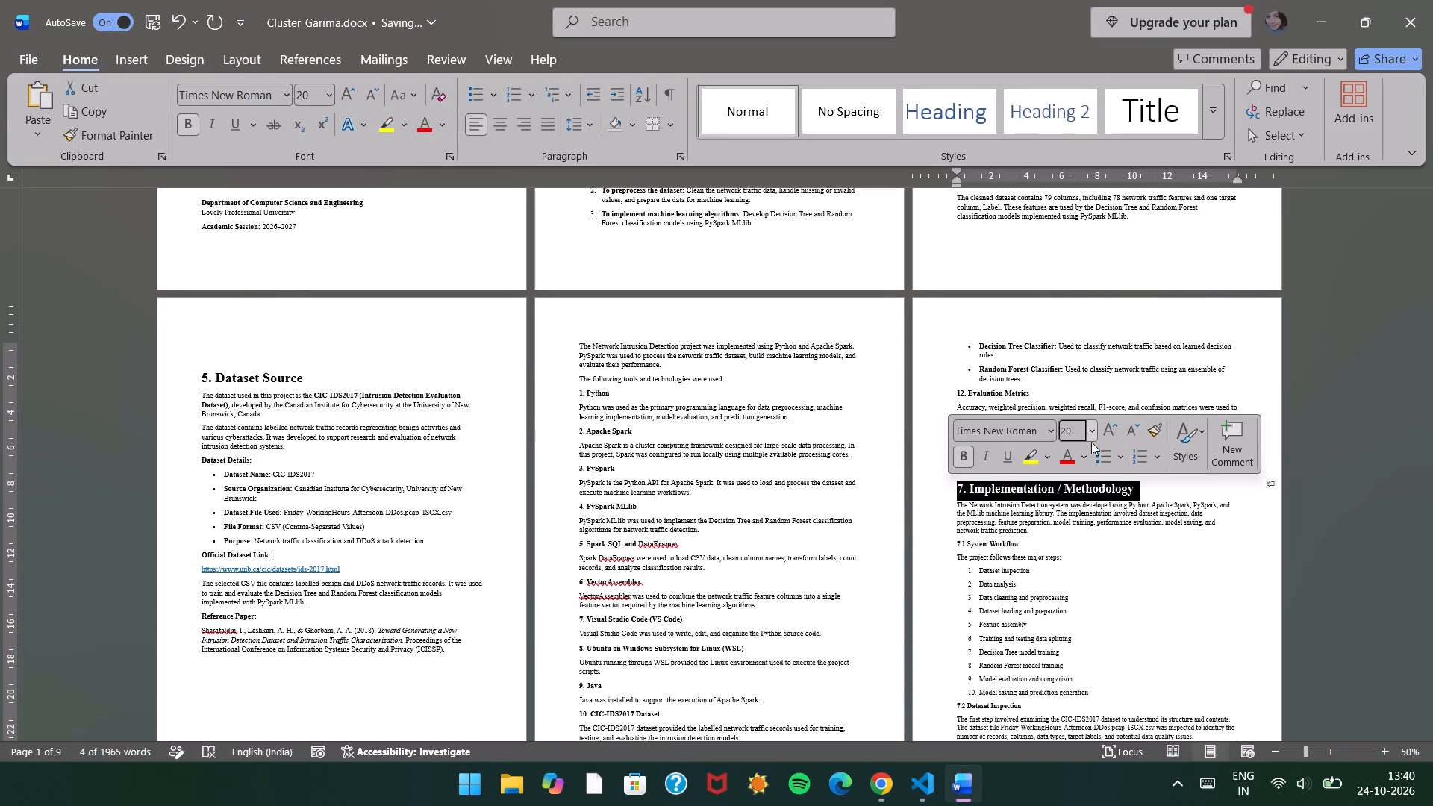
click(1091, 431)
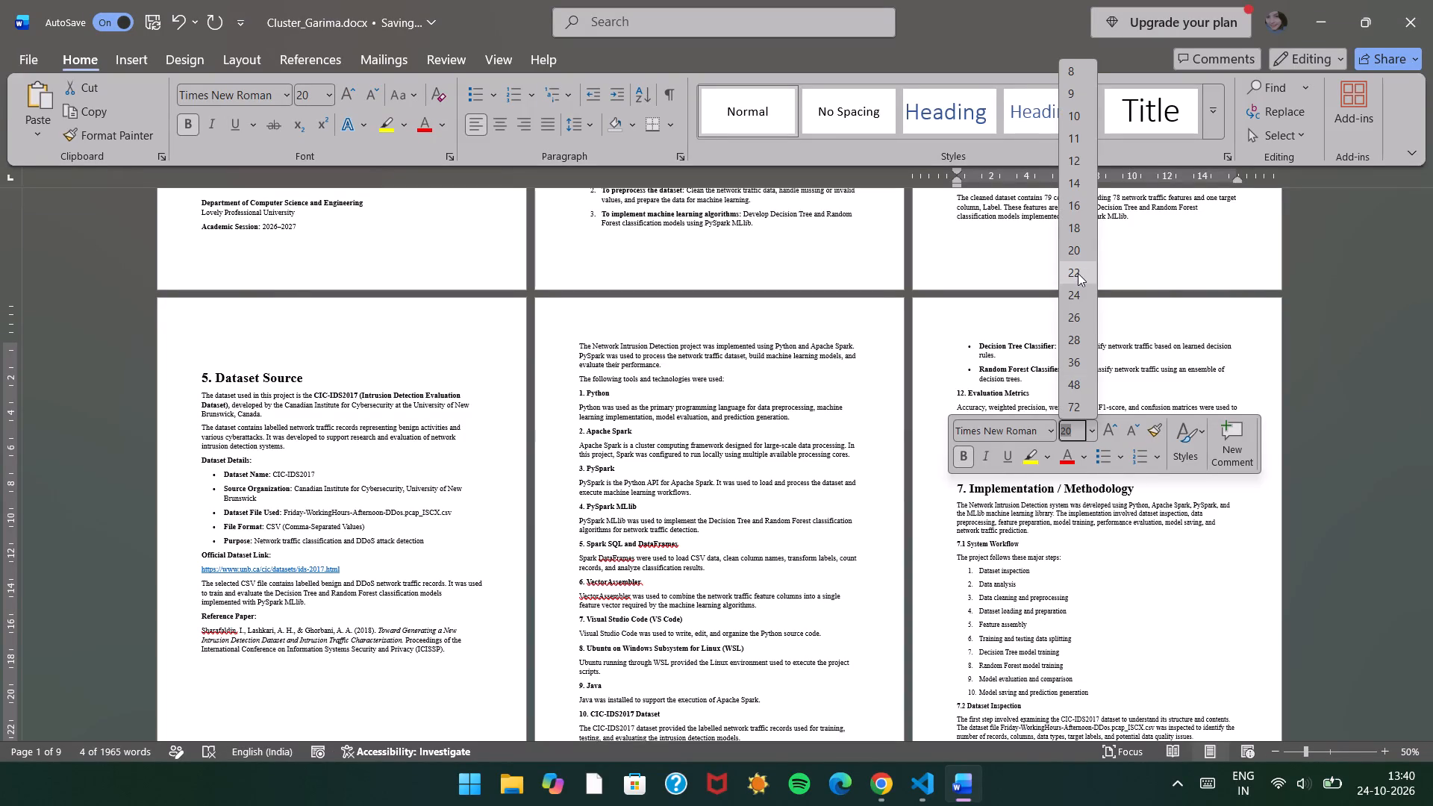
click(1078, 273)
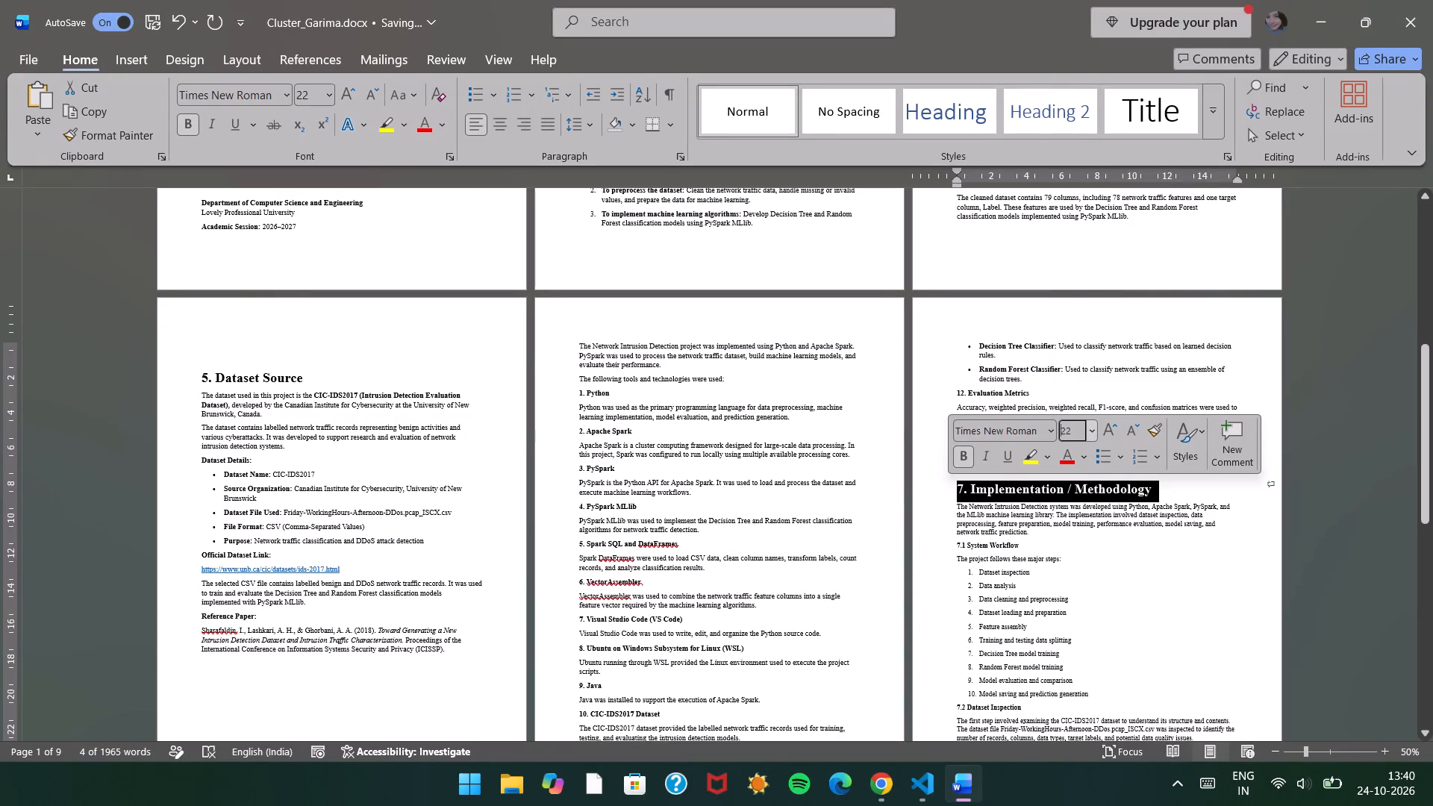
drag(306, 379, 260, 379)
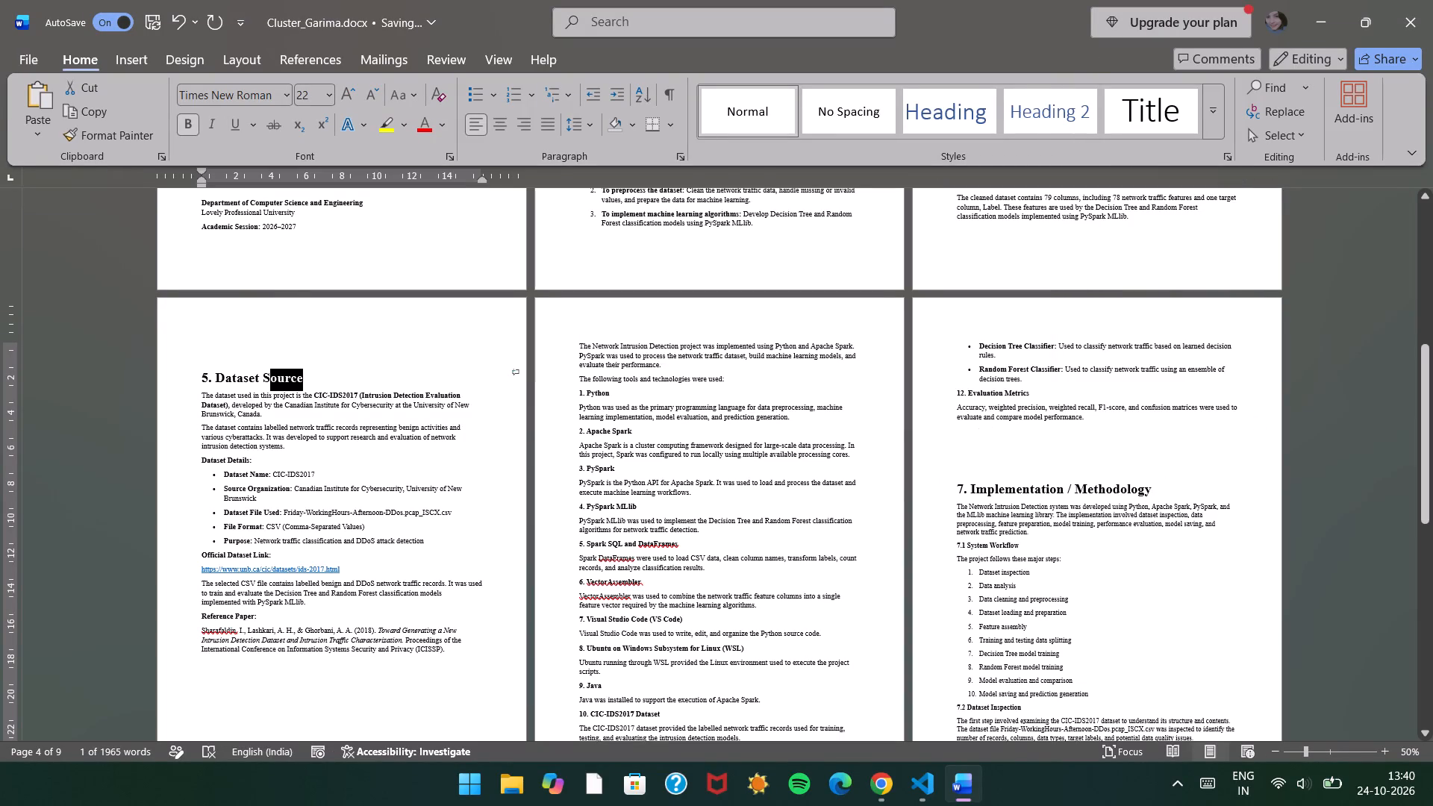
click(697, 467)
Set all text below the "7. Implementation / Methodology" heading, through the end of section 7.13, to font size 12.
scroll(697, 467, down, 1)
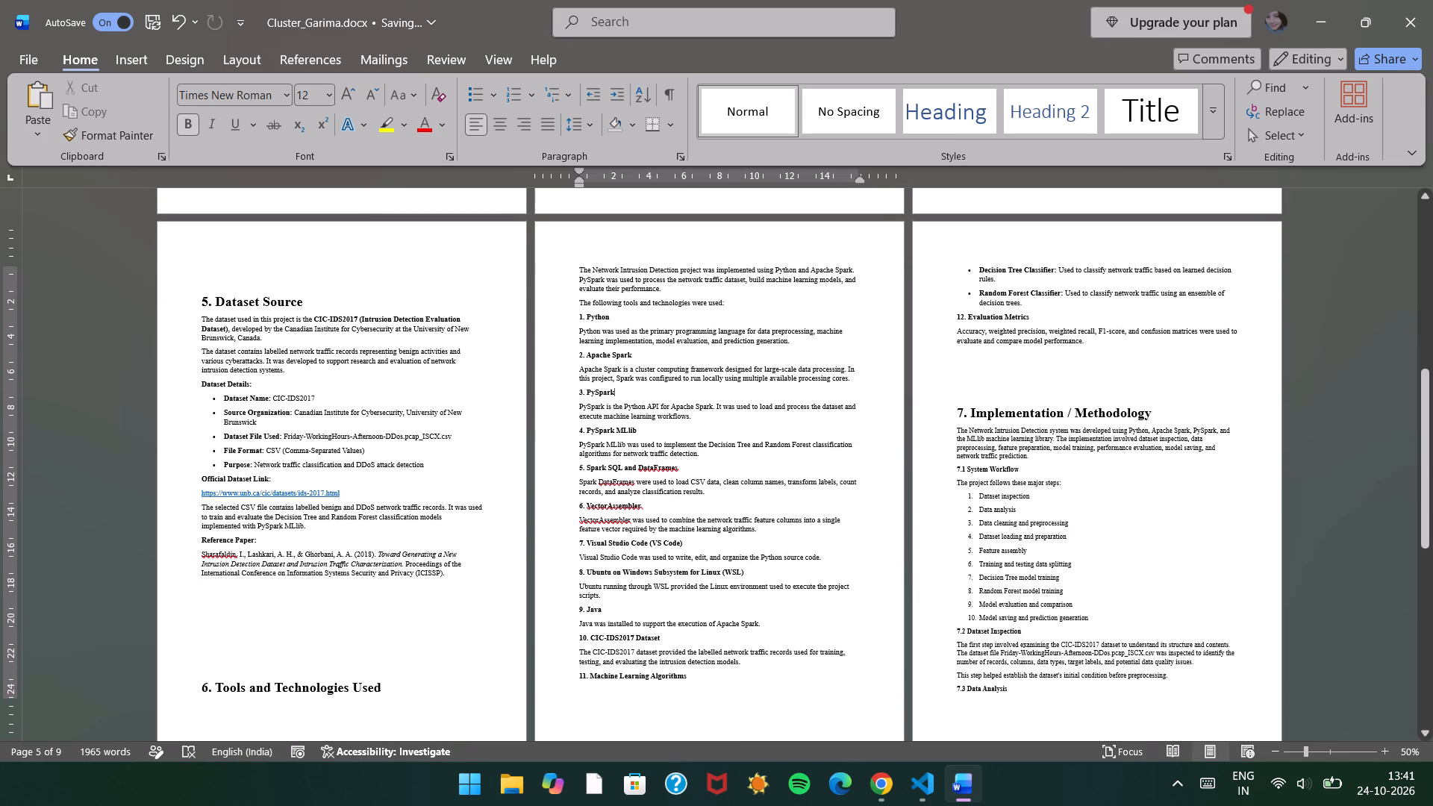
scroll(697, 467, down, 2)
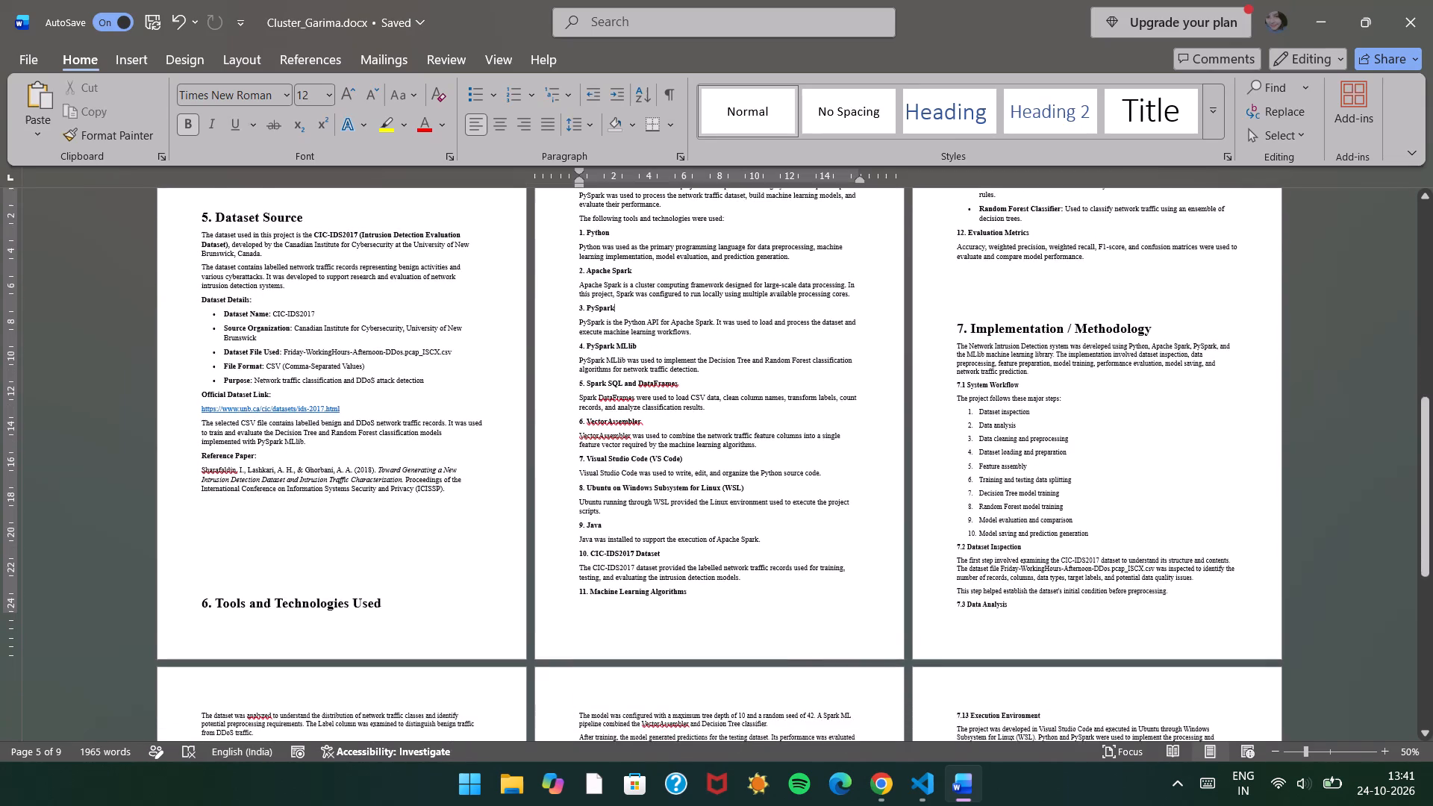
scroll(697, 467, down, 3)
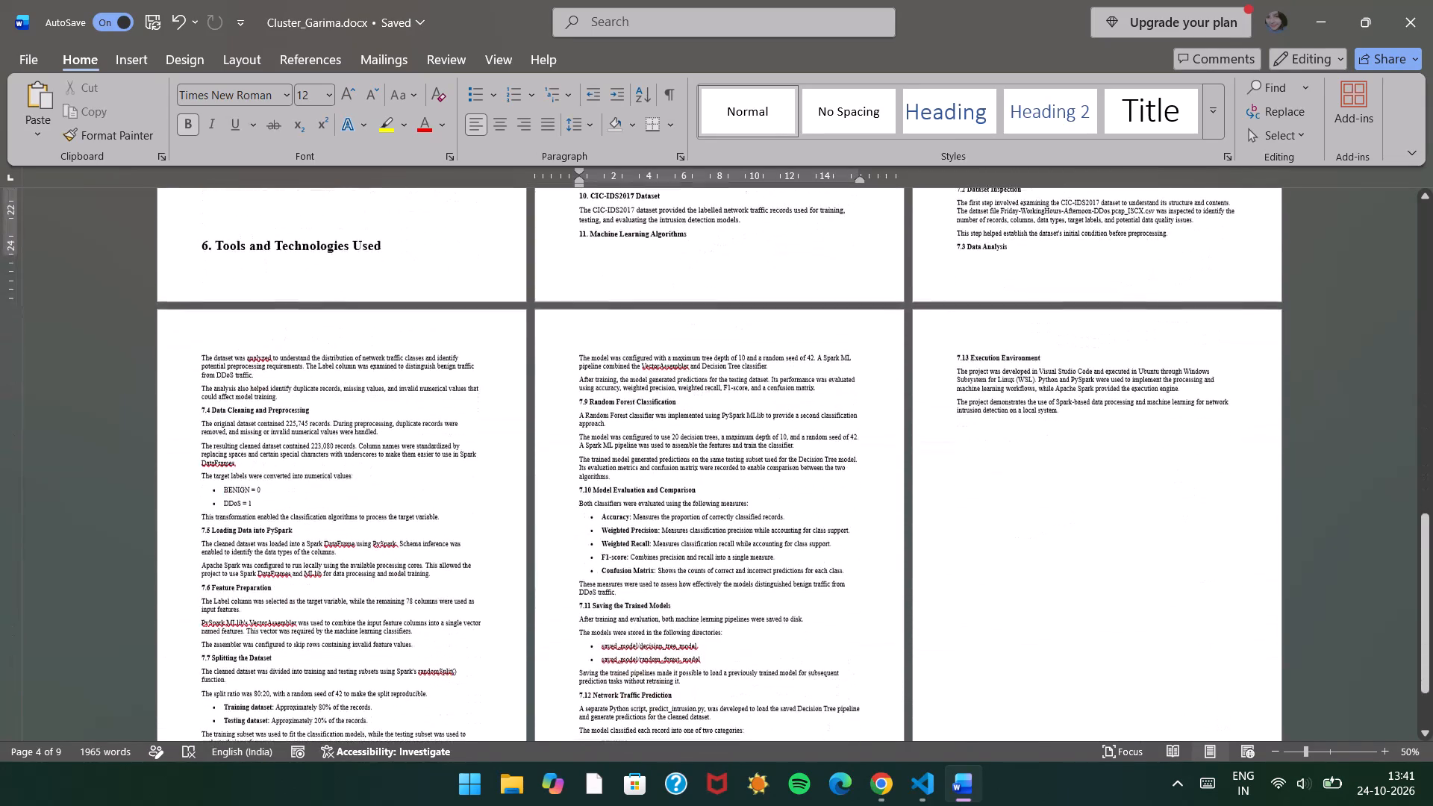
scroll(697, 467, down, 1)
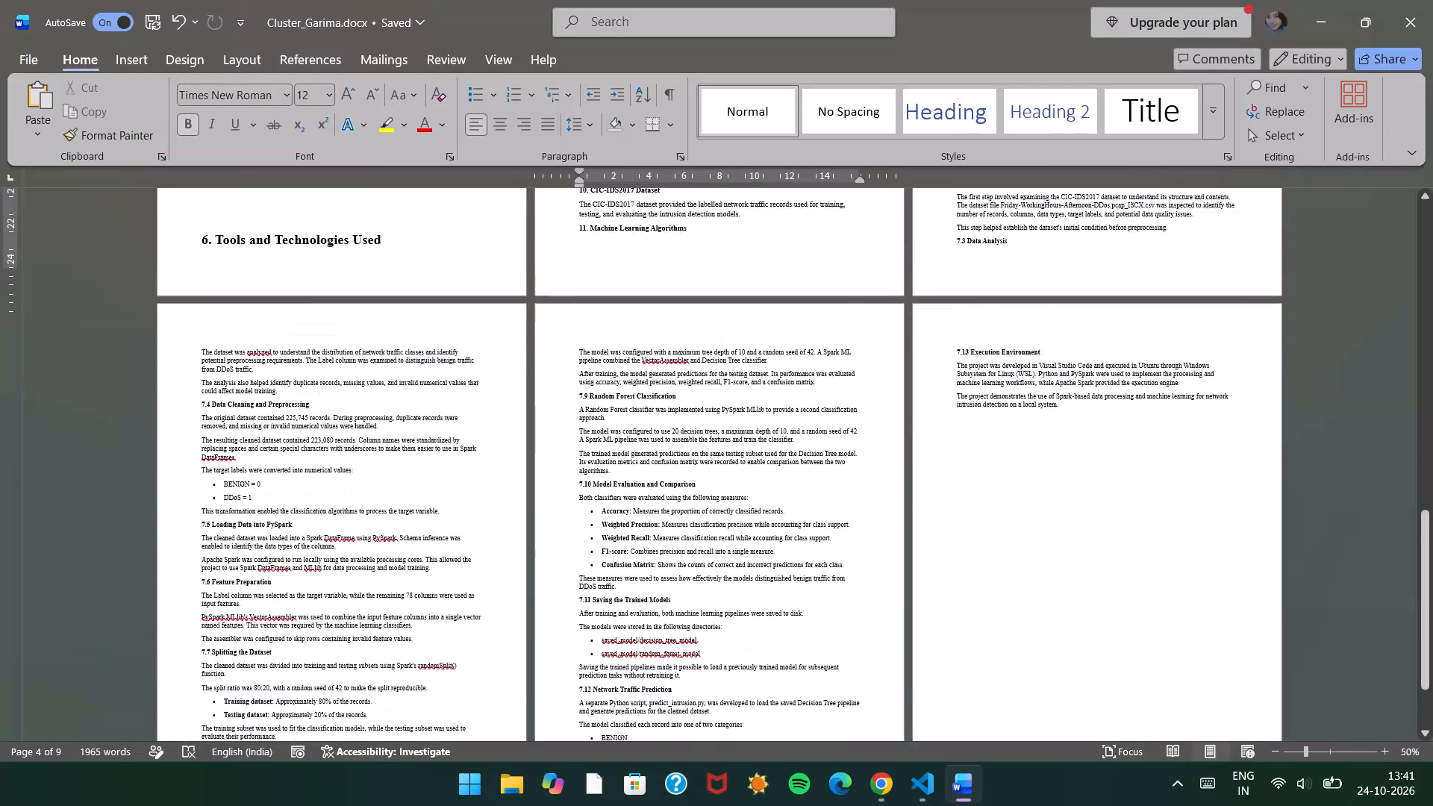
scroll(697, 467, down, 5)
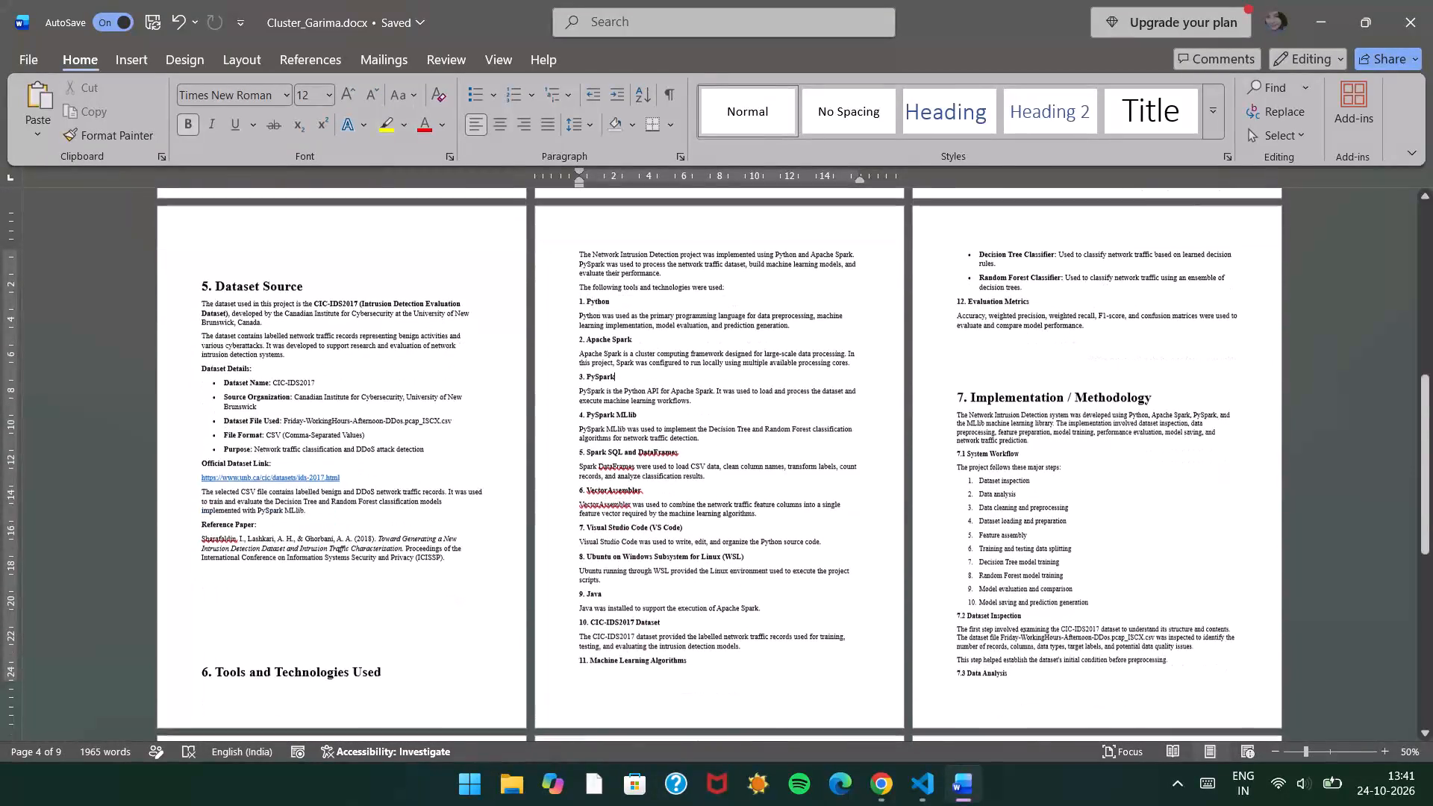
scroll(697, 467, down, 3)
scroll(697, 467, up, 1)
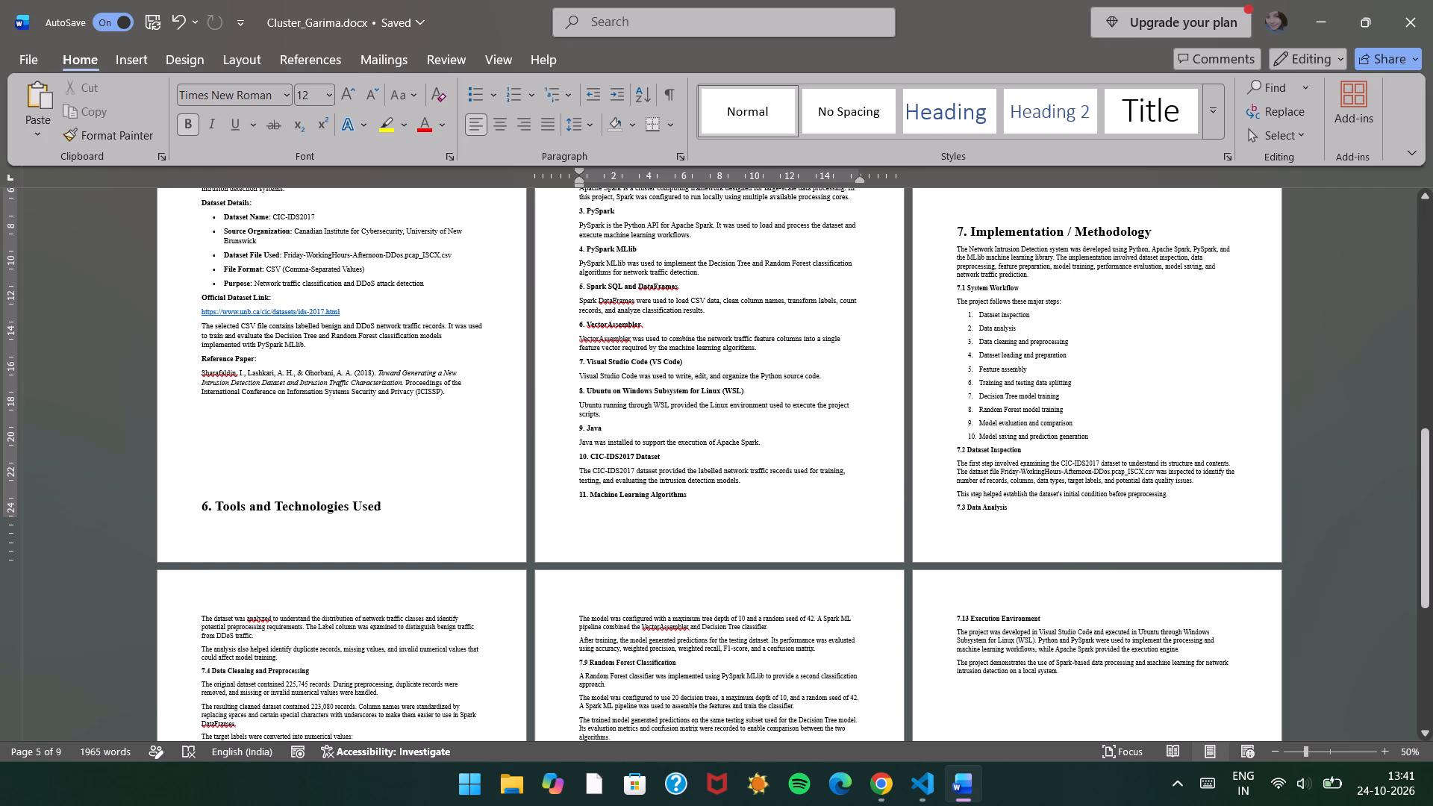
drag(954, 251, 1070, 689)
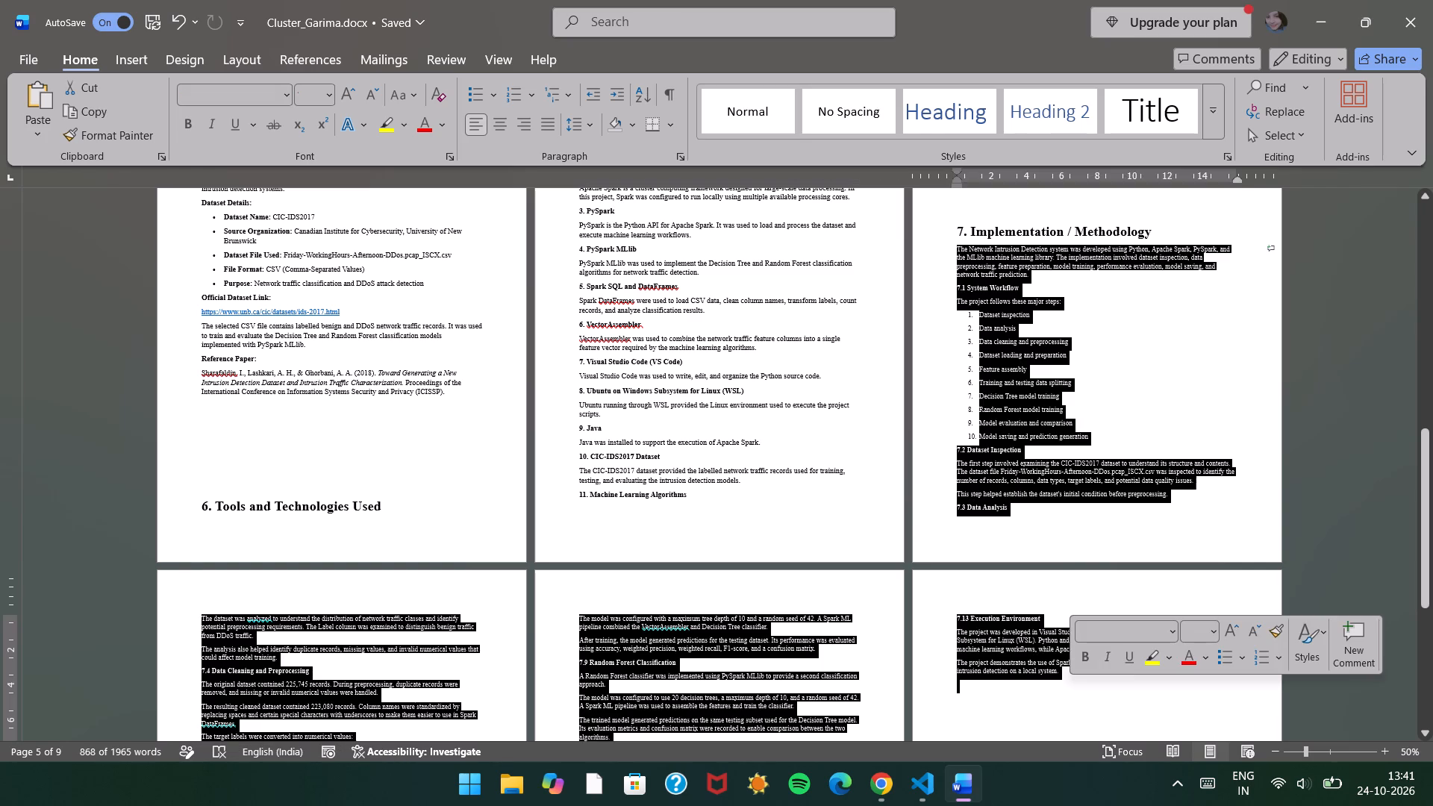
click(1211, 628)
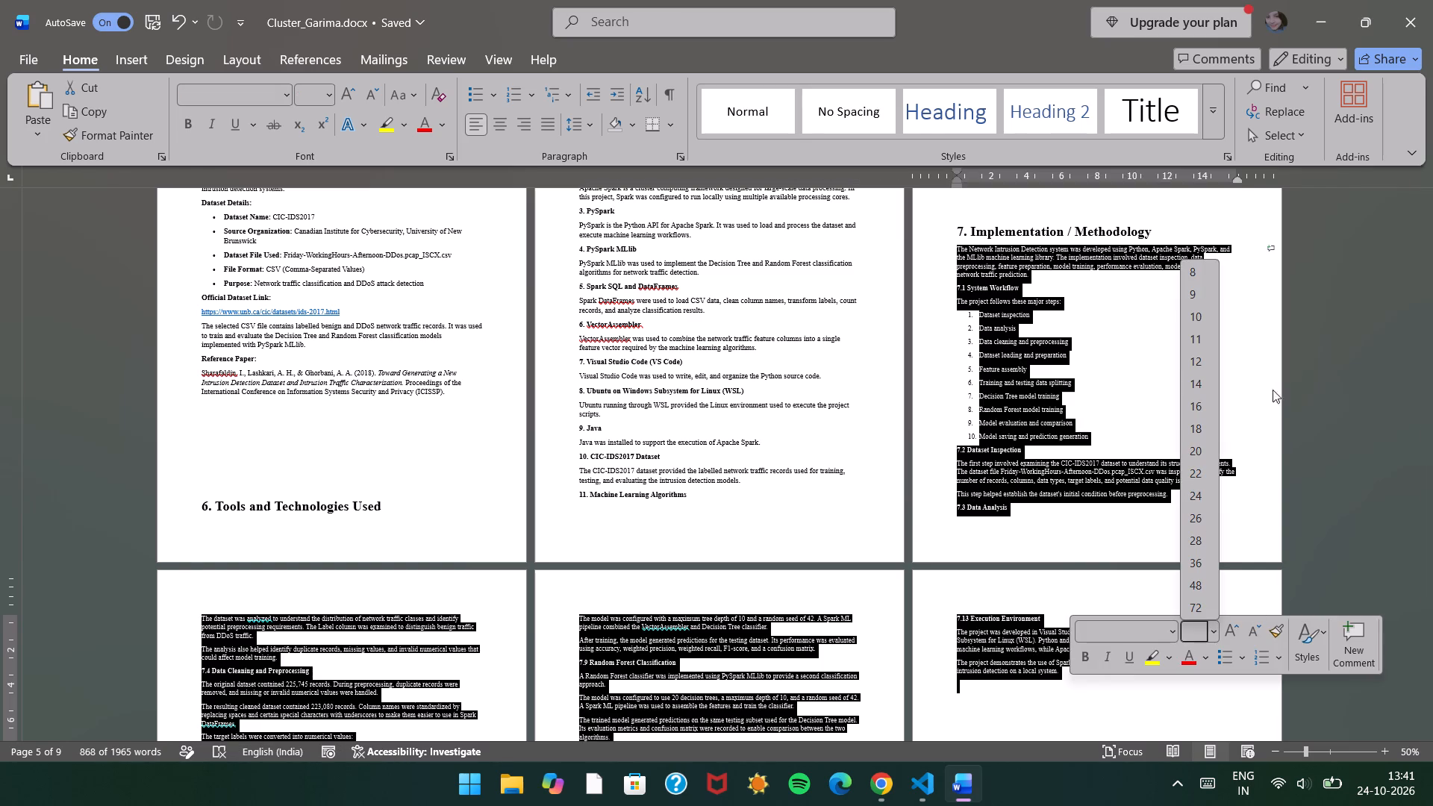
click(1208, 362)
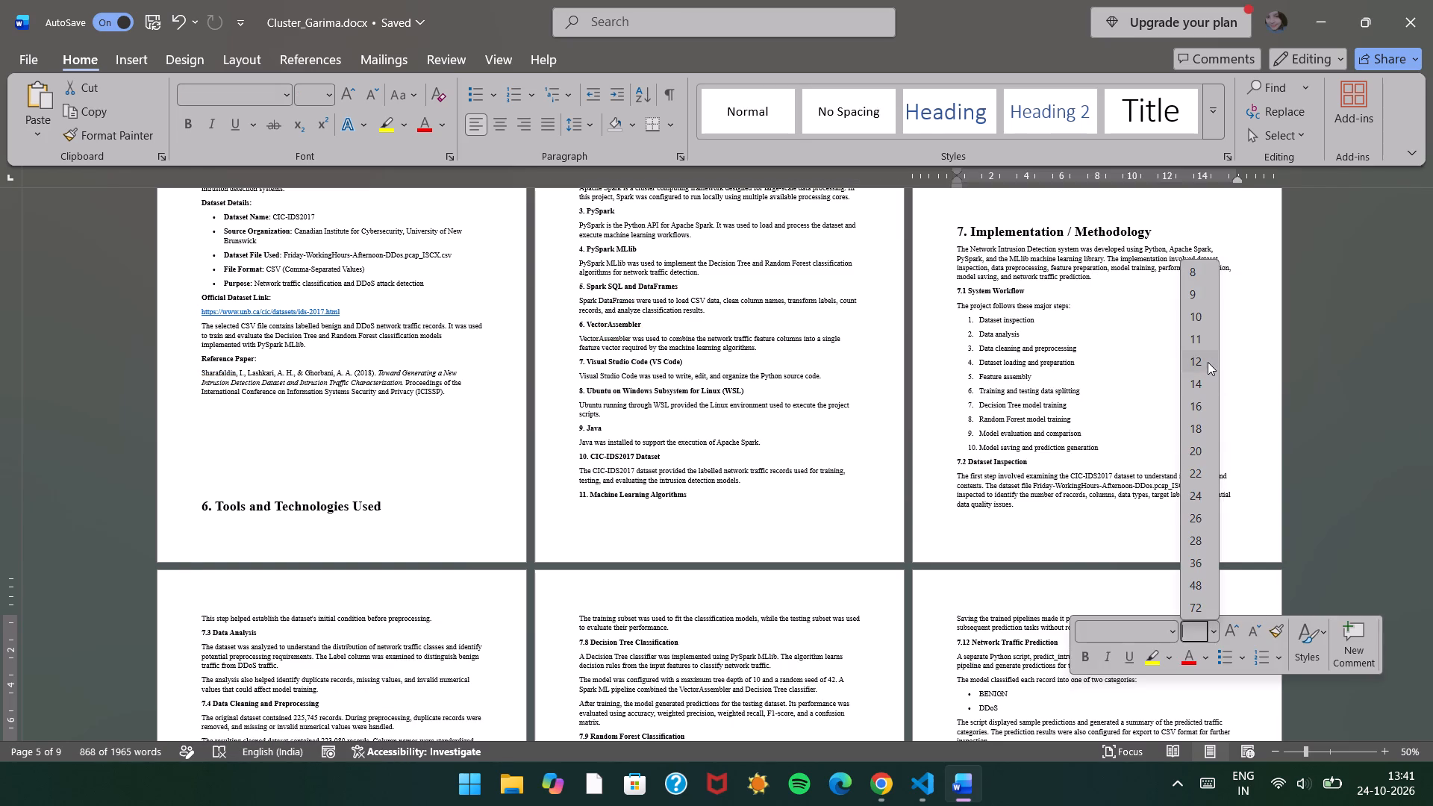
click(1128, 543)
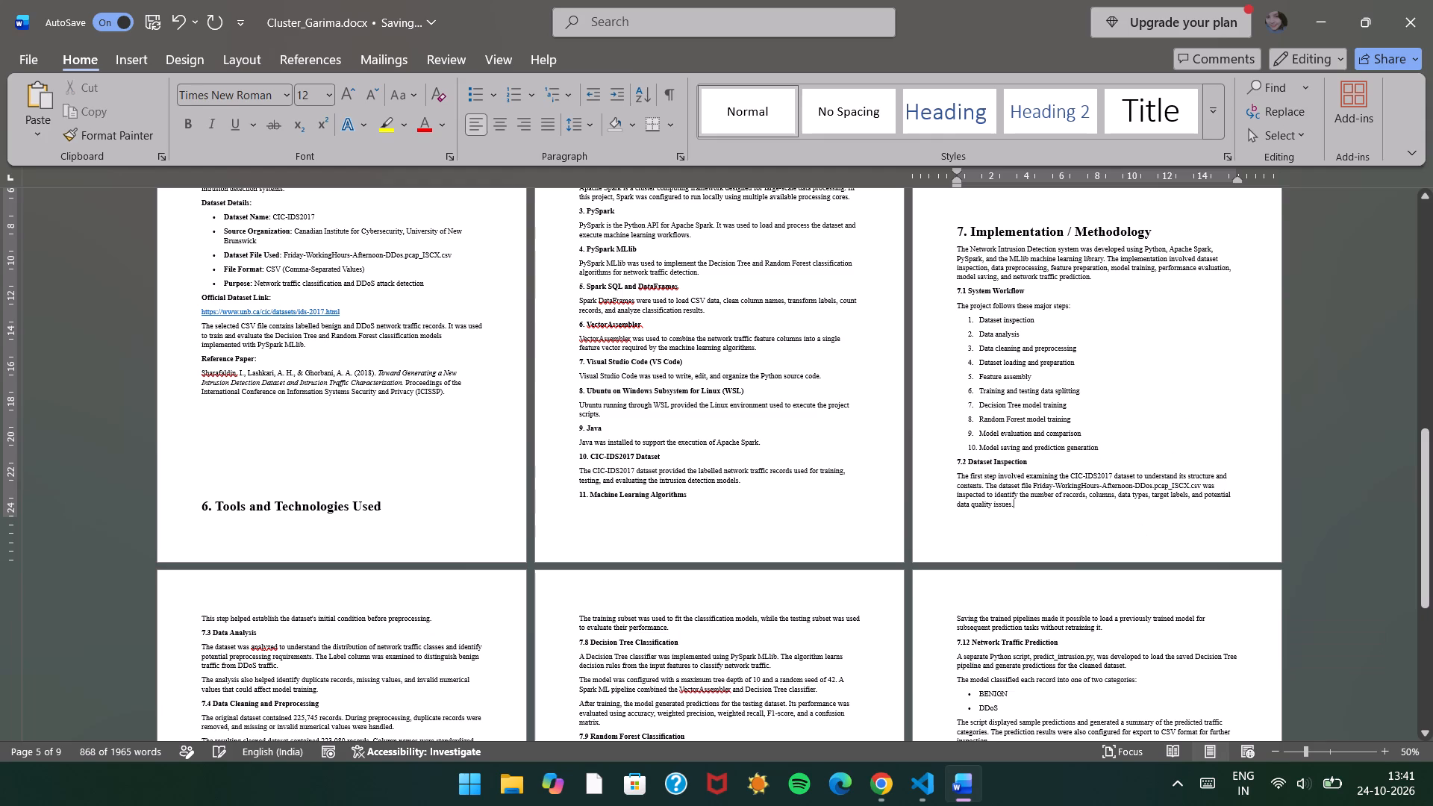
scroll(1128, 543, down, 4)
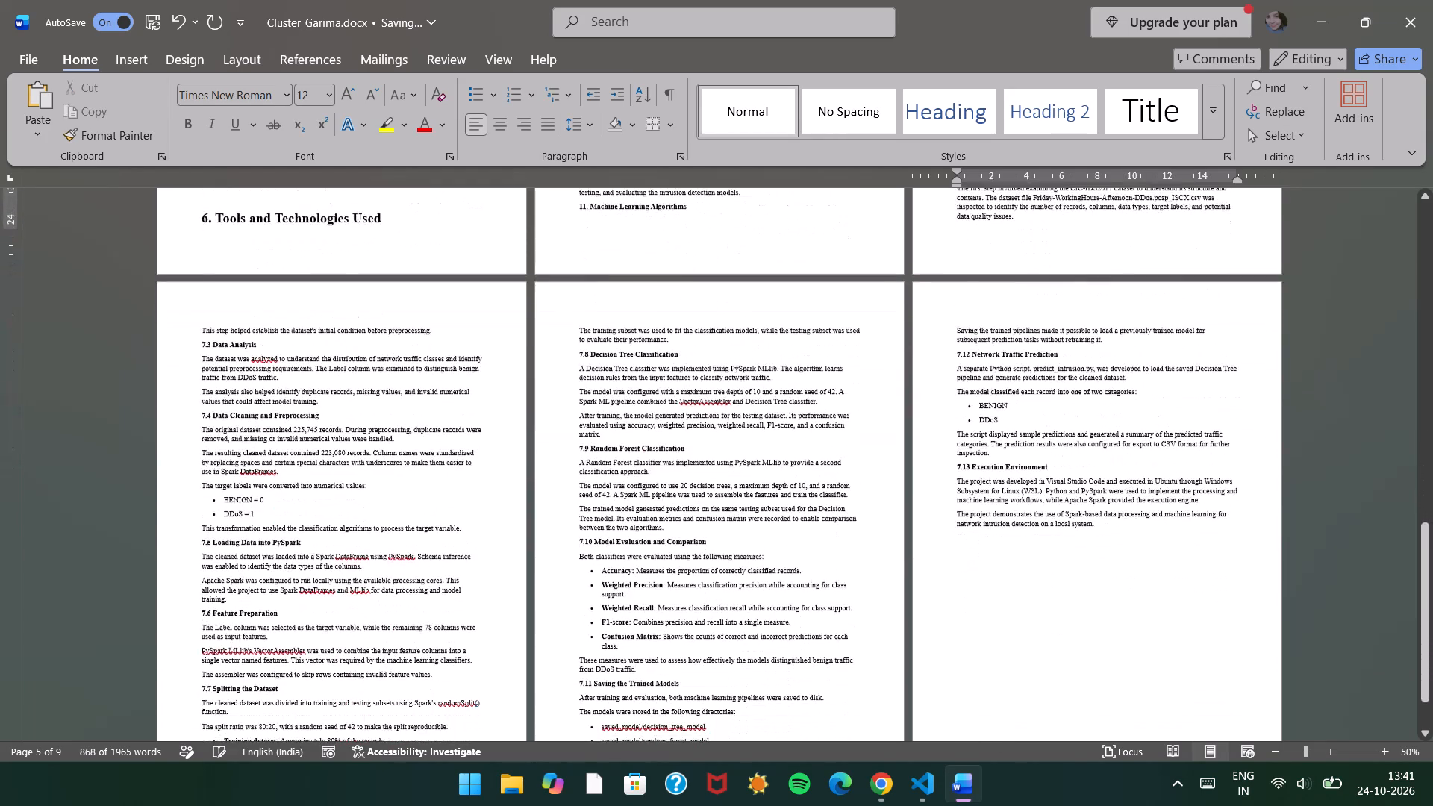
scroll(1128, 543, down, 1)
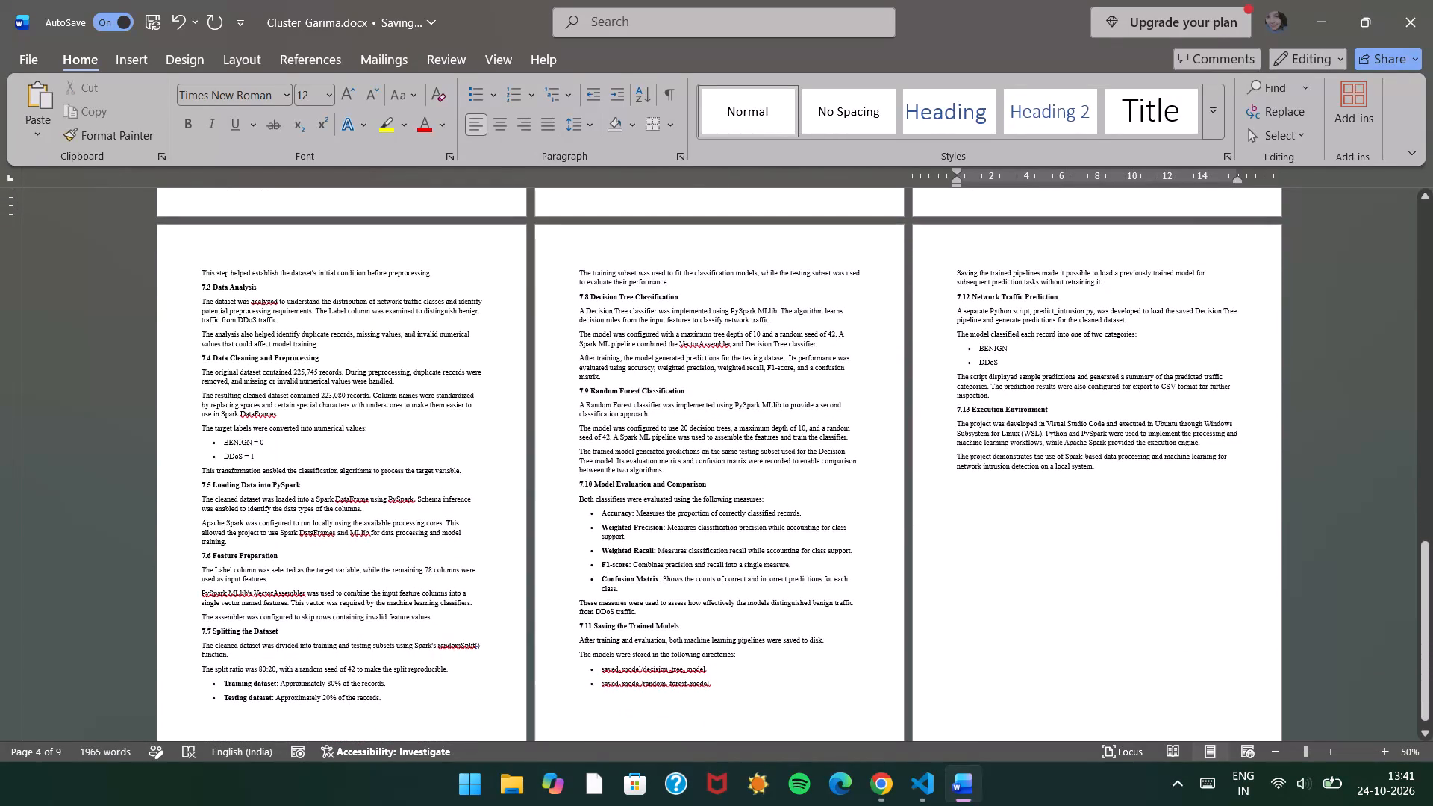
Review the page layout, blank space and font sizes across the whole report, from the cover page to section 7.13.
scroll(1128, 543, up, 4)
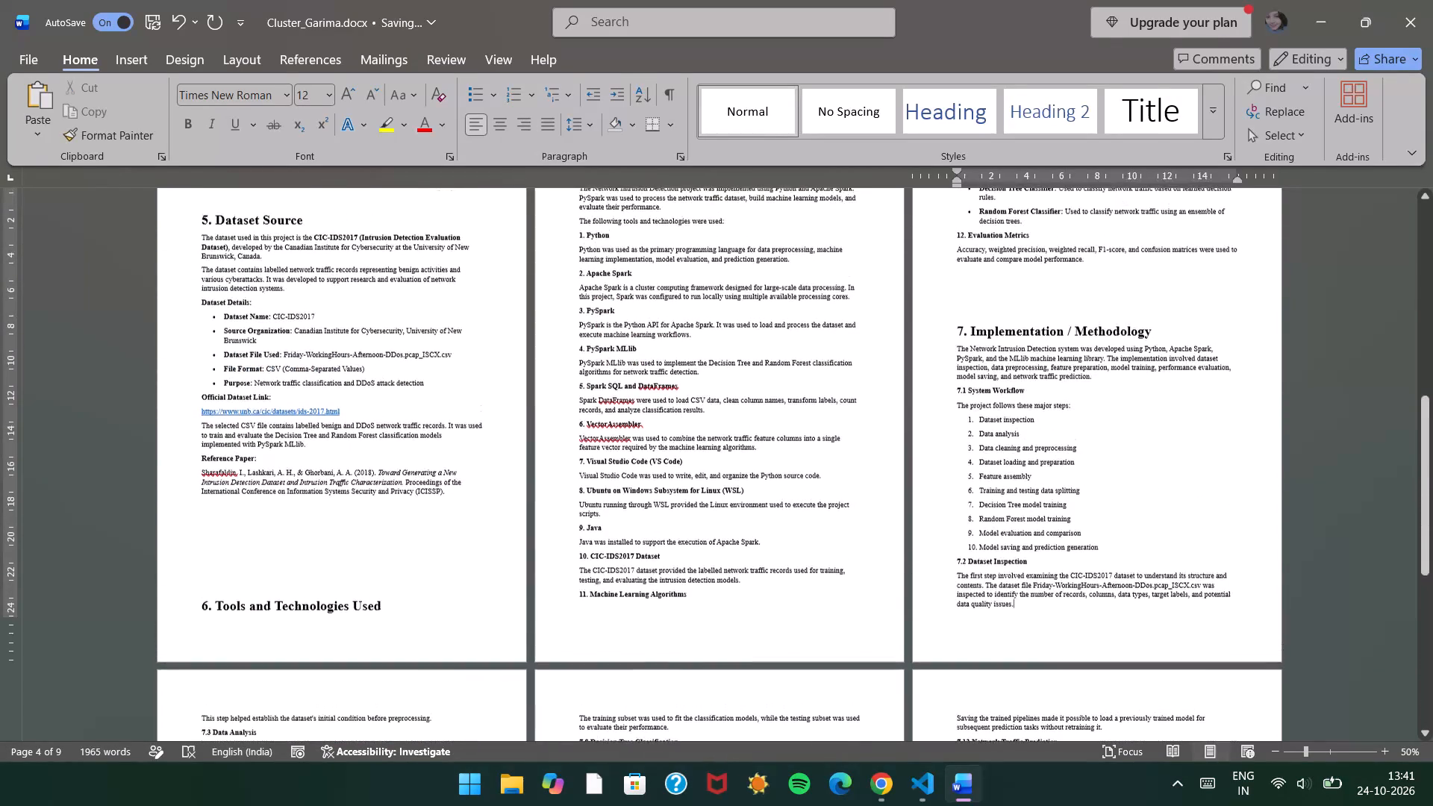
scroll(1128, 543, down, 2)
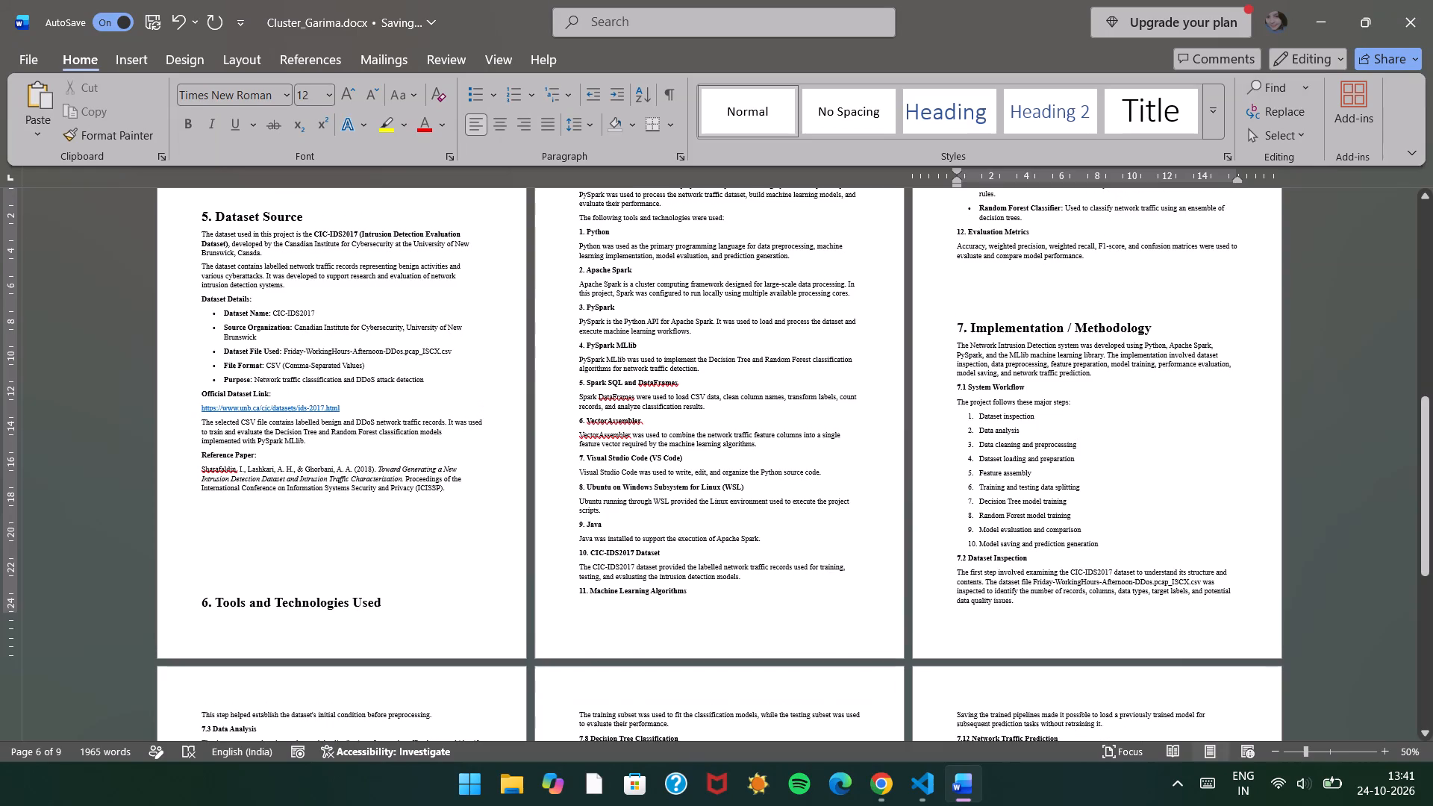
scroll(1128, 543, down, 6)
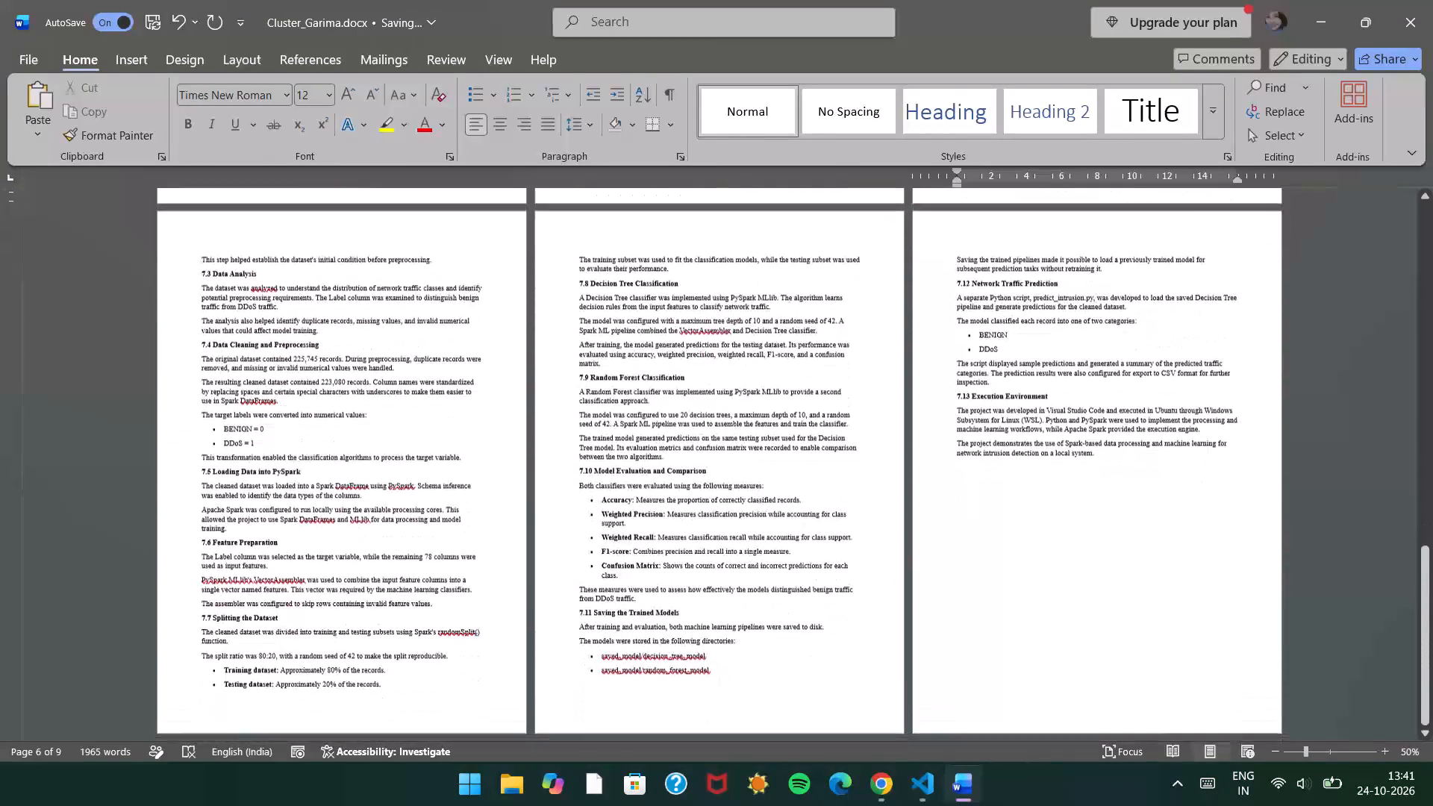
scroll(1128, 543, down, 8)
scroll(895, 568, down, 2)
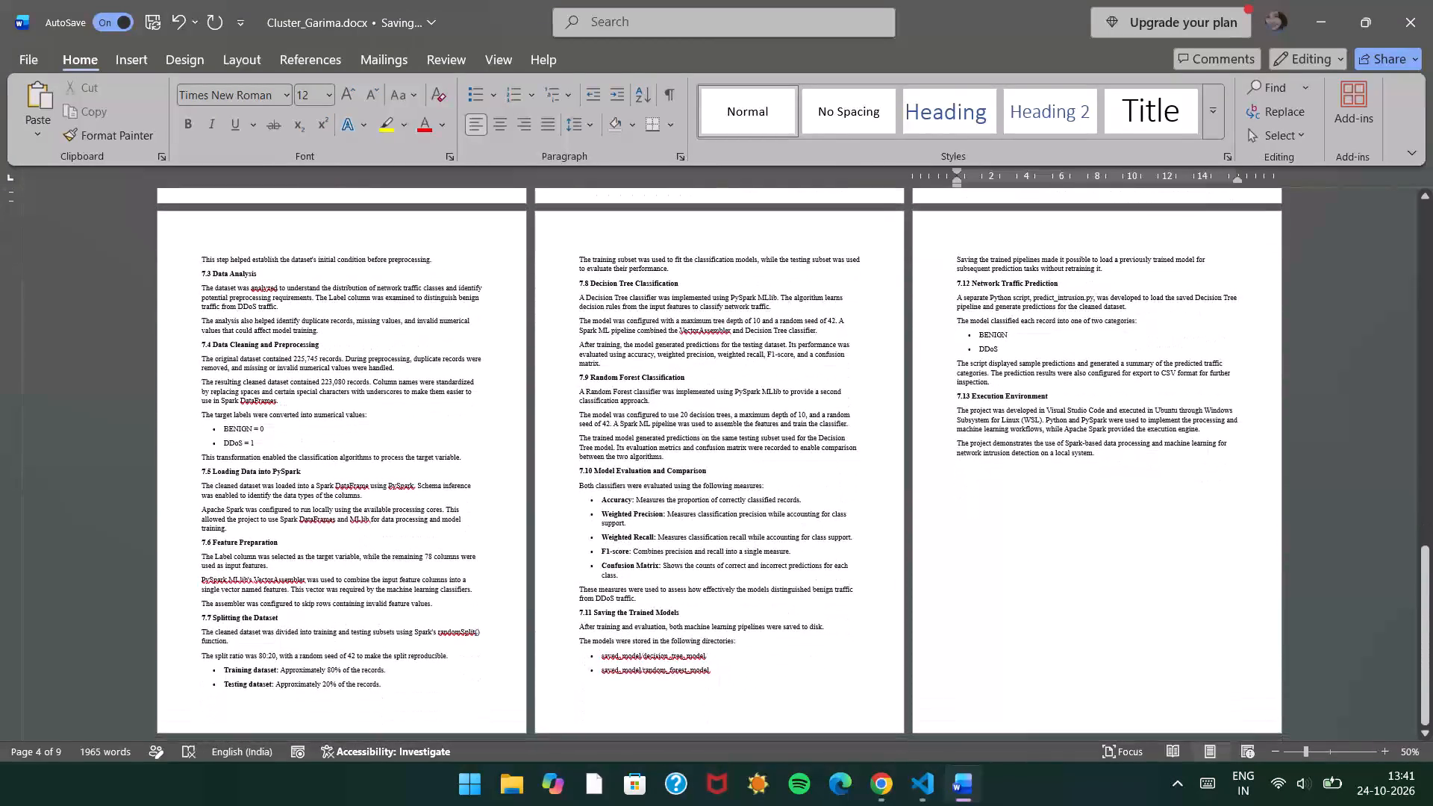
scroll(895, 568, down, 2)
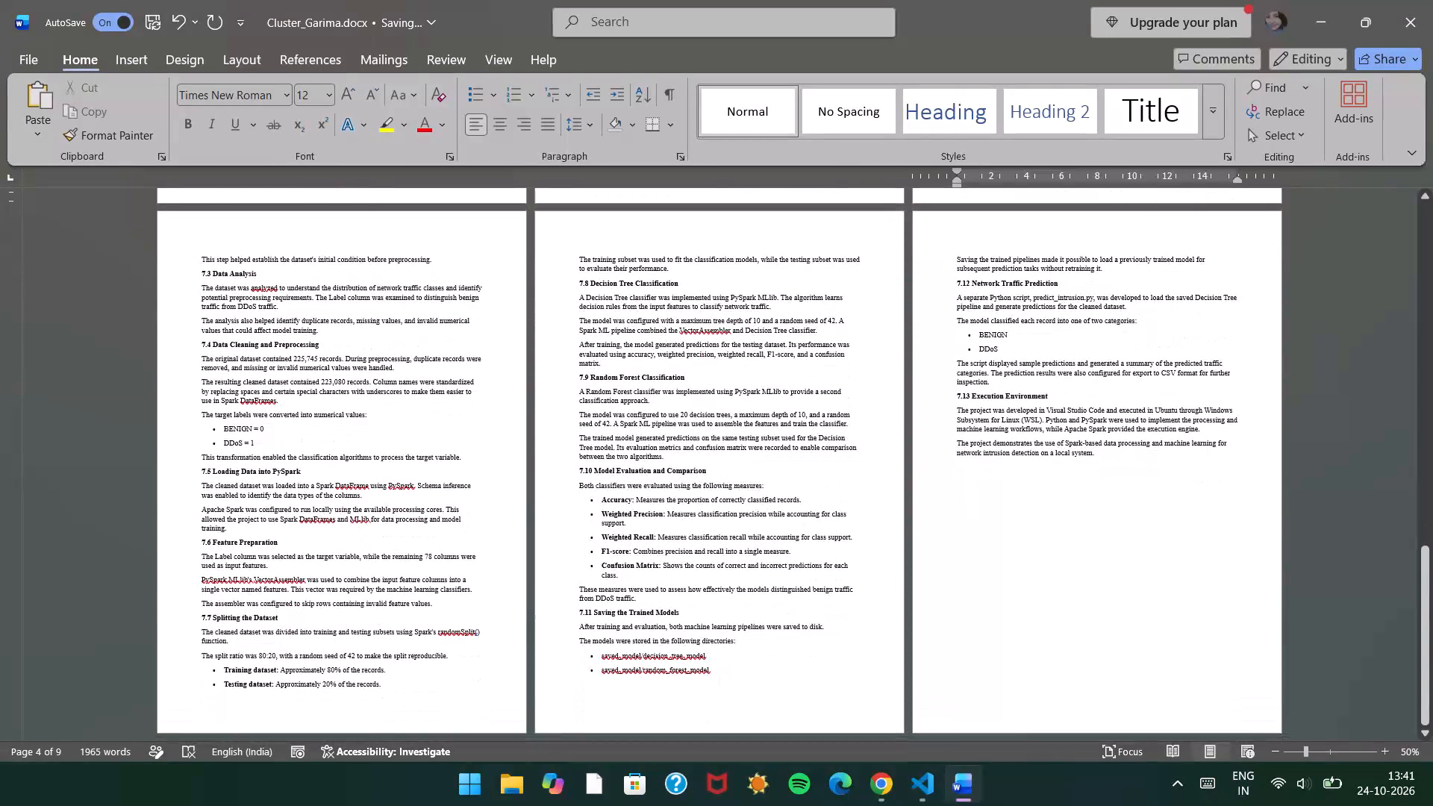
scroll(895, 568, up, 3)
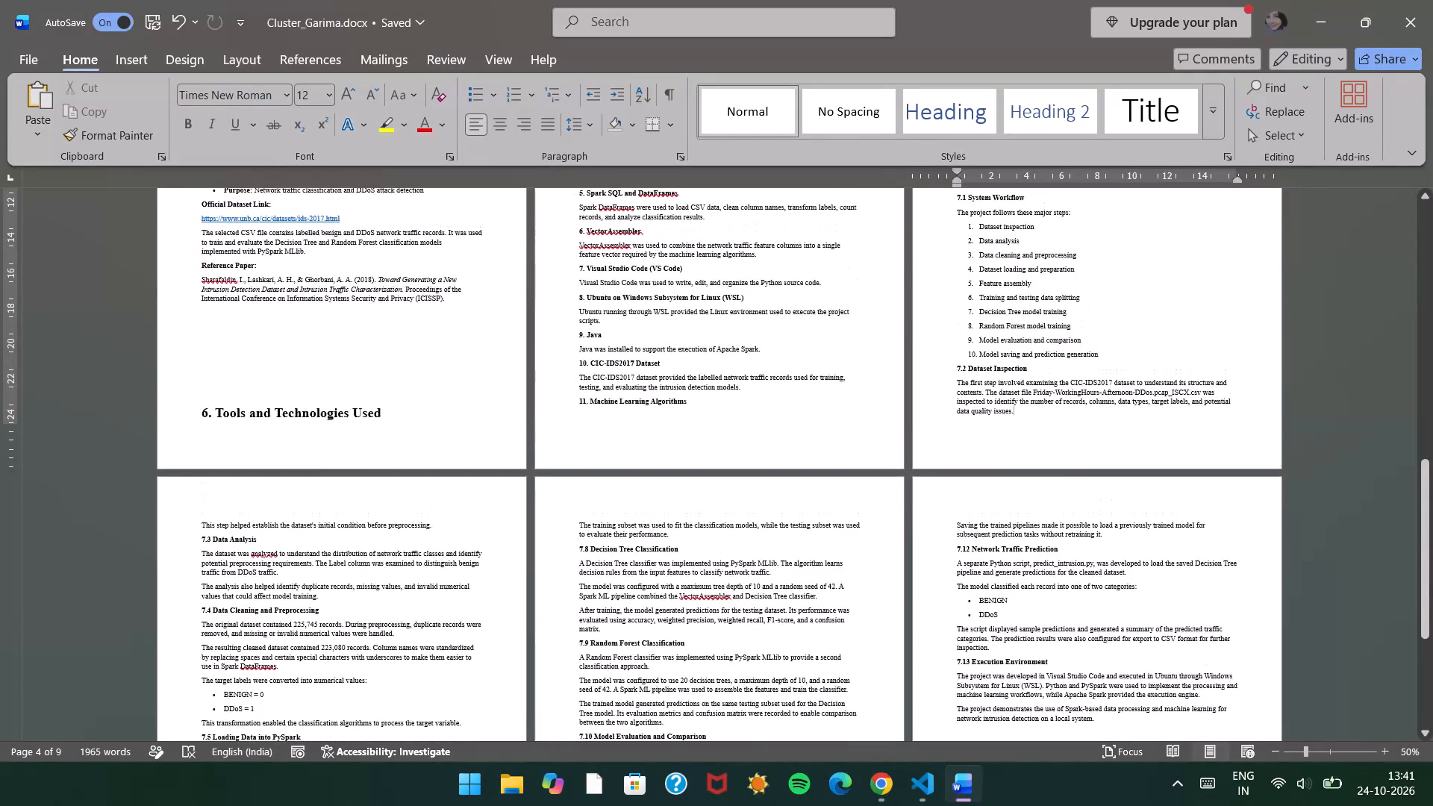
scroll(895, 568, up, 7)
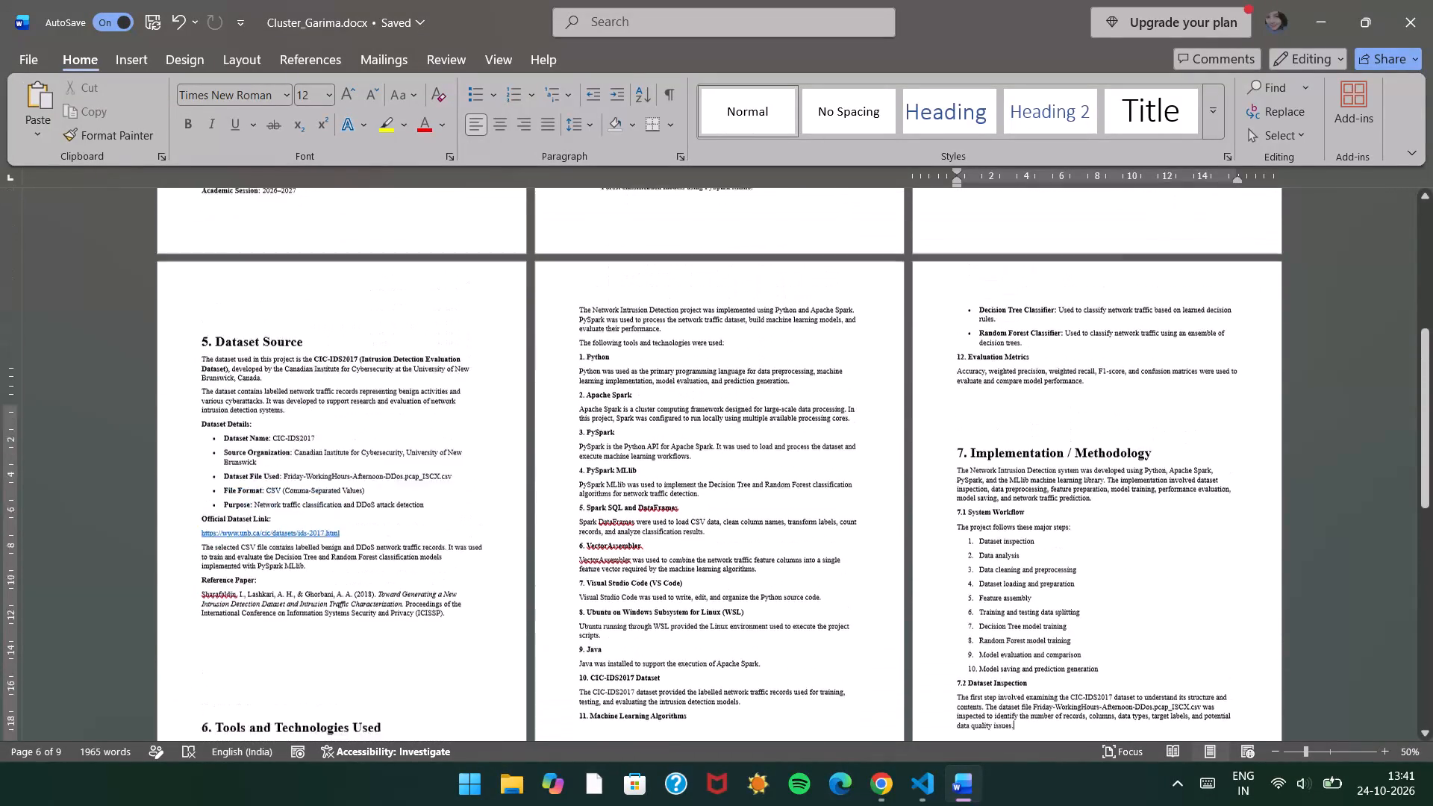
scroll(895, 568, up, 3)
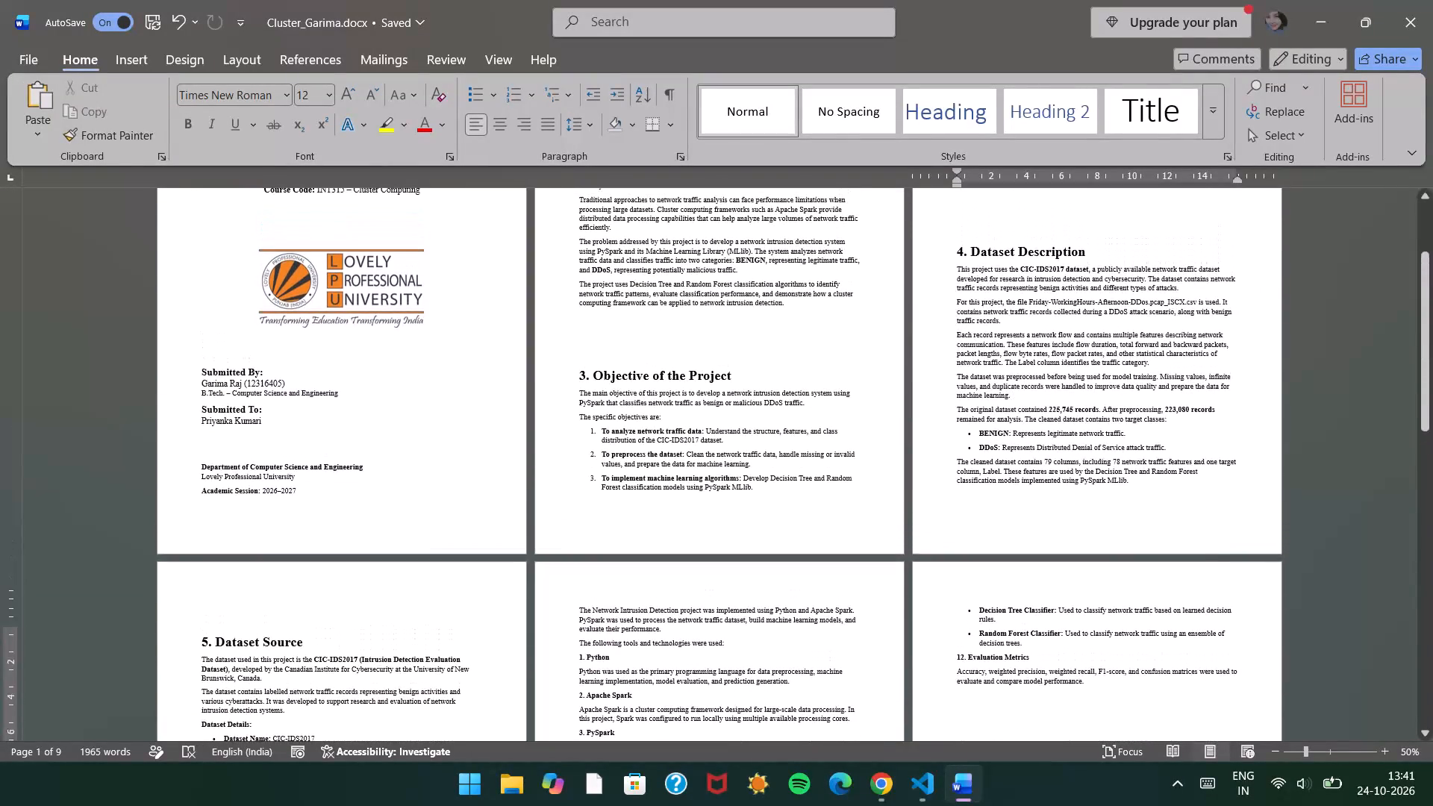
scroll(895, 568, up, 3)
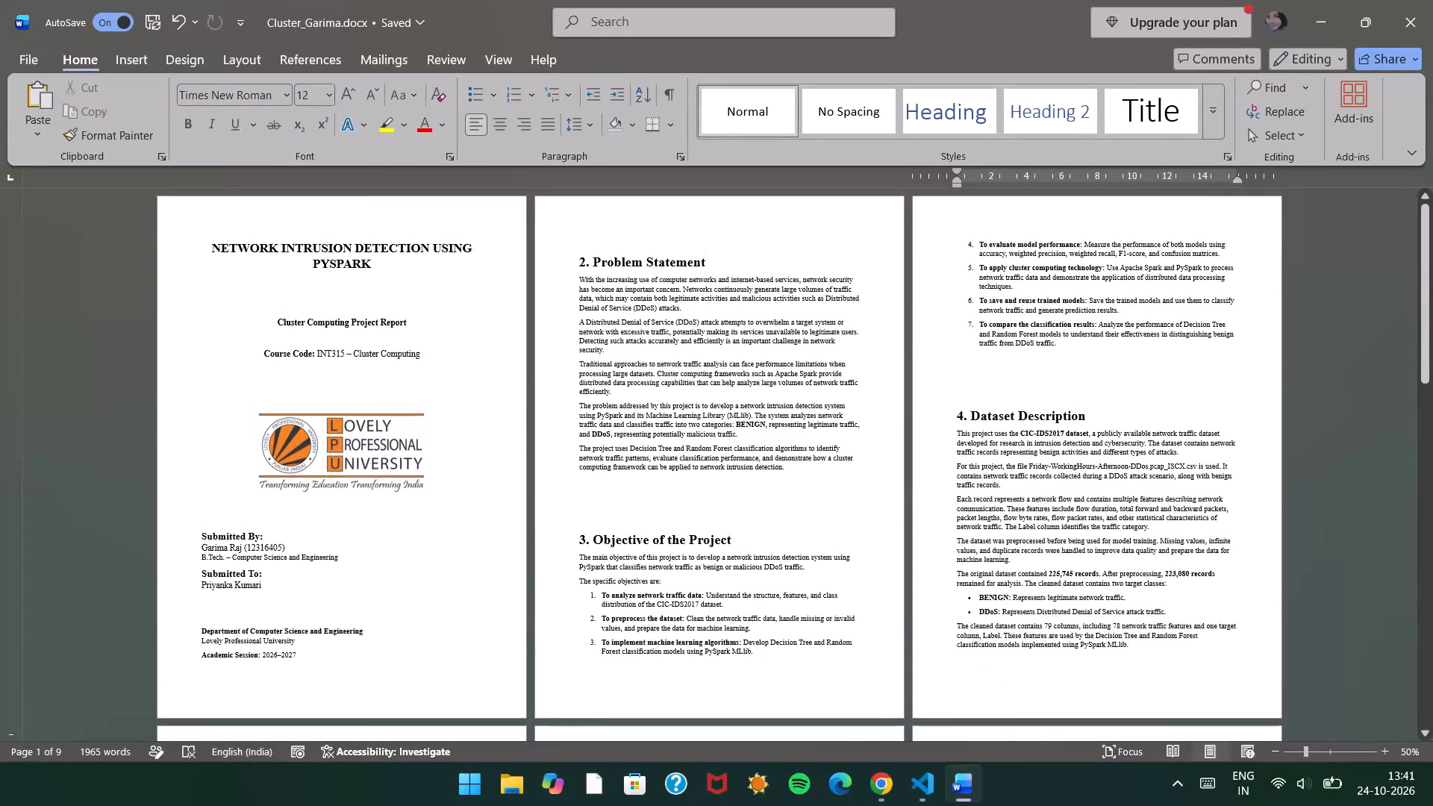
scroll(895, 568, down, 4)
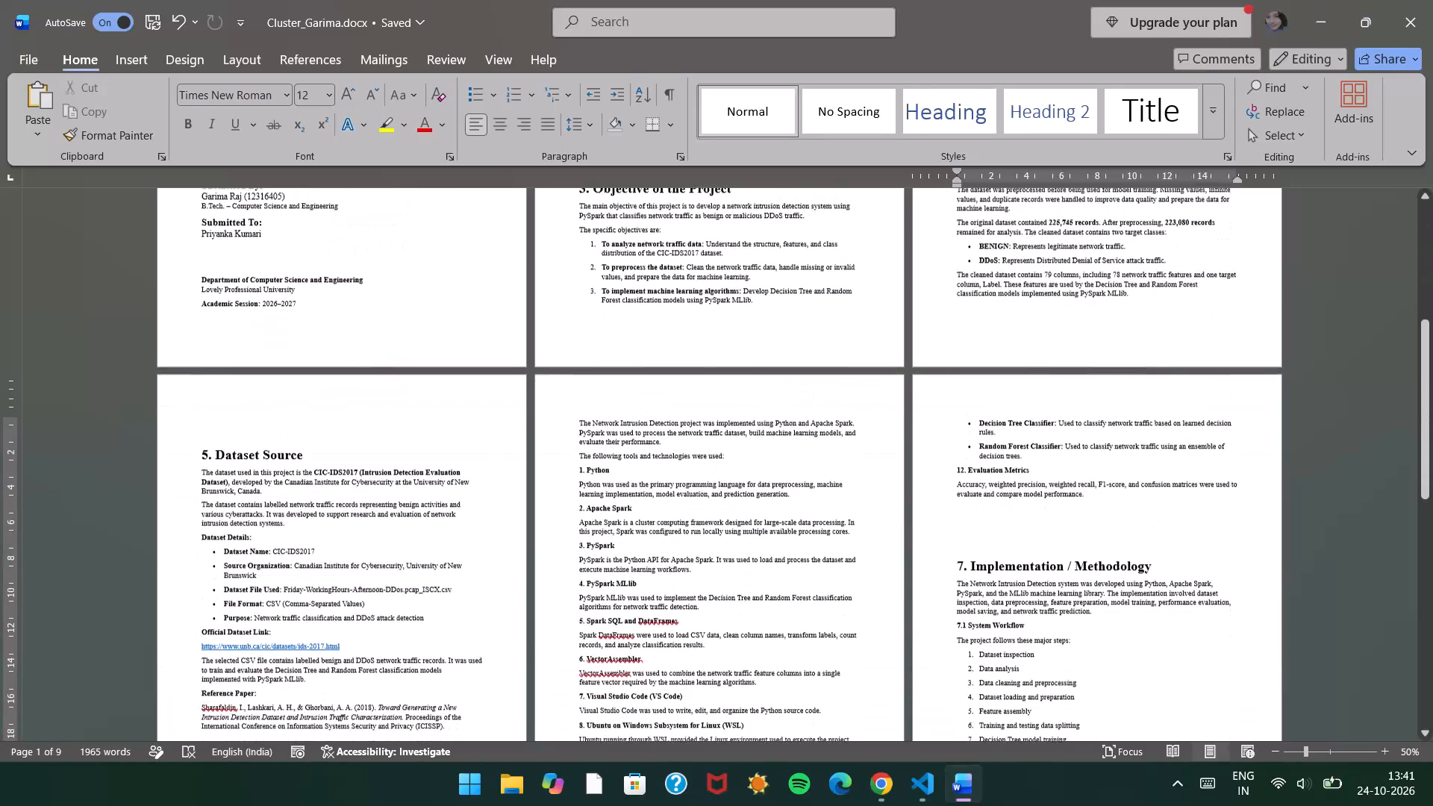
scroll(895, 568, down, 2)
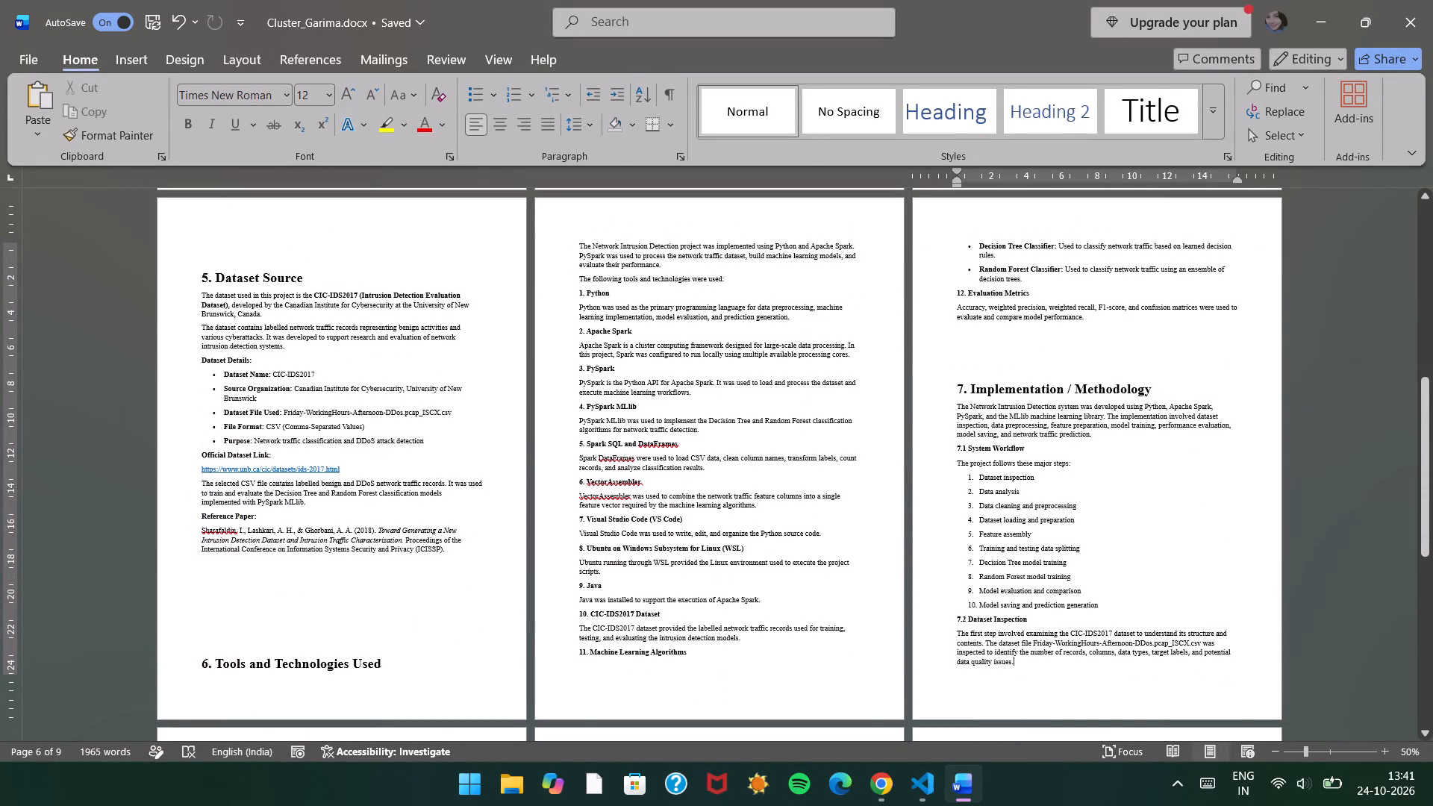
Examine the text and lists of the Implementation / Methodology section more closely, through 7.13 Execution Environment.
ctrl+scroll(693, 472, up, 5)
scroll(693, 472, right, 1)
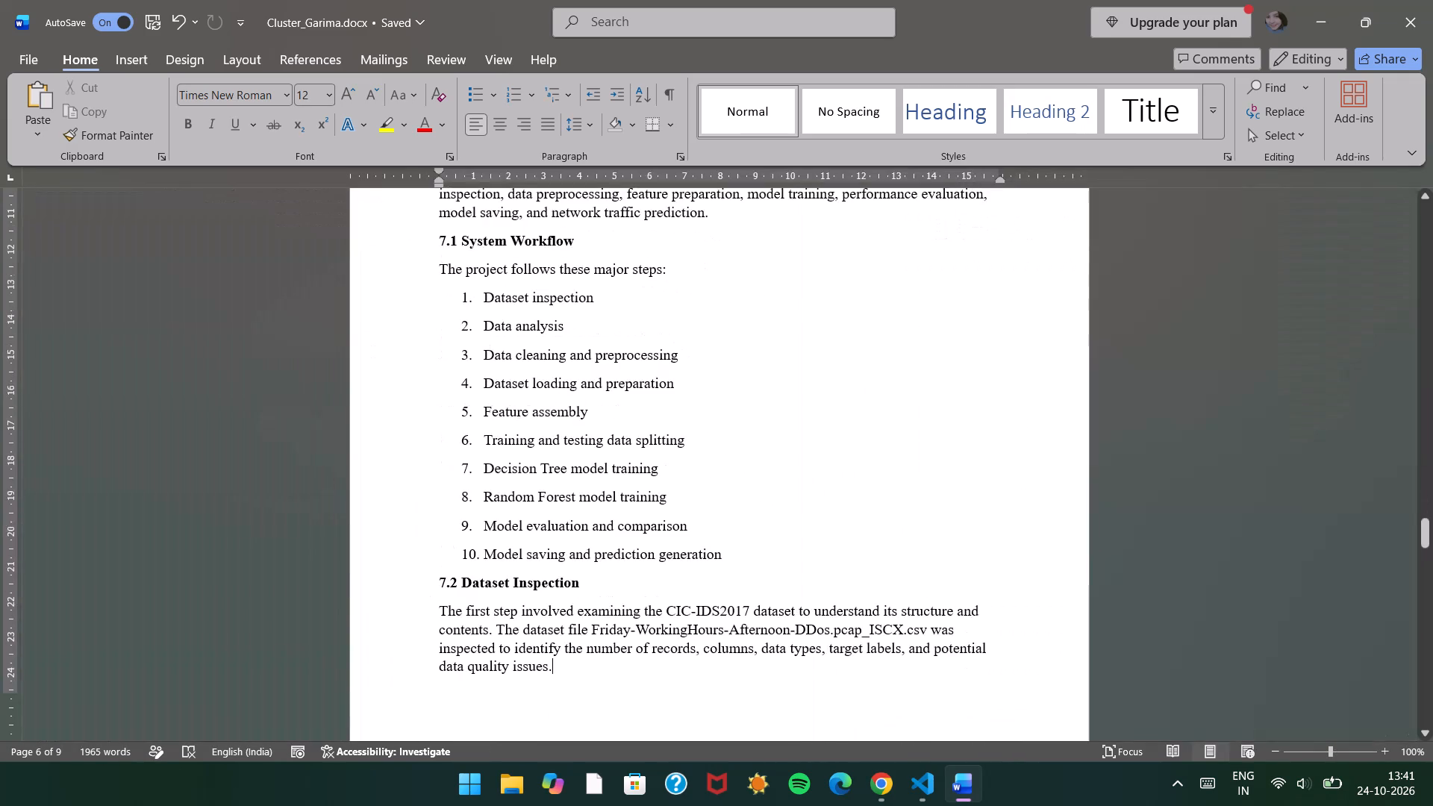
scroll(693, 472, right, 1)
scroll(693, 472, up, 4)
ctrl+scroll(693, 472, down, 3)
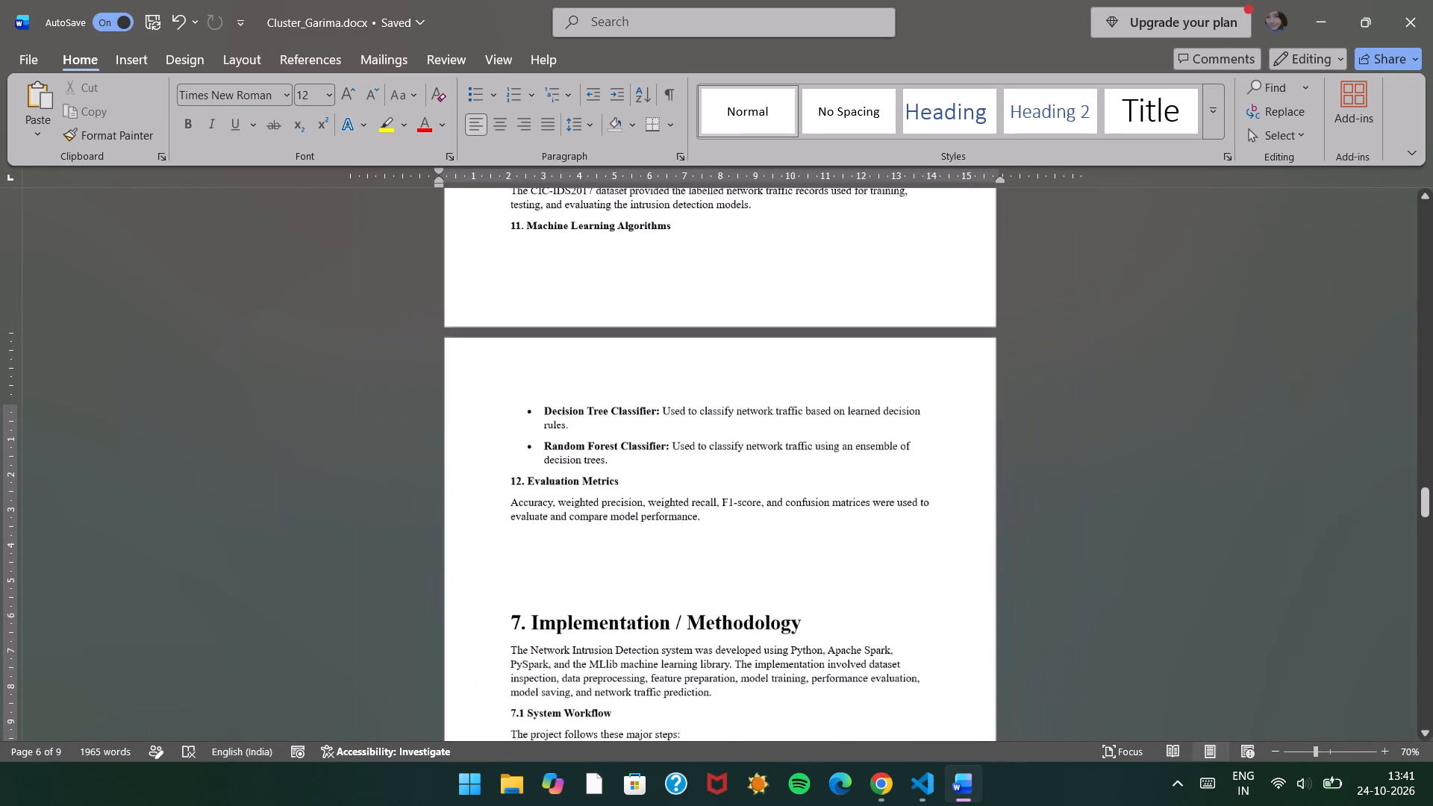
scroll(693, 472, down, 7)
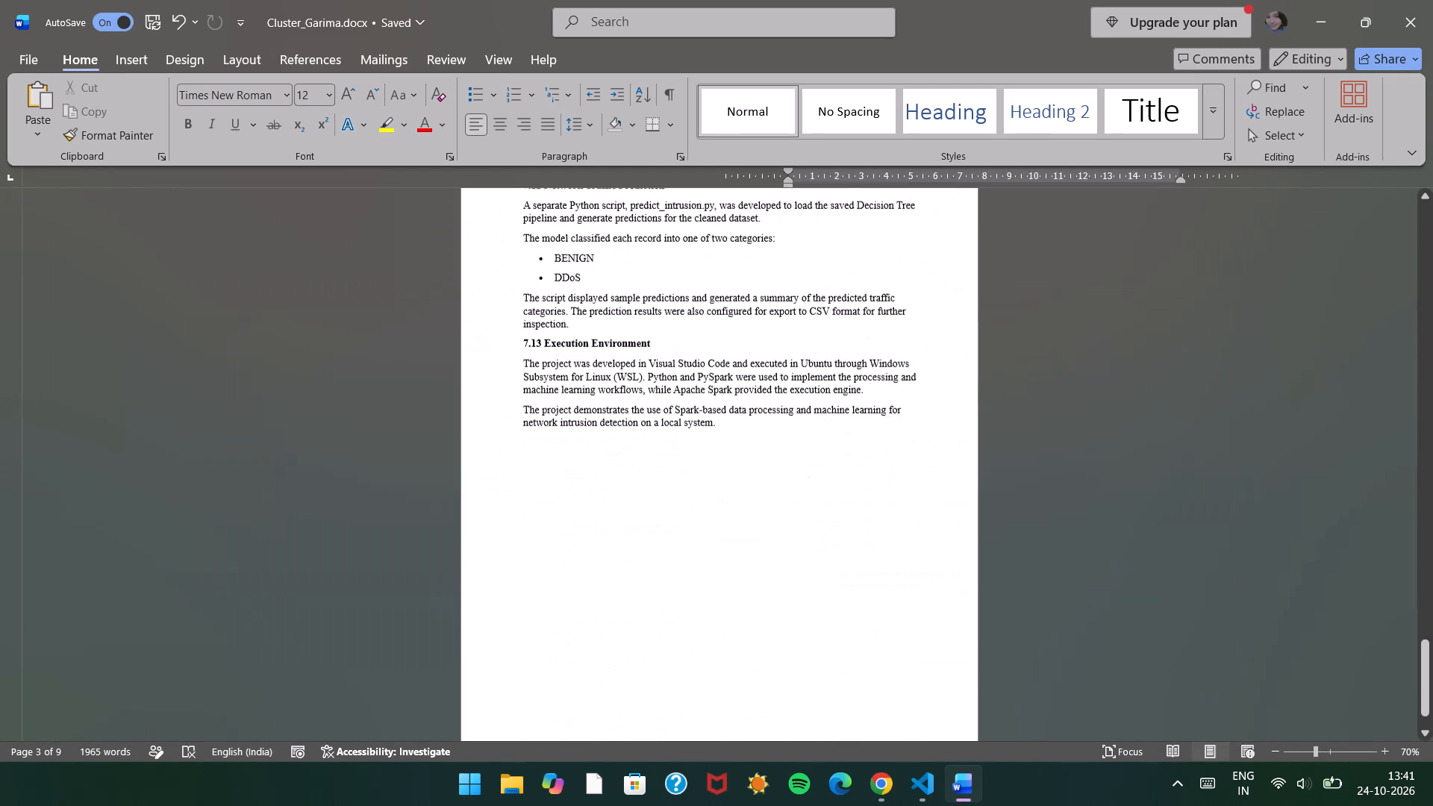
scroll(693, 472, up, 3)
scroll(693, 472, down, 4)
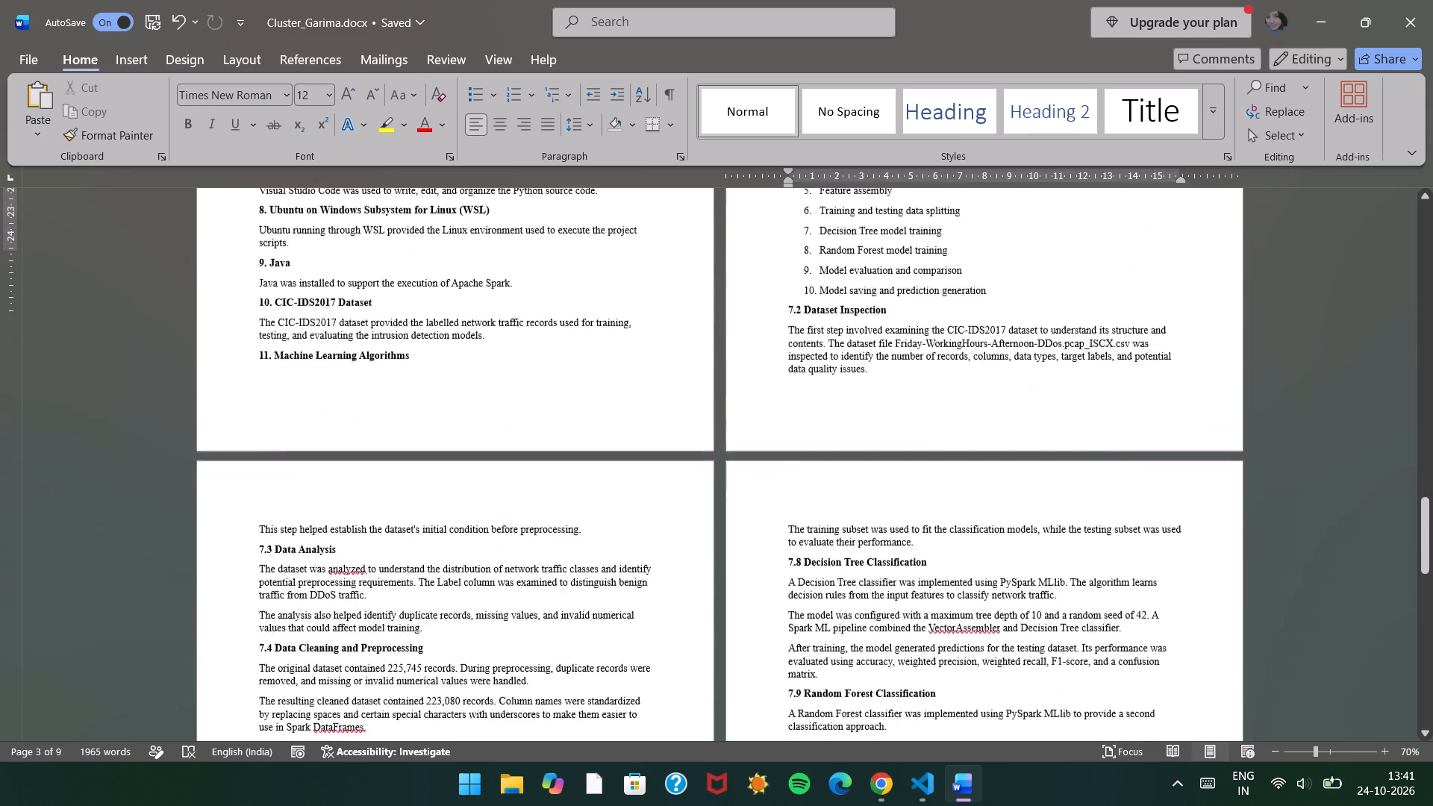
scroll(693, 472, down, 6)
scroll(693, 472, up, 8)
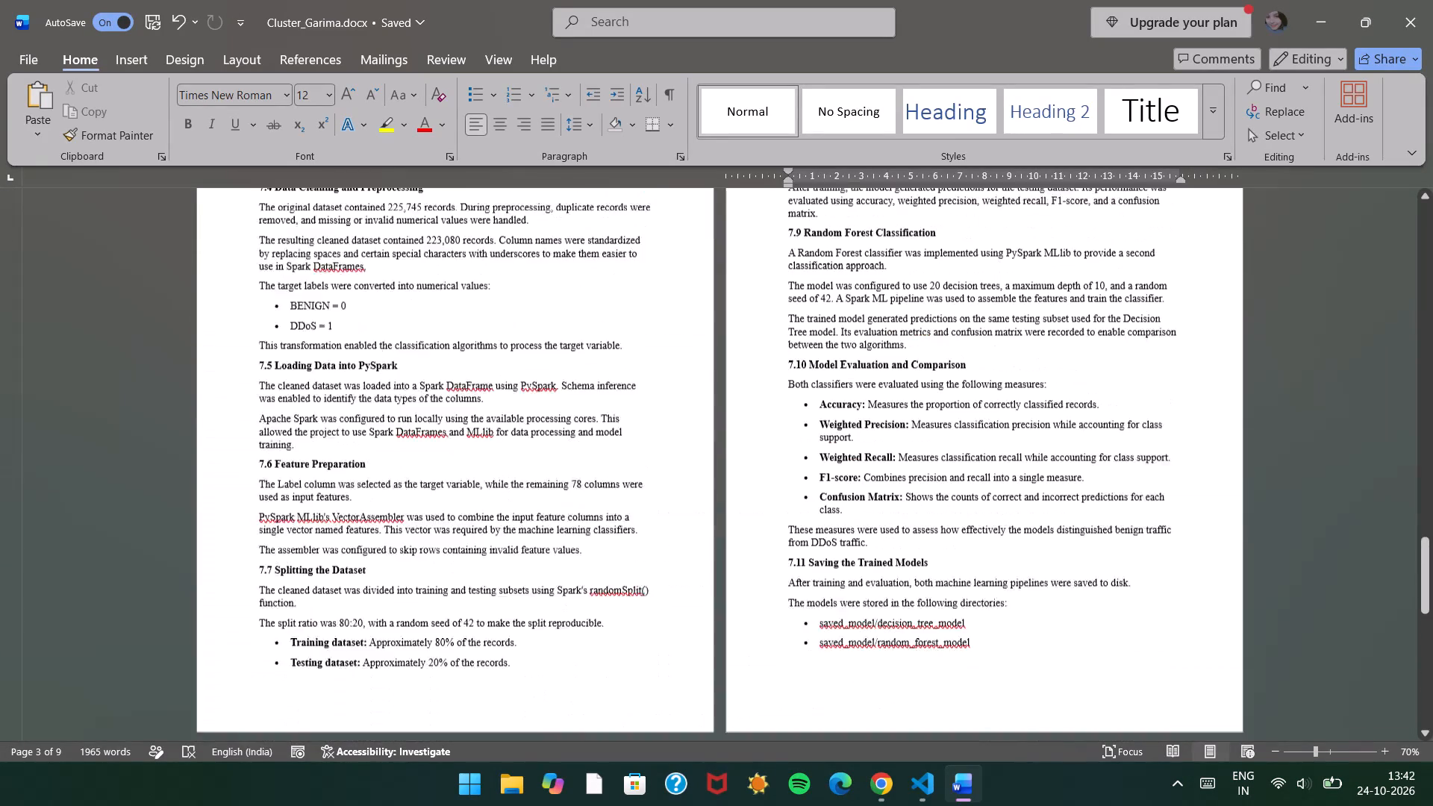
scroll(693, 472, up, 1)
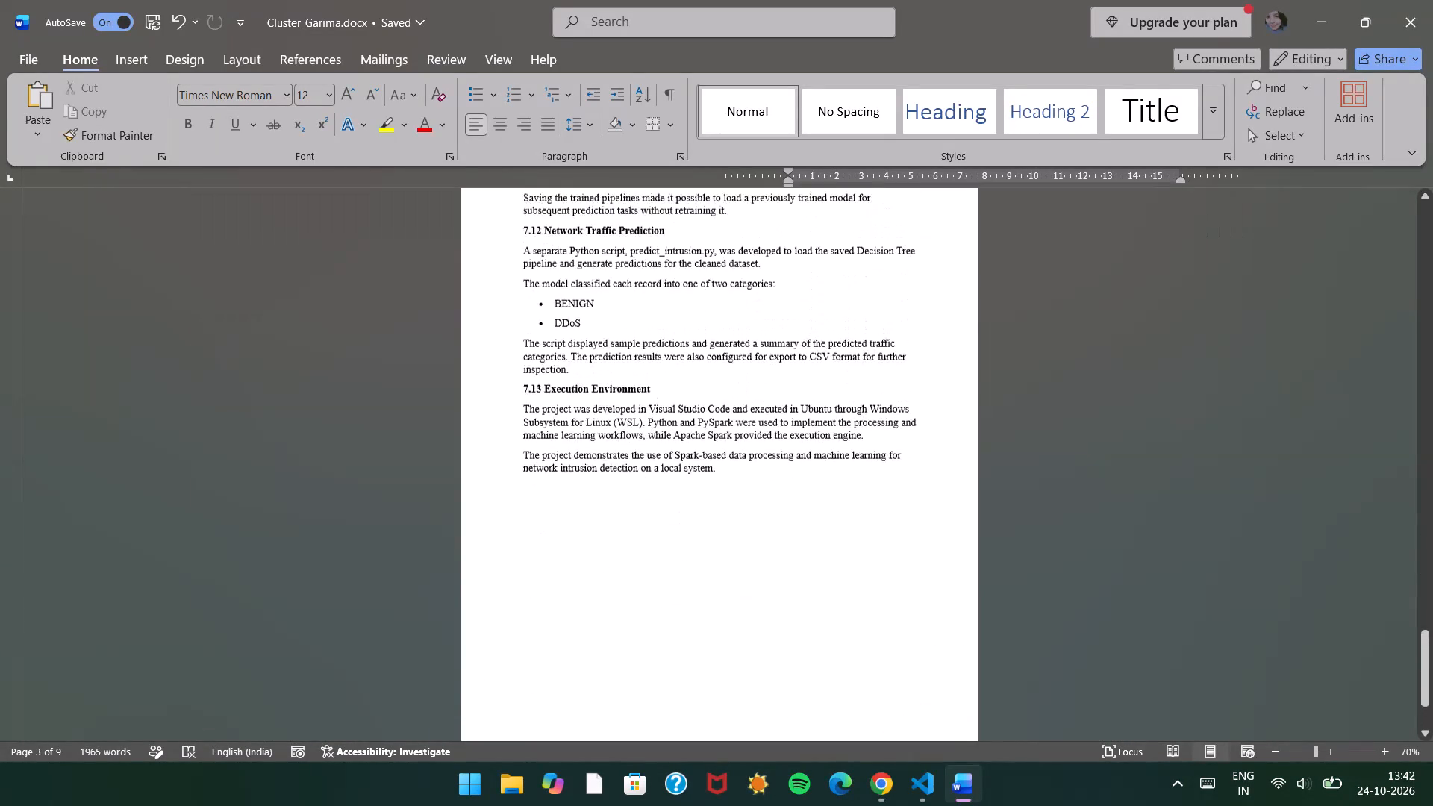
scroll(693, 472, up, 1)
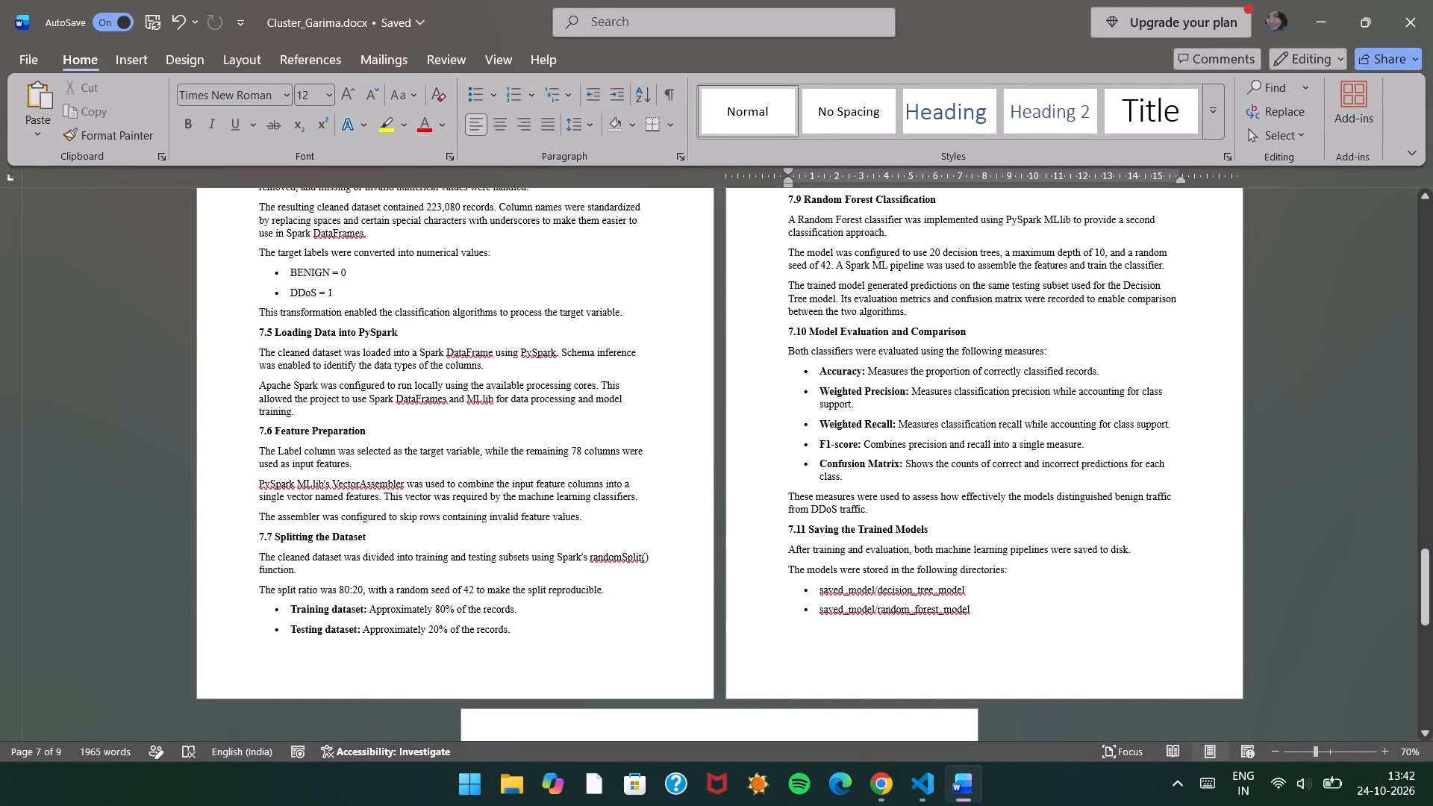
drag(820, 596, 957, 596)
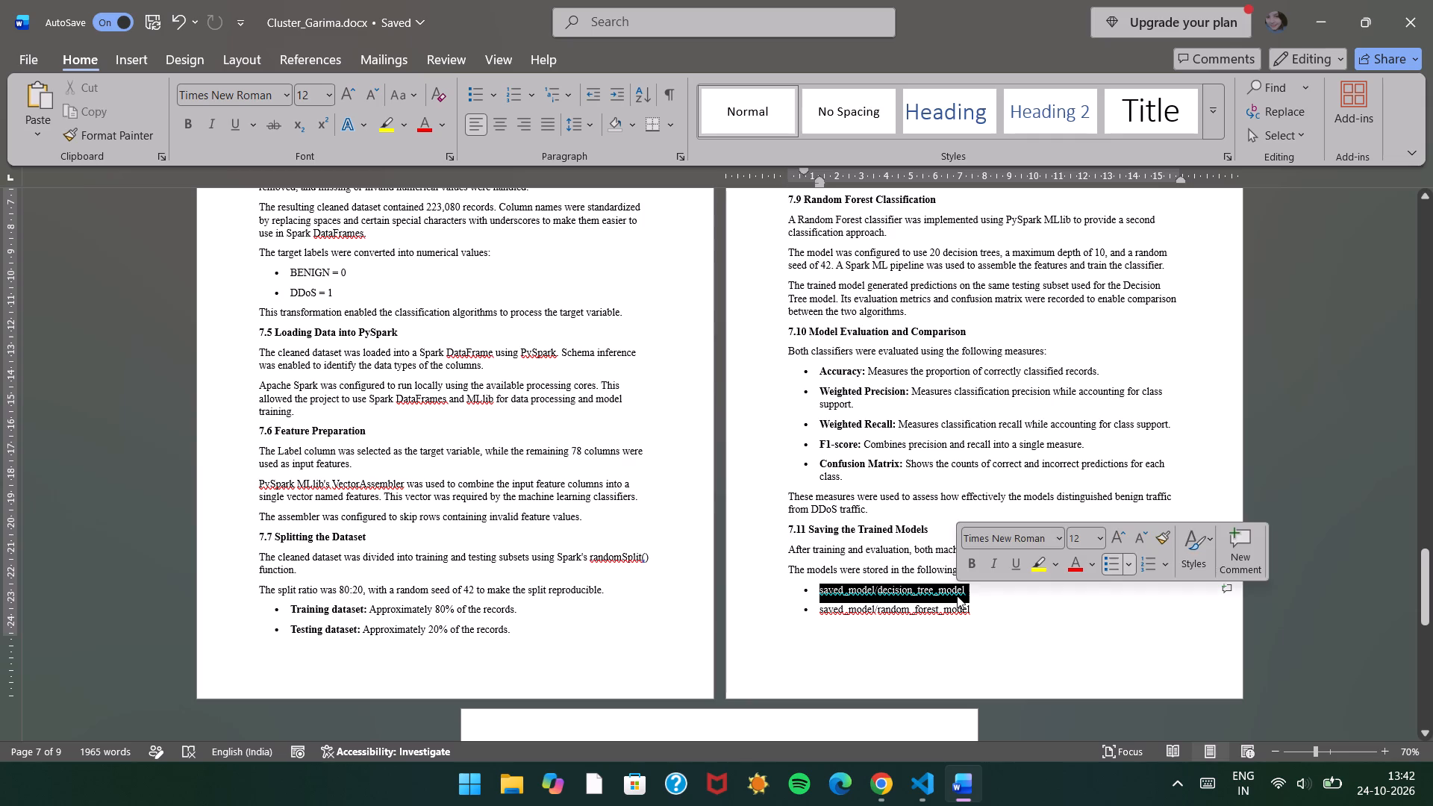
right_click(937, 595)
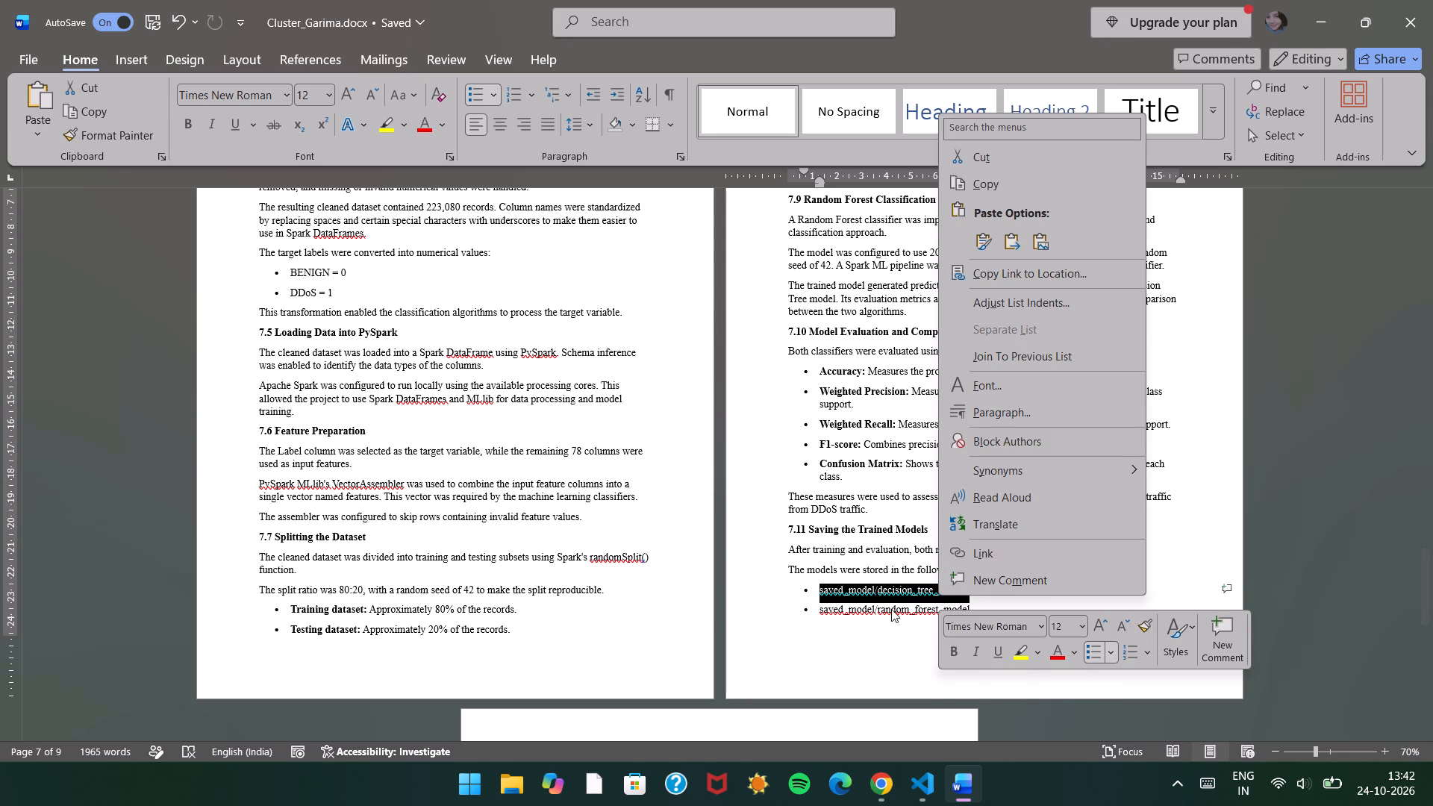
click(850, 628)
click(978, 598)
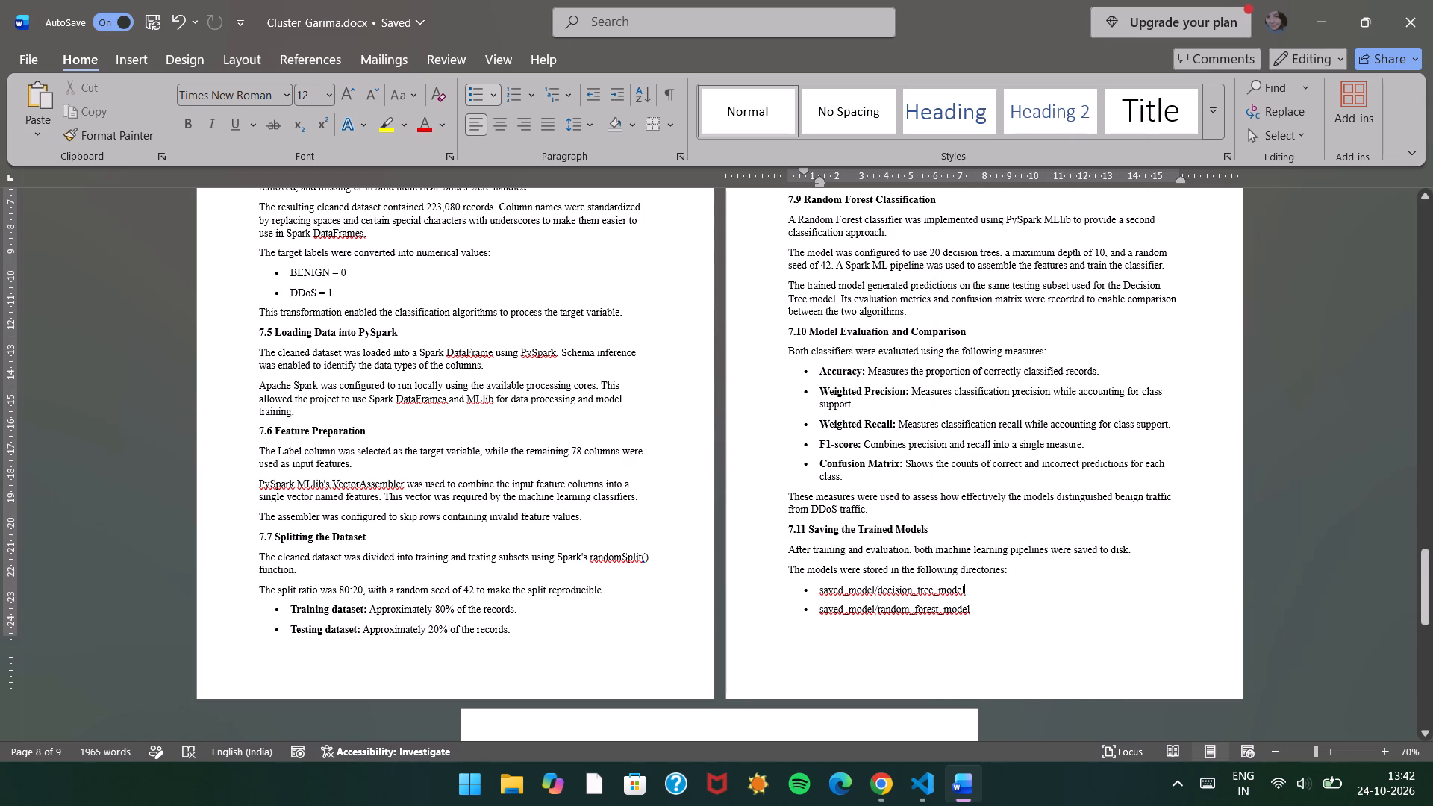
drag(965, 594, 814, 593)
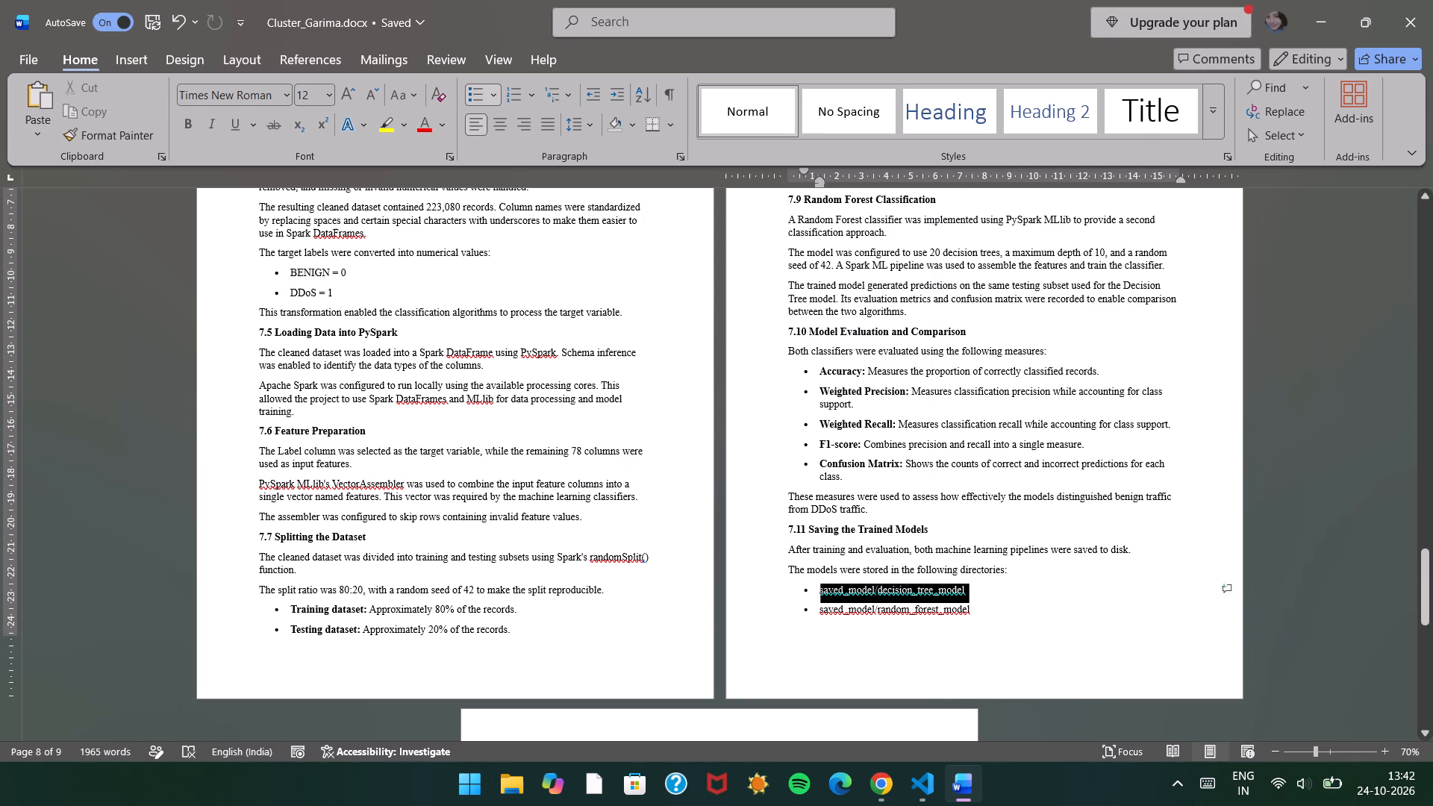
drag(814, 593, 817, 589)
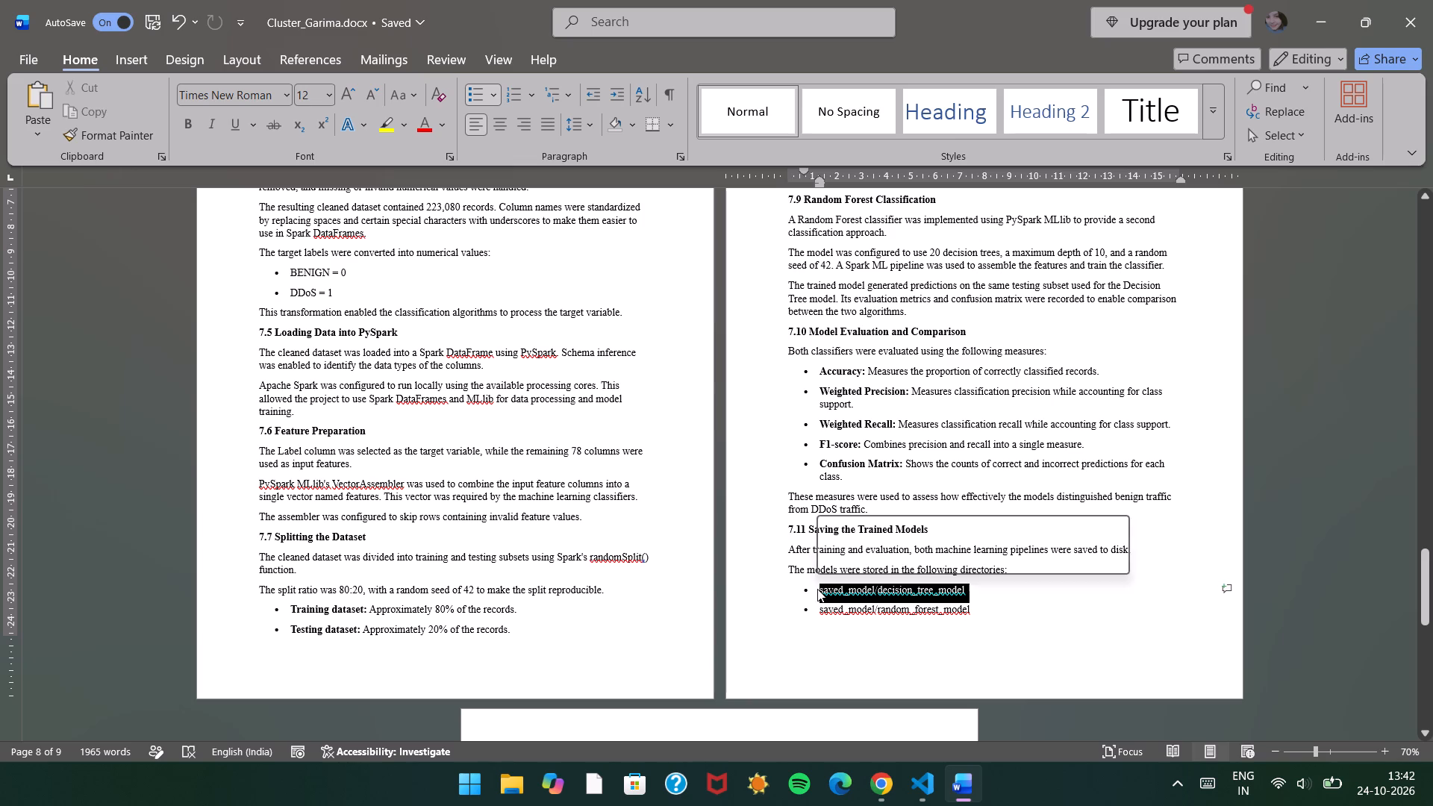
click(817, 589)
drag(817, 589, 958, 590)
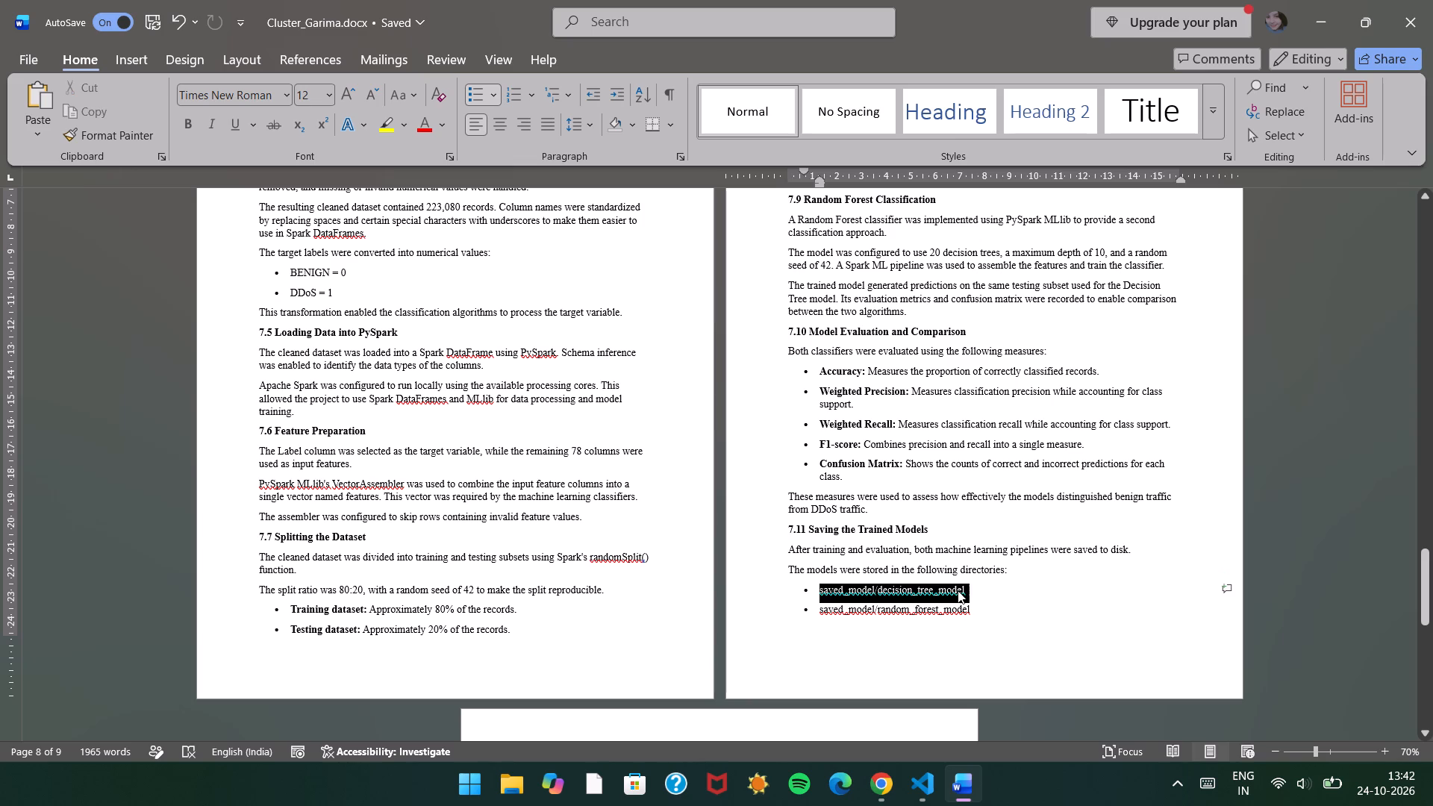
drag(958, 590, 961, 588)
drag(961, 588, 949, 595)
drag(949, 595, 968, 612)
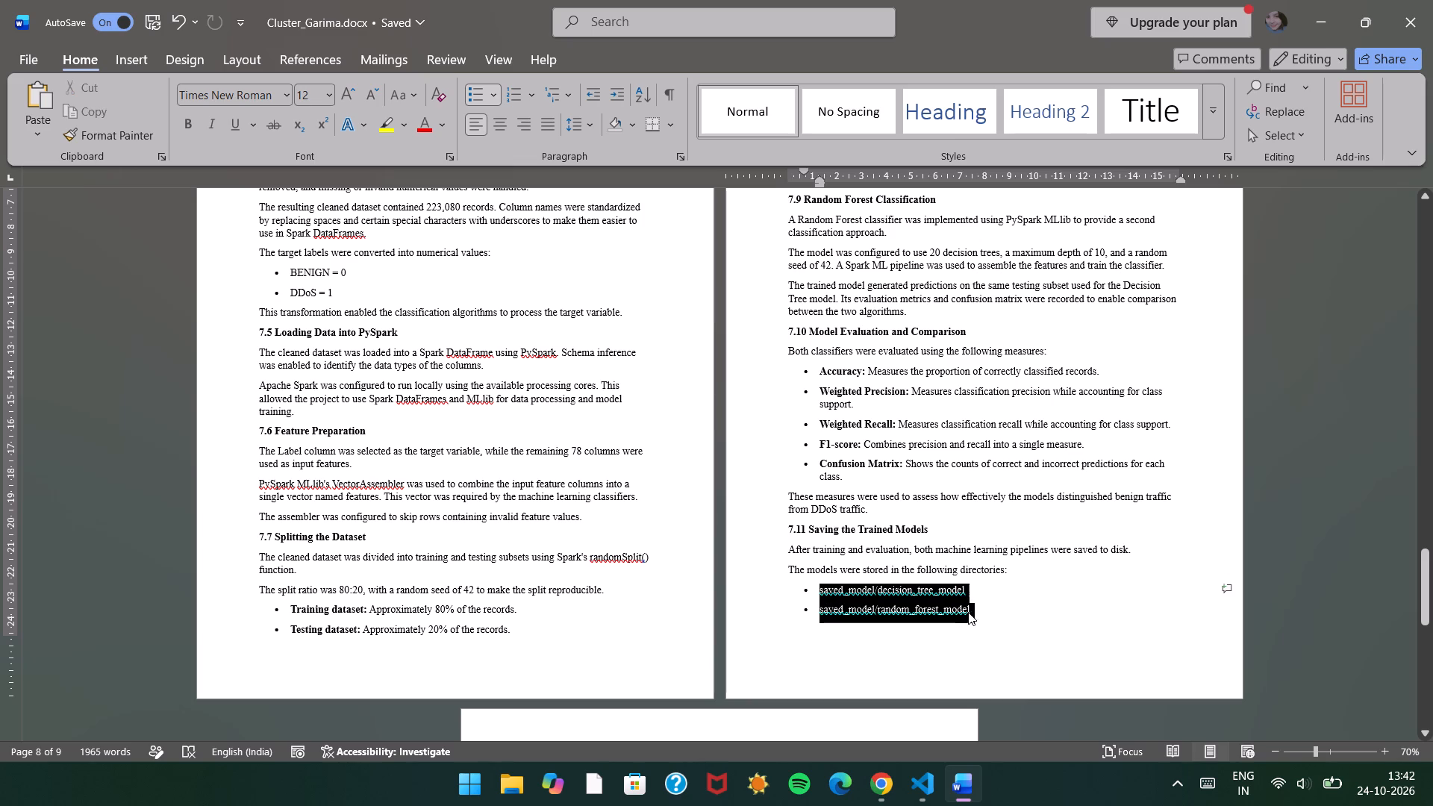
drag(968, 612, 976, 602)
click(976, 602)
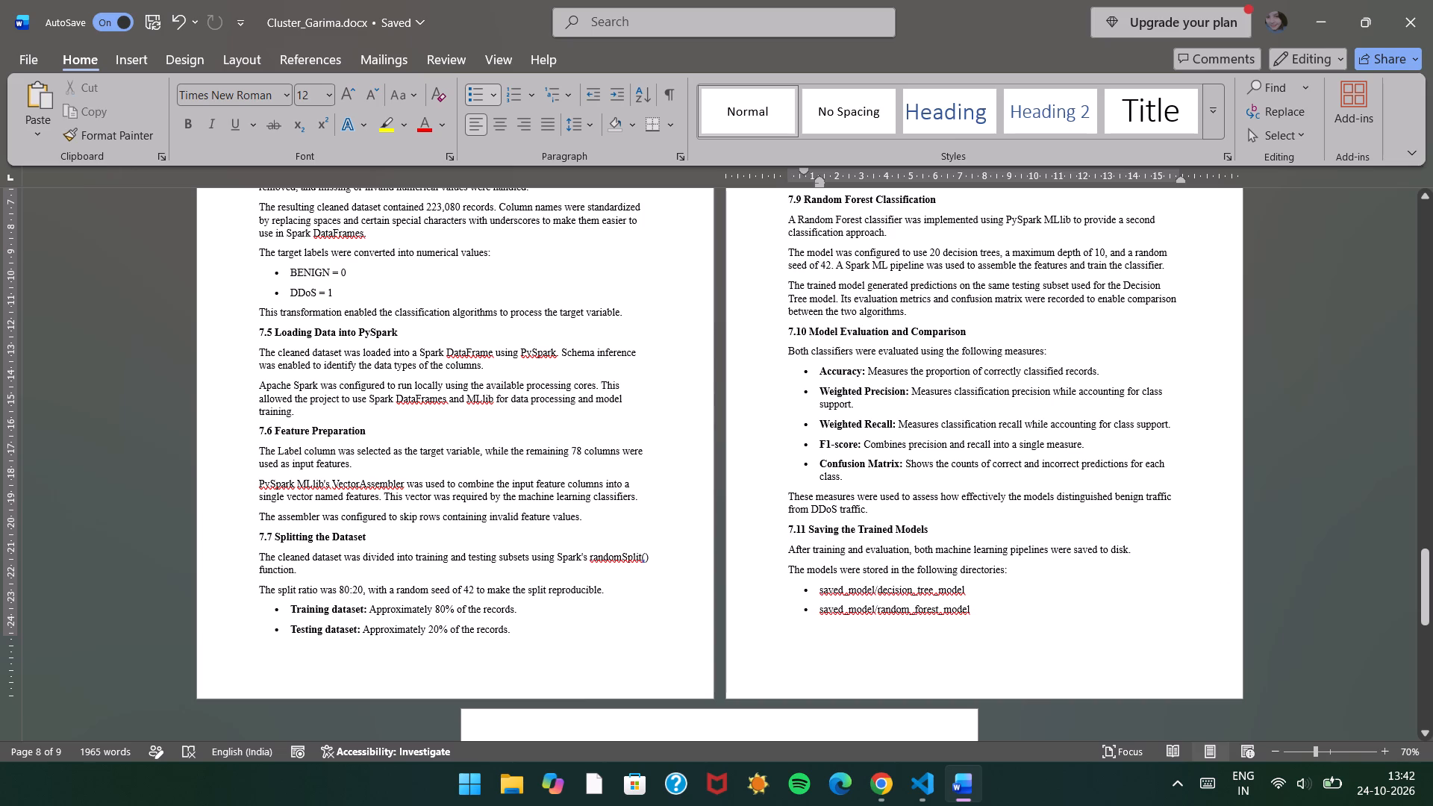
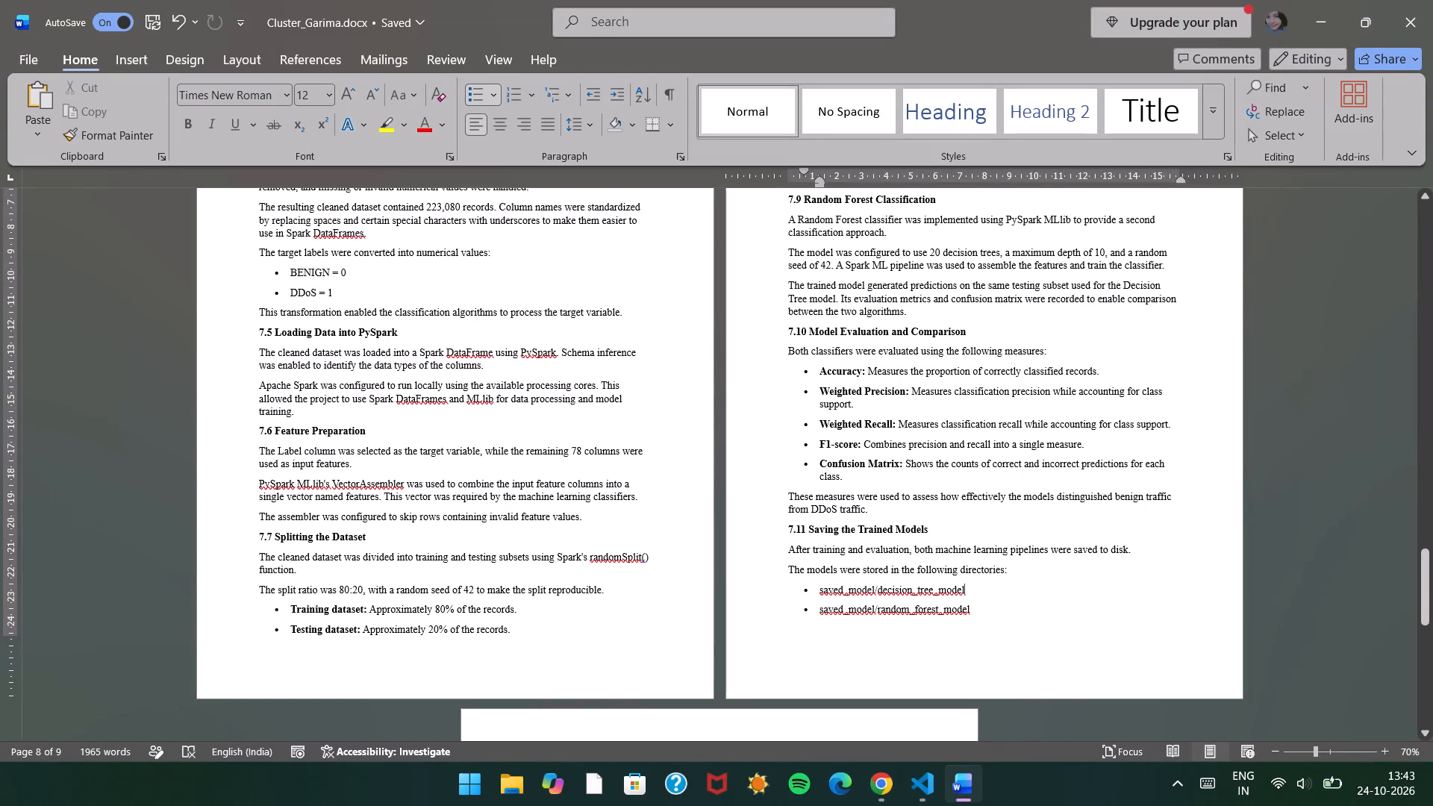
Ignore all spelling flags for "randomSplit" in section 7.7 Splitting the Dataset.
drag(589, 555, 642, 561)
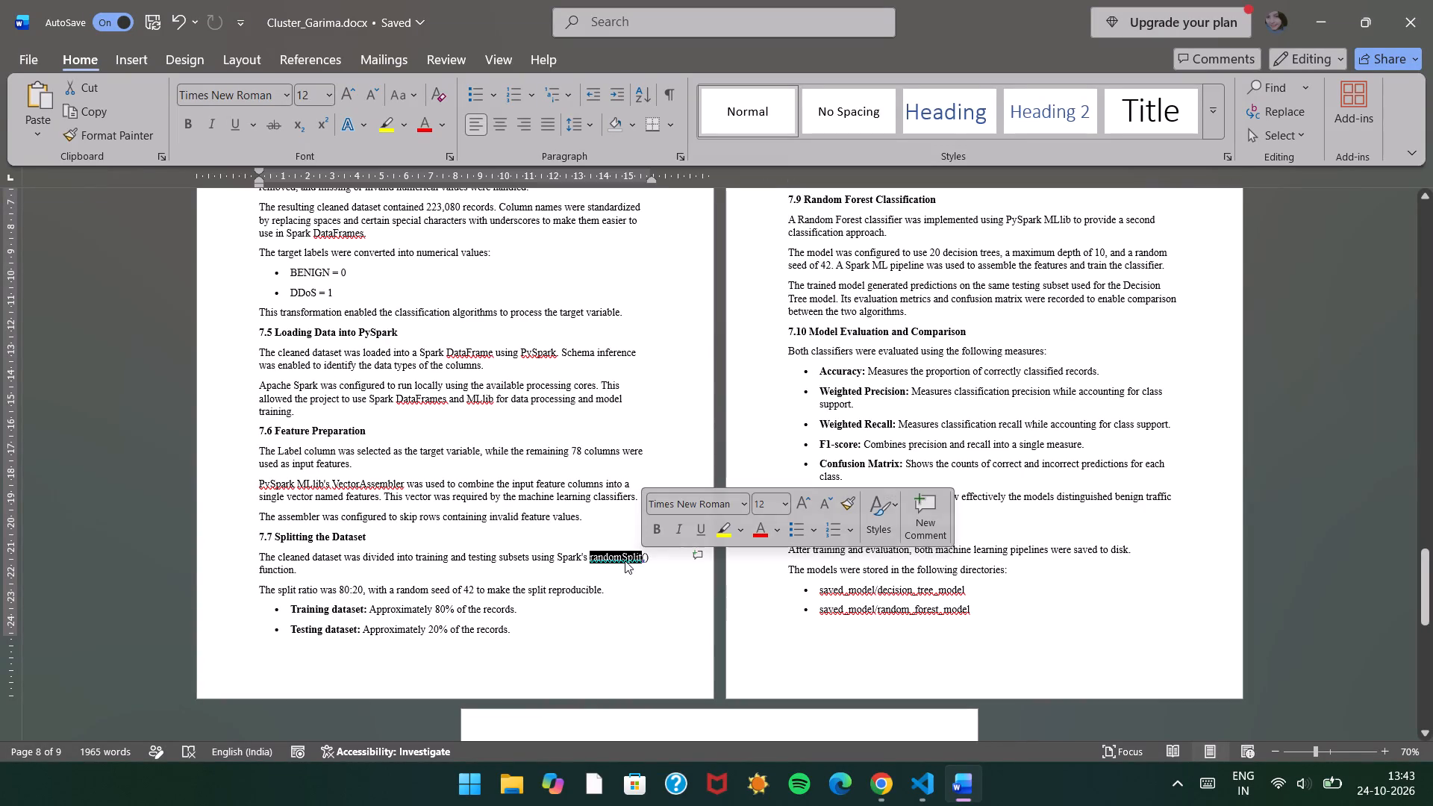
right_click(625, 560)
click(563, 219)
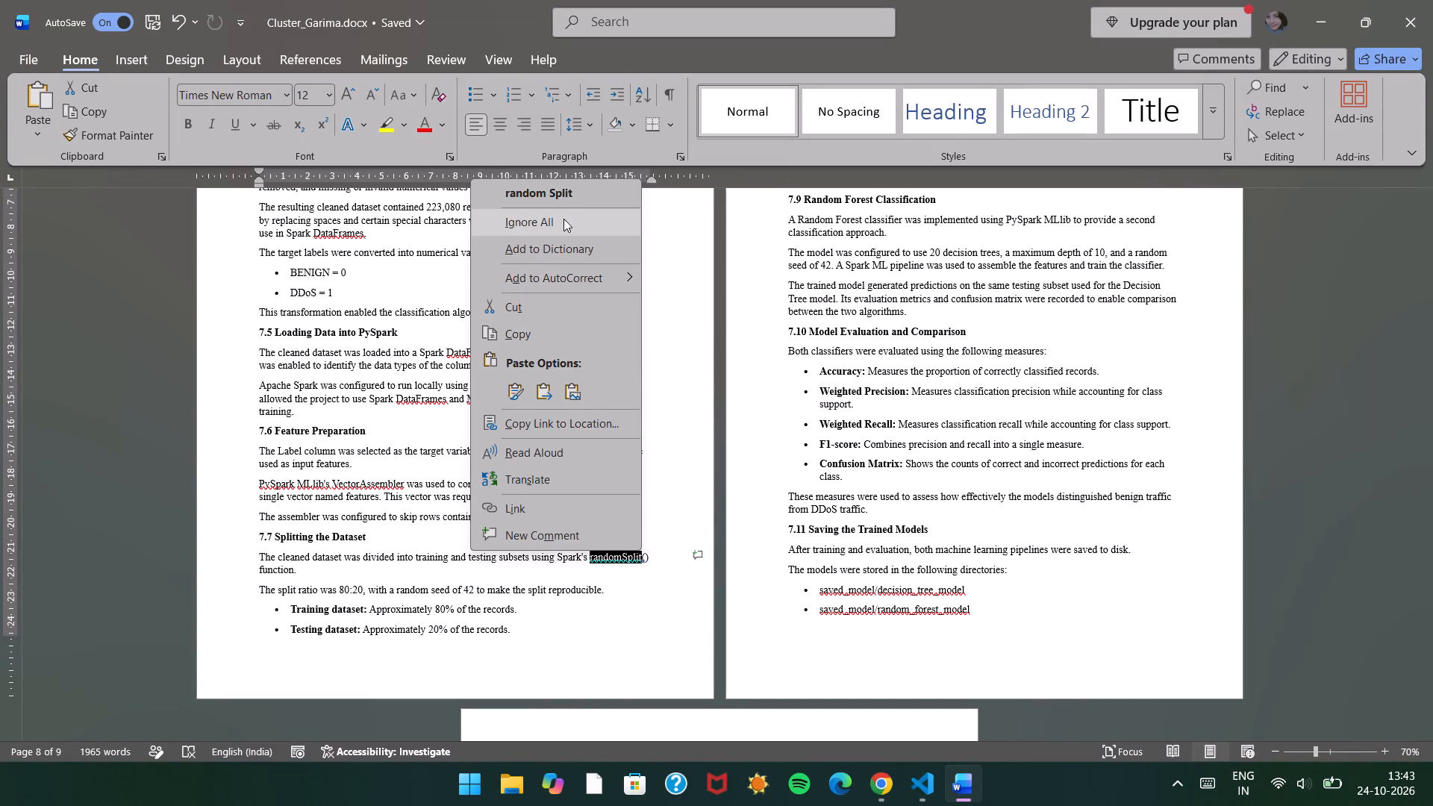
Ignore all spelling flags for "DataFrames" and "MLlib" in the second paragraph of section 7.5 Loading Data into PySpark.
drag(445, 398, 436, 401)
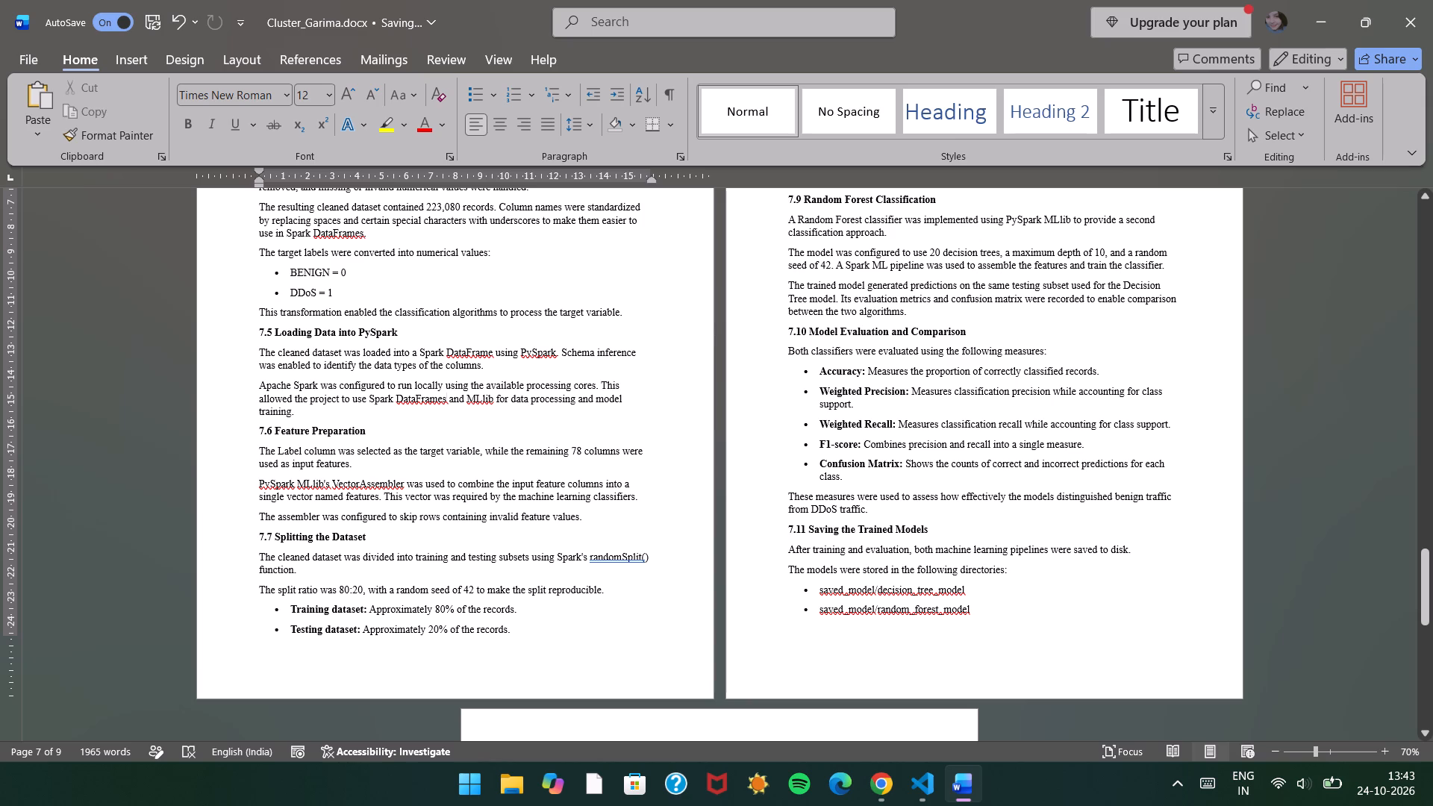
drag(436, 401, 393, 396)
click(395, 396)
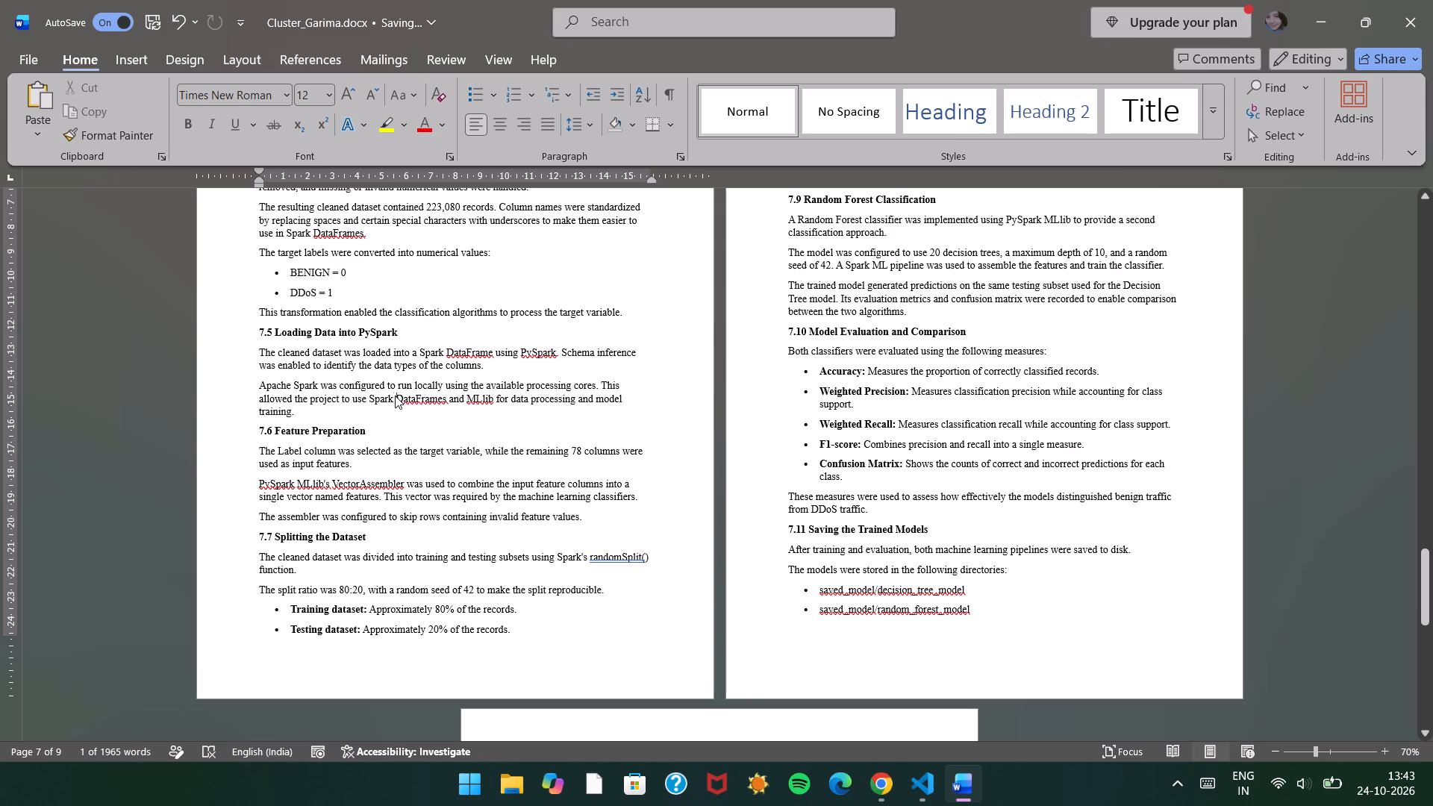
drag(395, 396, 448, 402)
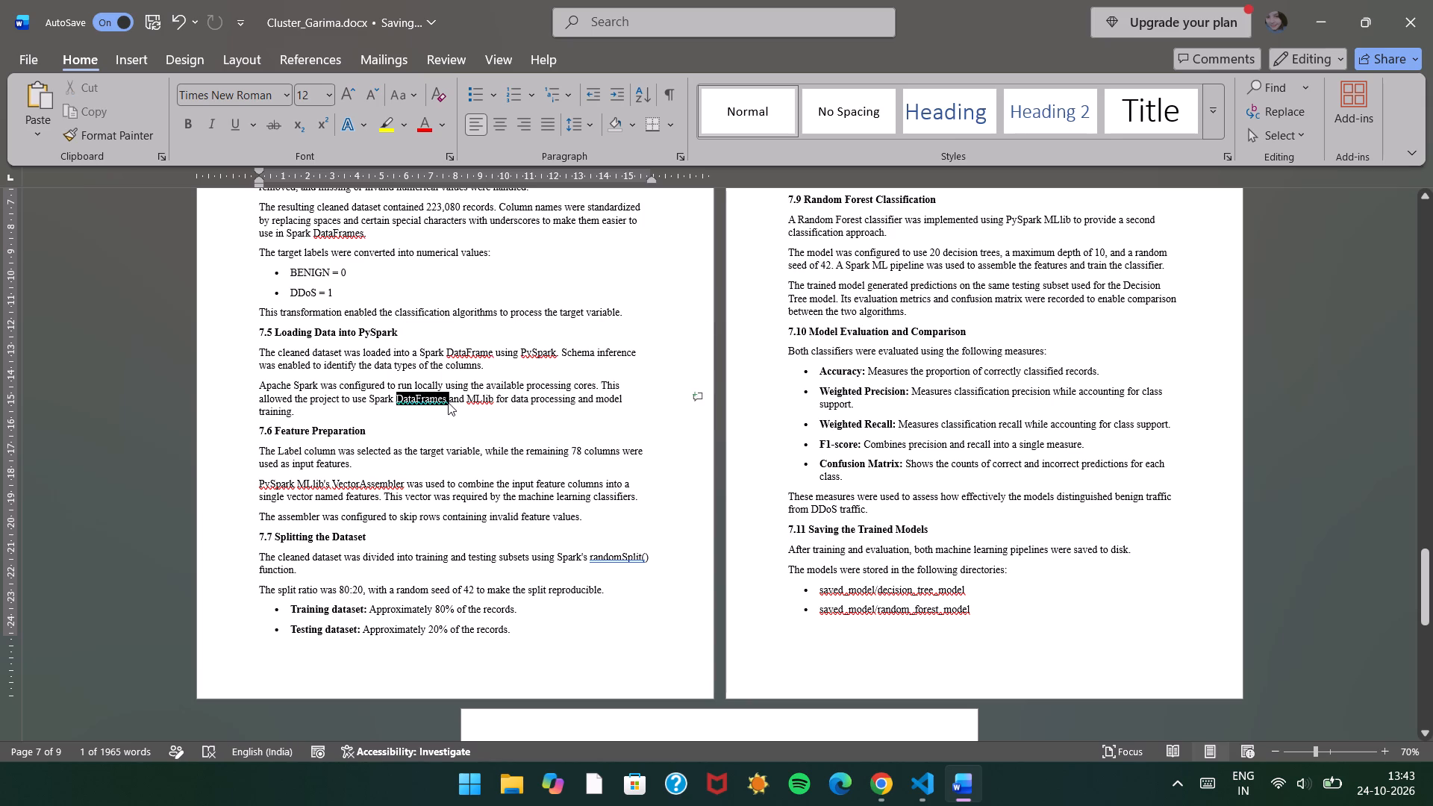
drag(448, 402, 446, 402)
right_click(431, 399)
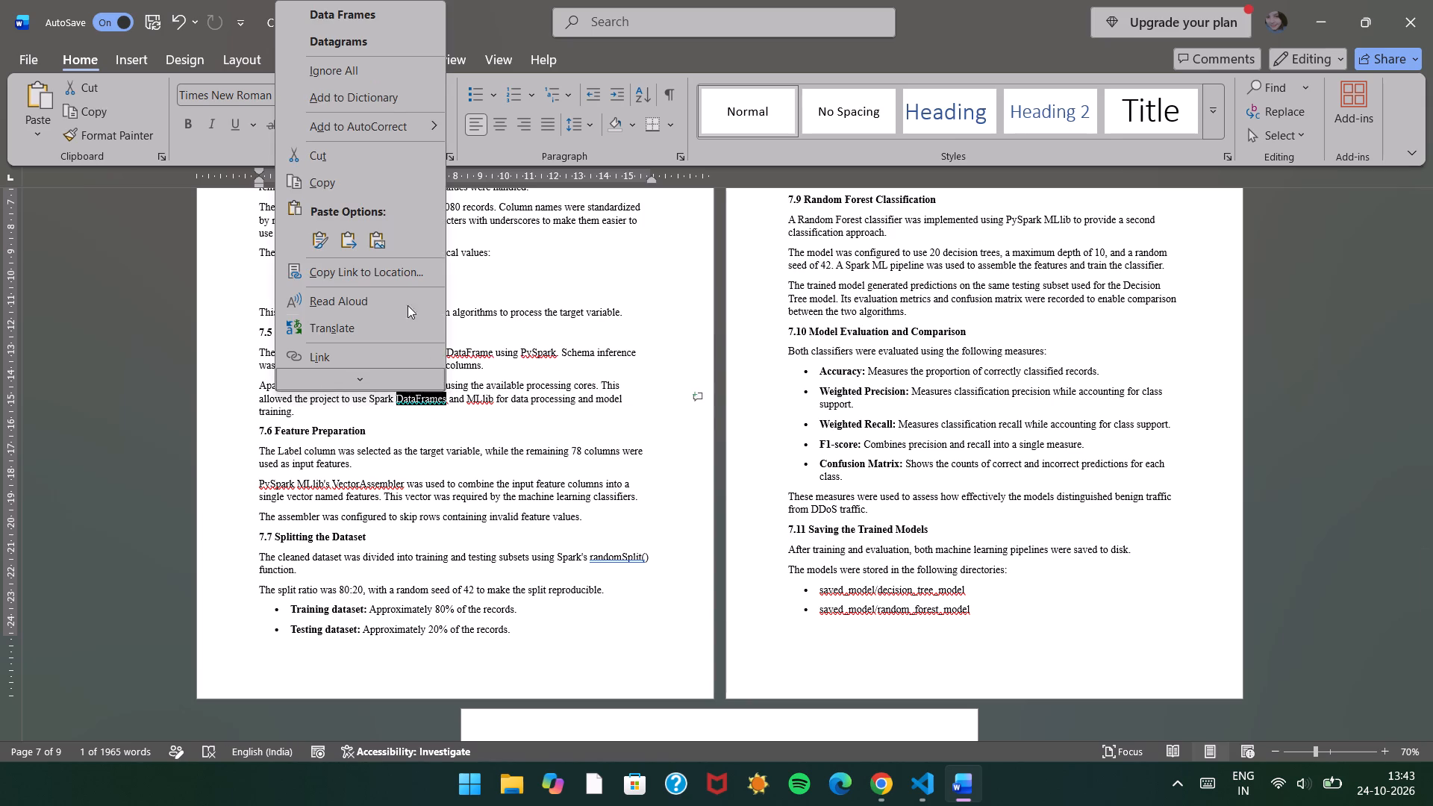
click(393, 60)
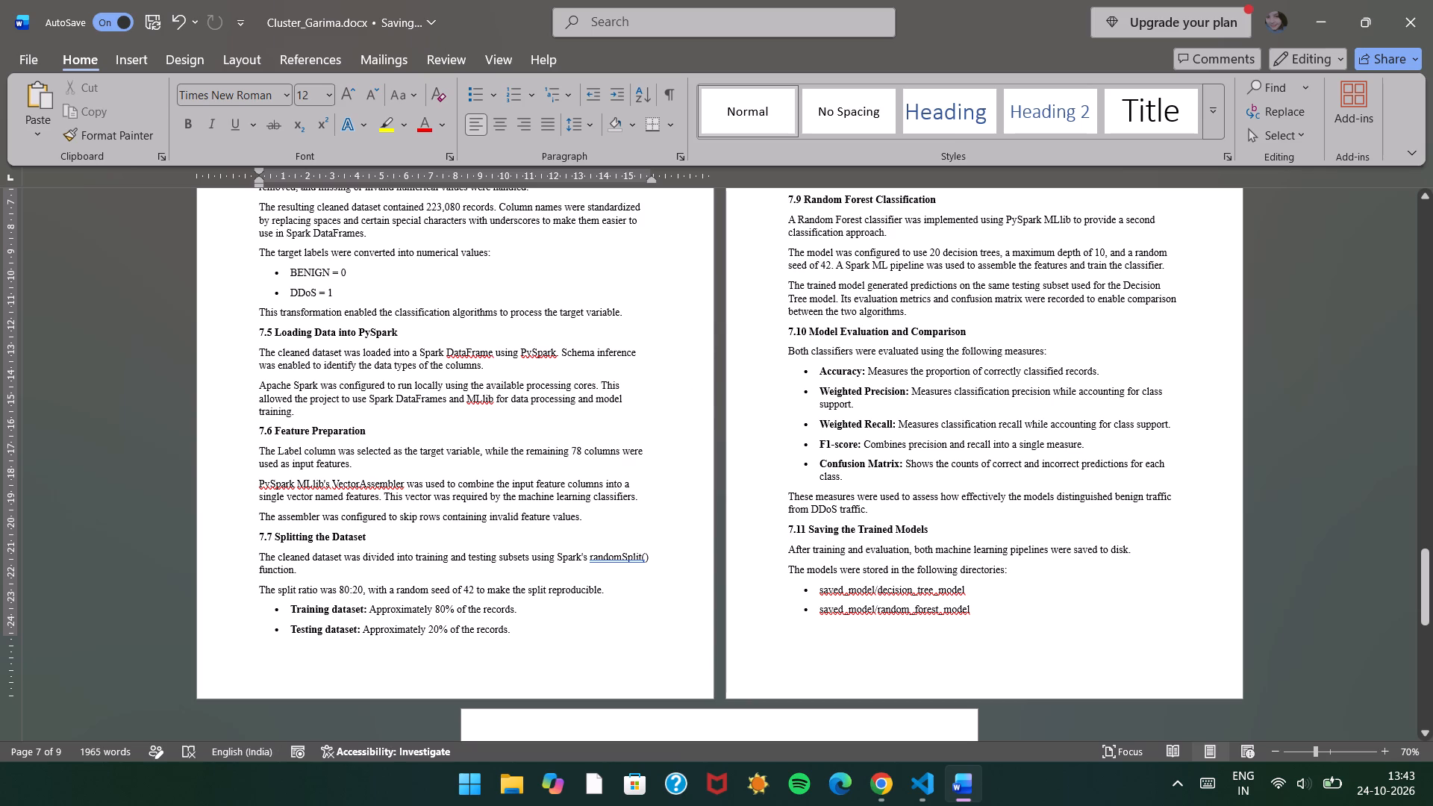
drag(493, 398, 469, 399)
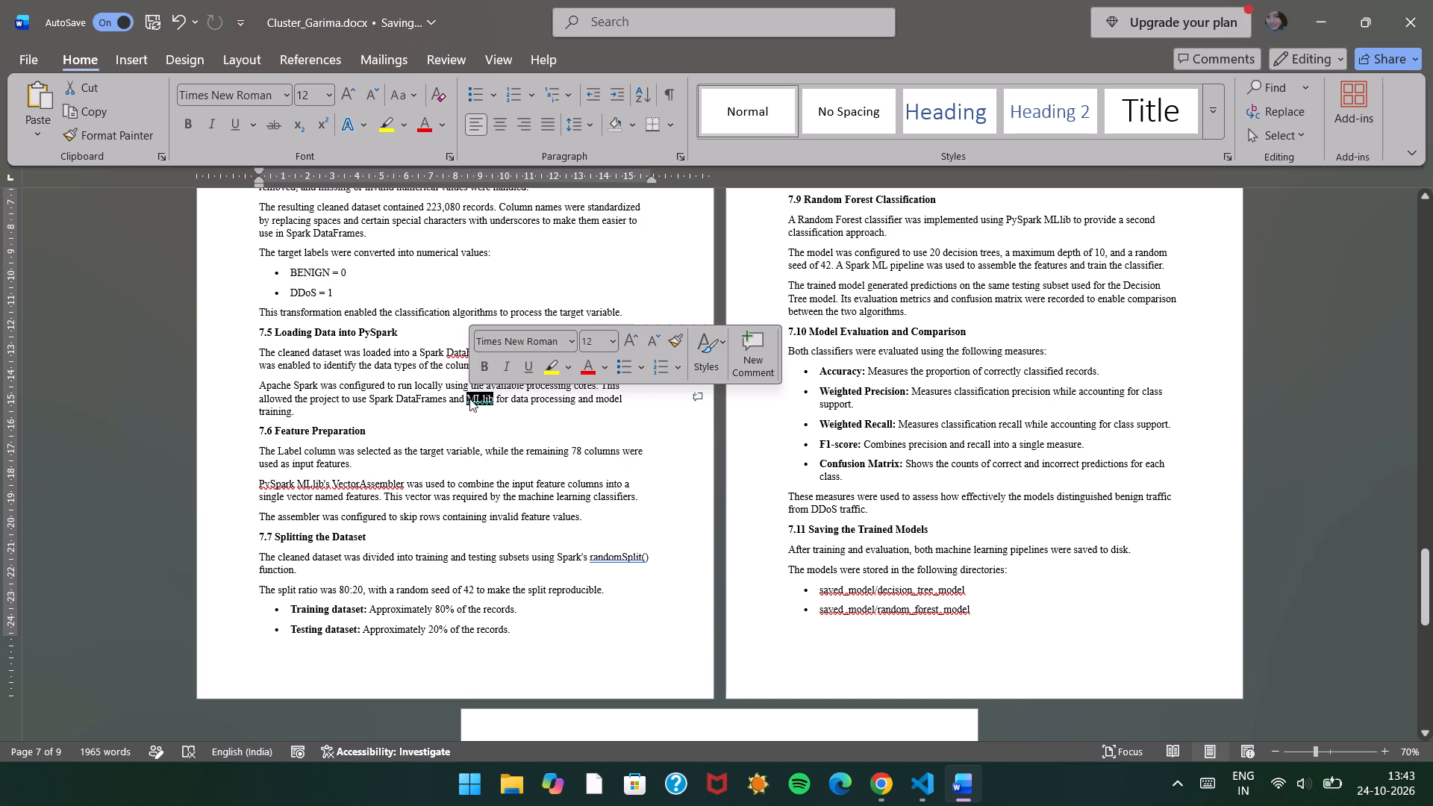
right_click(476, 400)
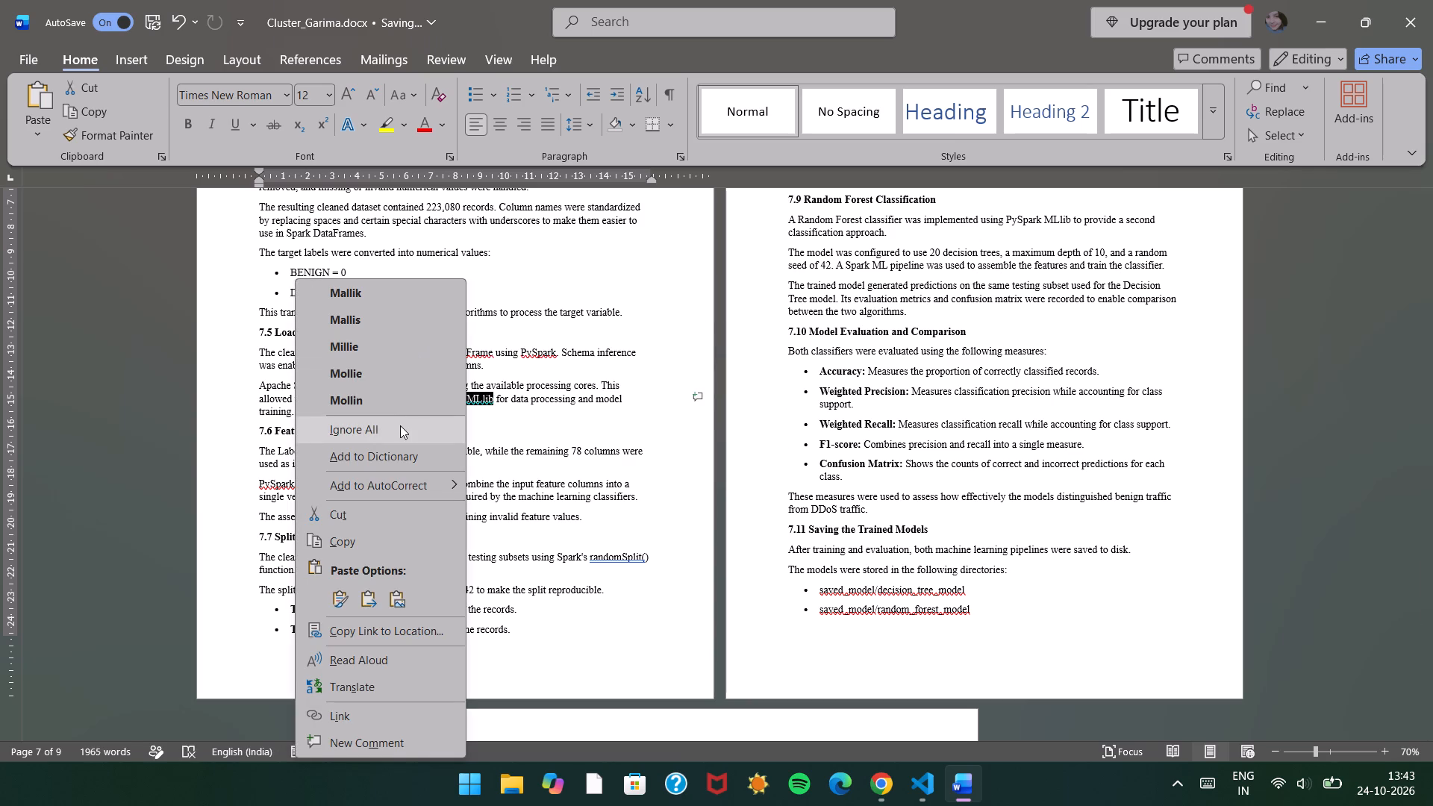
click(400, 425)
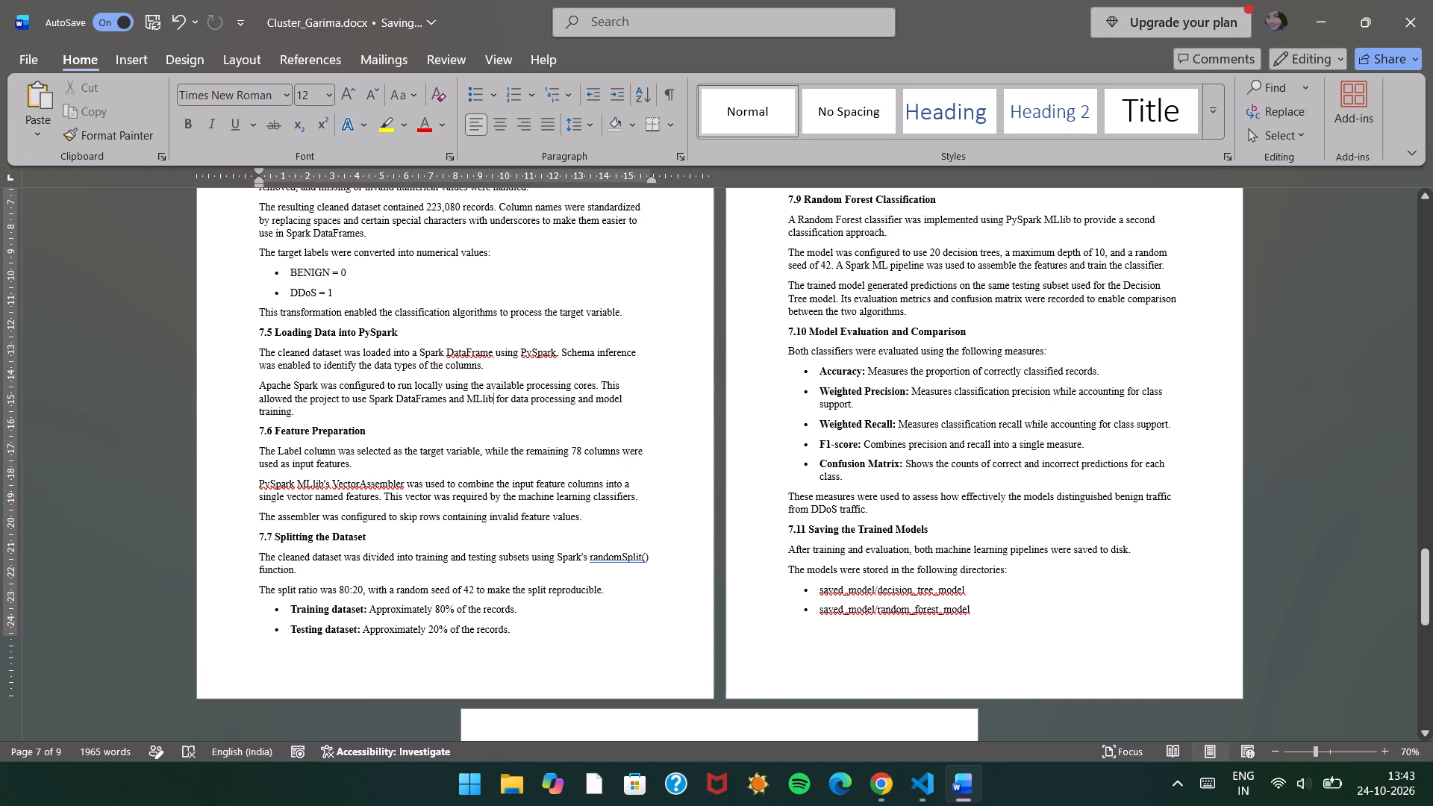
Ignore all spelling flags for "PySpark" and "DataFrame" in the first paragraph of section 7.5.
drag(522, 351, 552, 357)
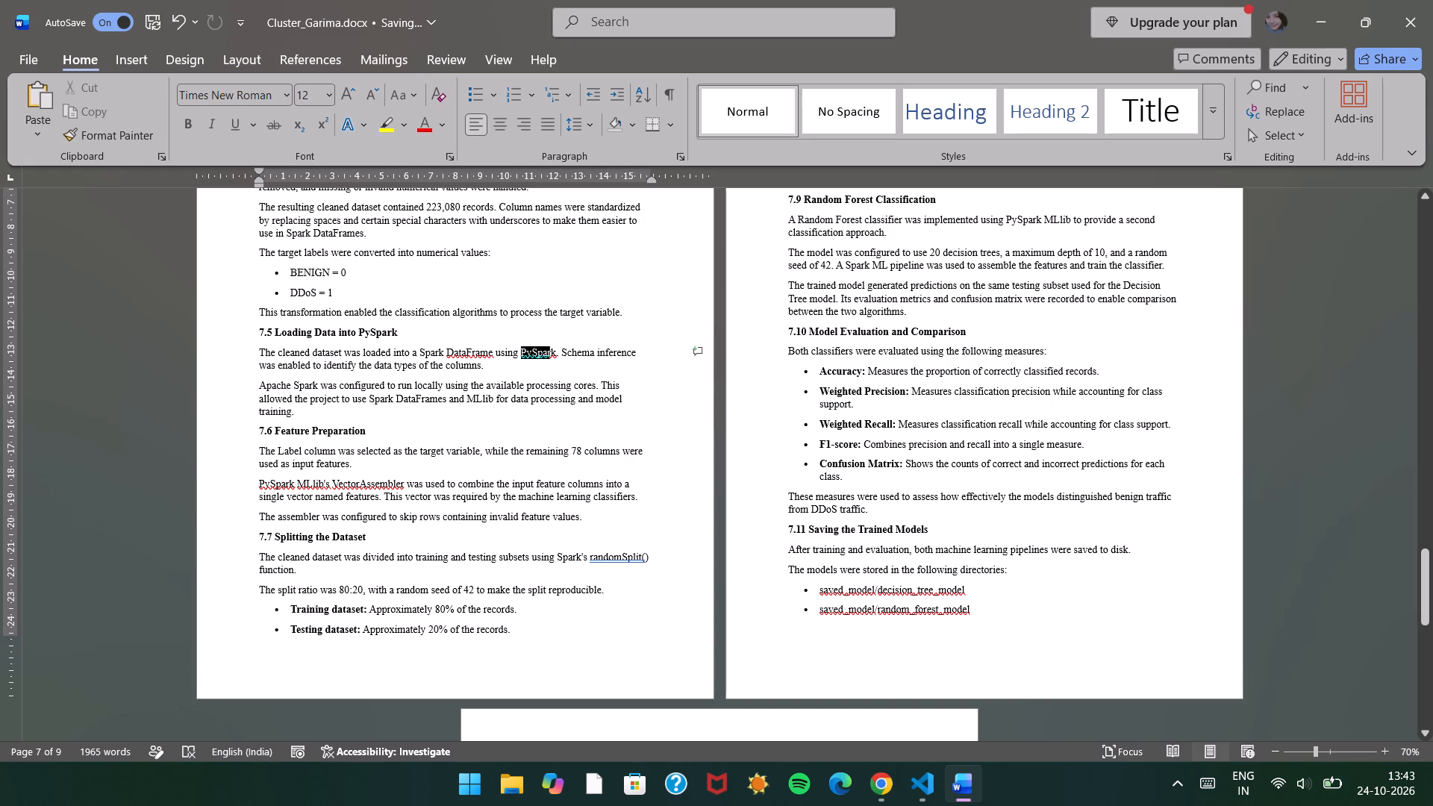
drag(552, 357, 556, 357)
right_click(537, 352)
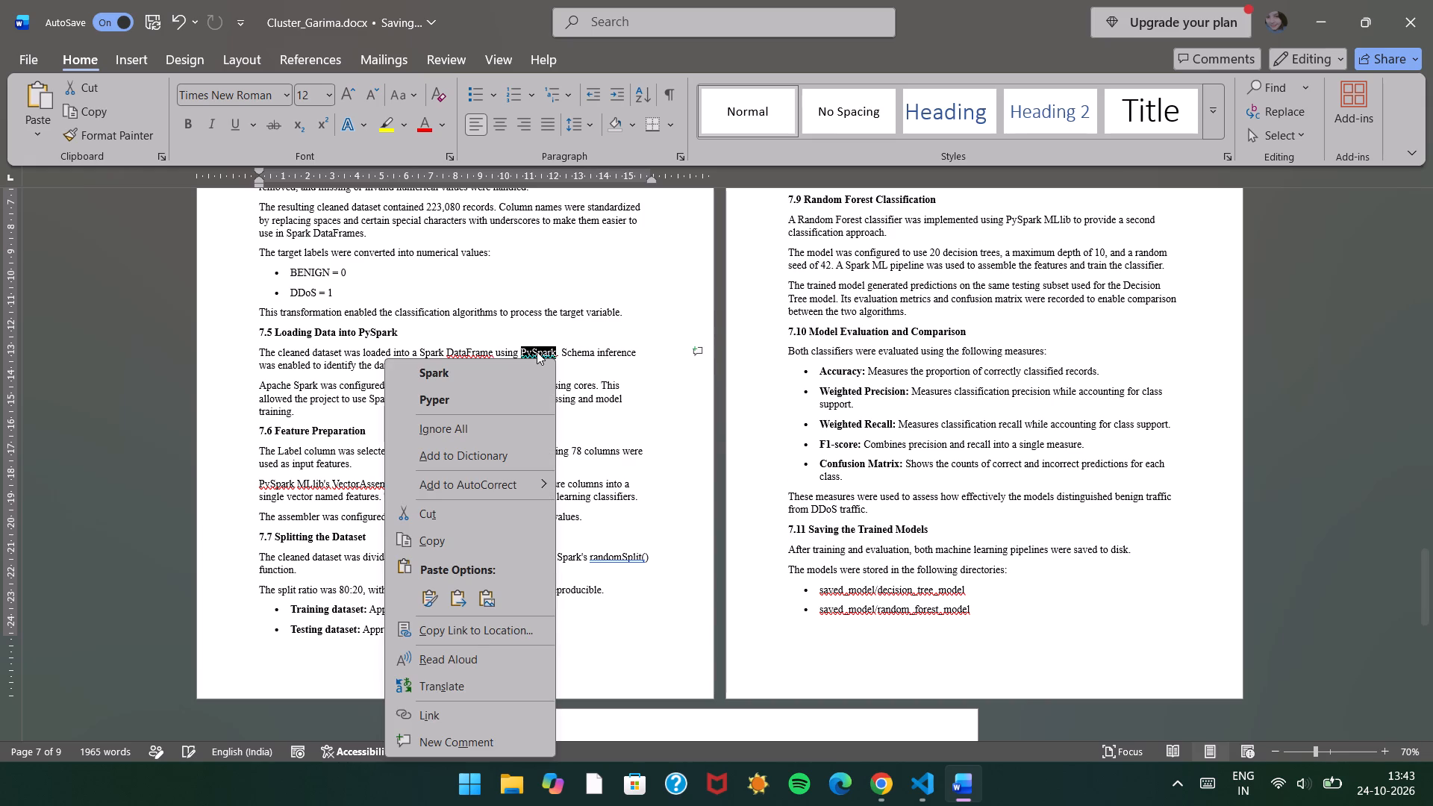
click(505, 422)
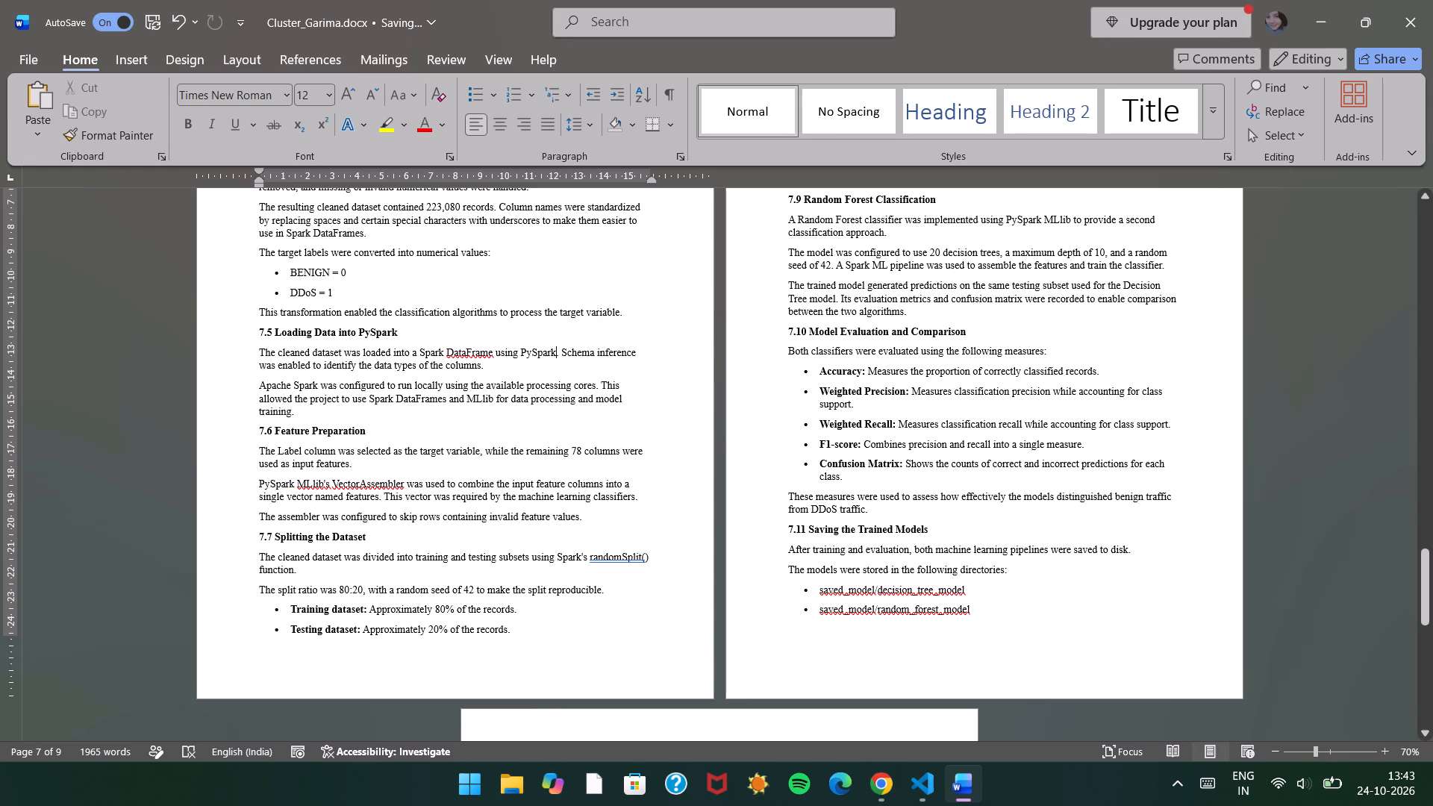
drag(492, 357, 449, 349)
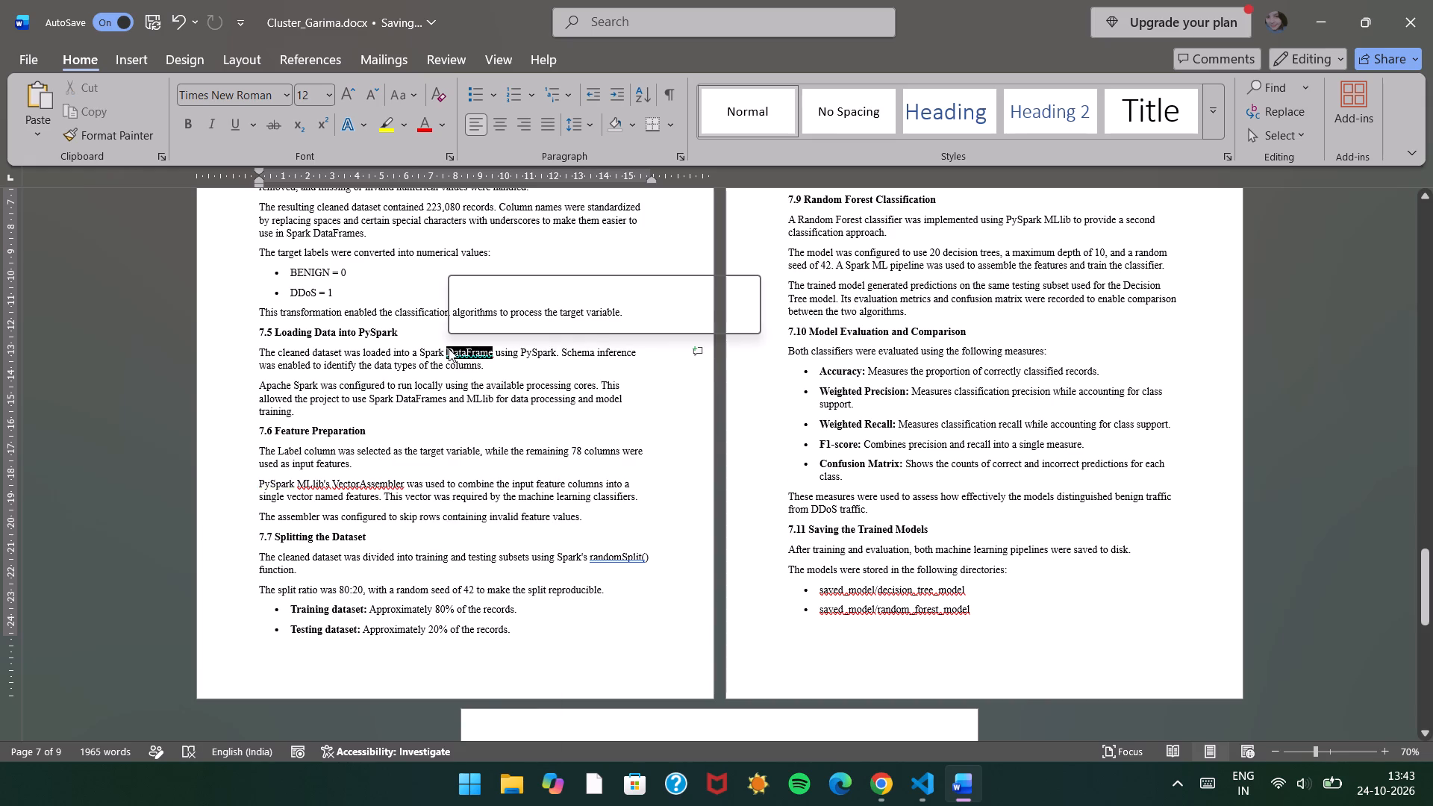
right_click(464, 352)
click(418, 428)
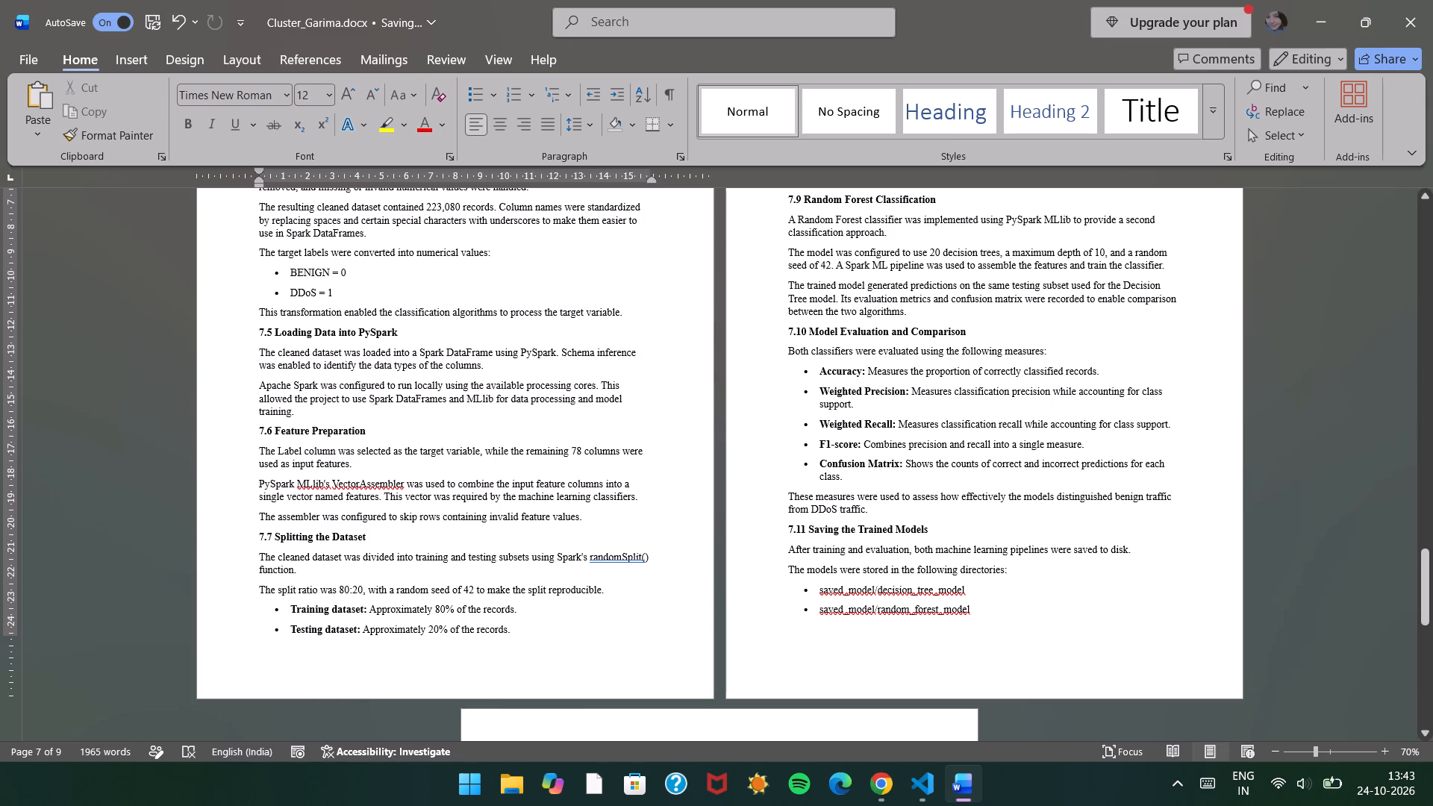
Ignore once the grammar flag on "randomSplit()" in section 7.7.
drag(589, 559, 643, 555)
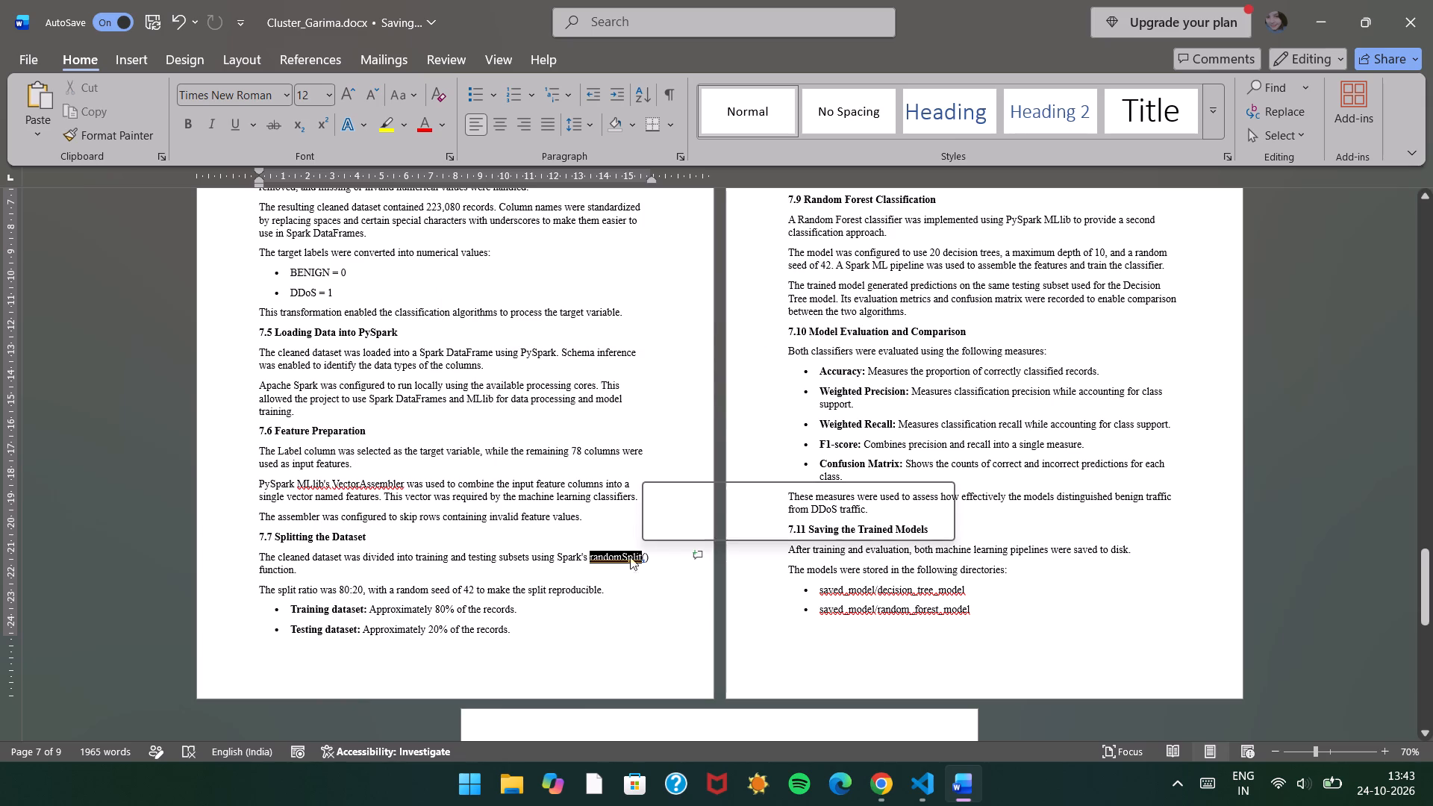
right_click(619, 560)
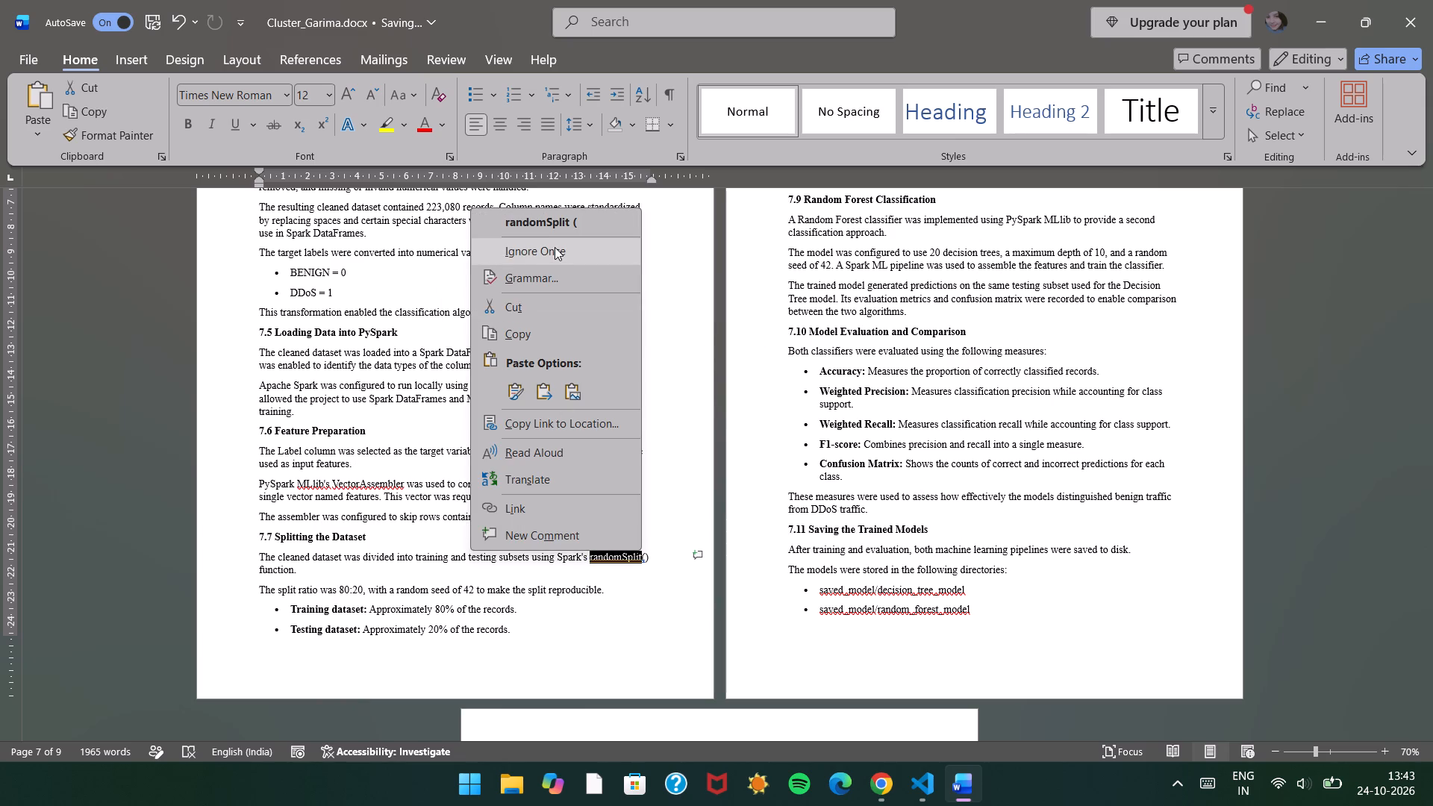
click(555, 247)
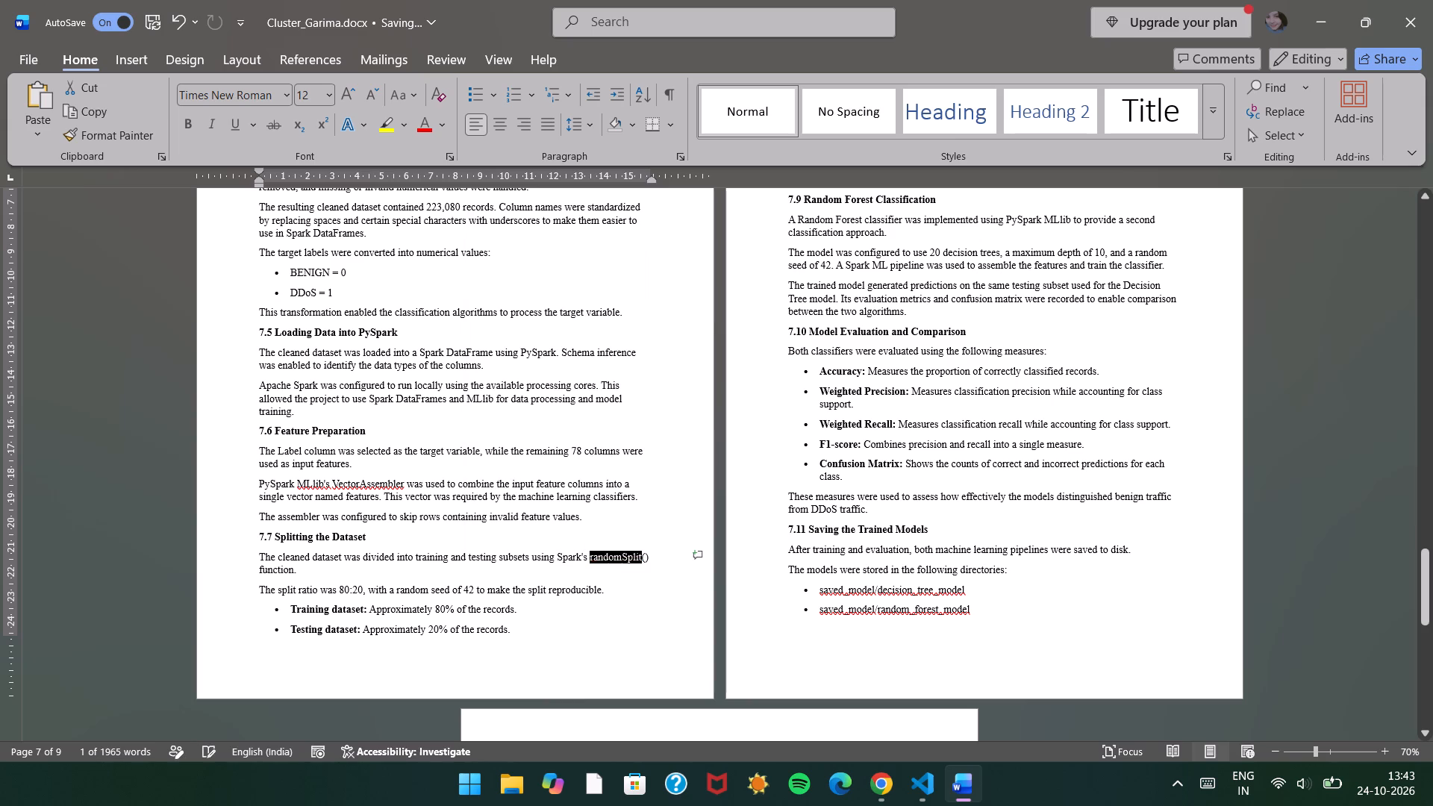
click(601, 422)
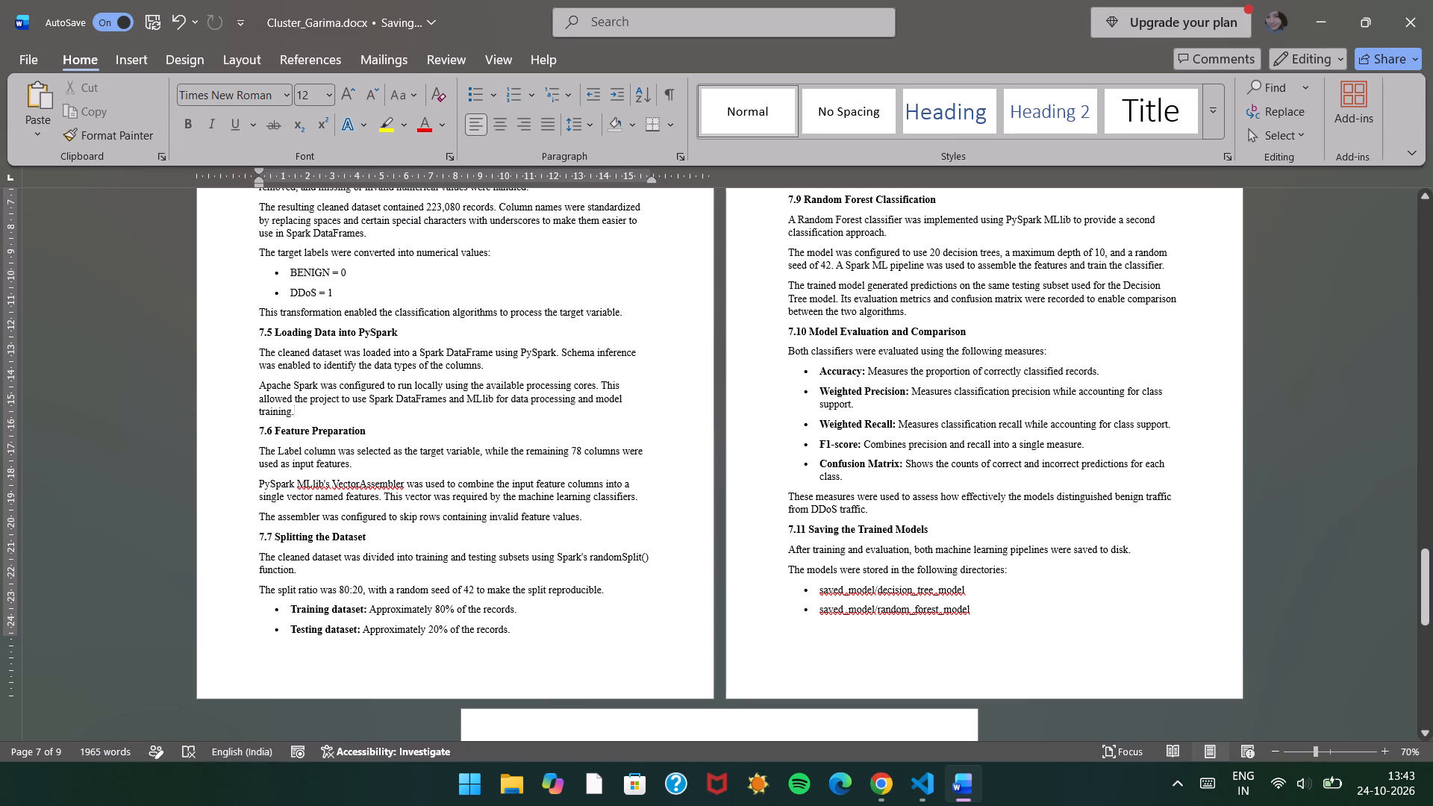
Ignore the spelling flag on "analyzed" in section 7.3 Data Analysis, keeping the word as written.
scroll(649, 453, up, 3)
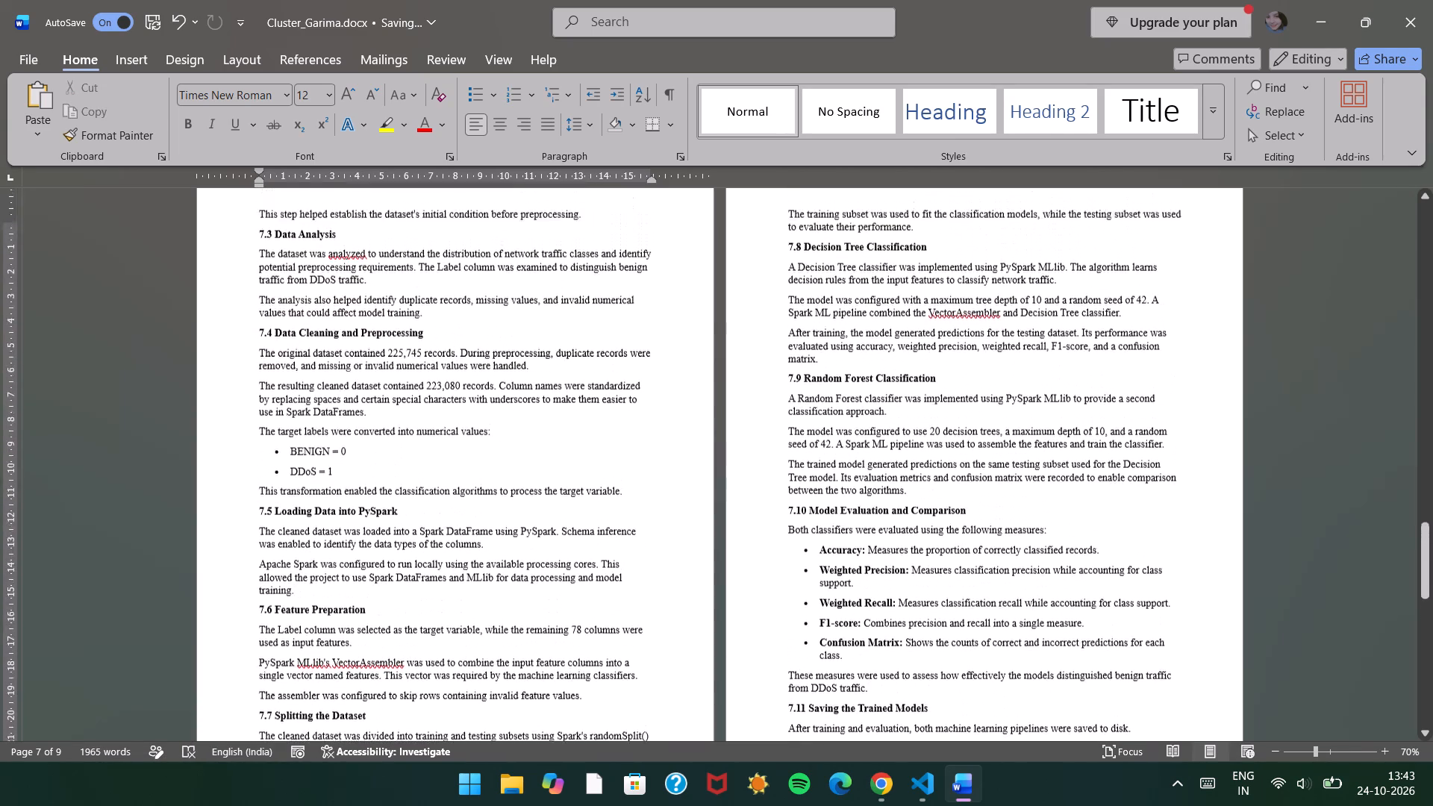
scroll(649, 453, up, 1)
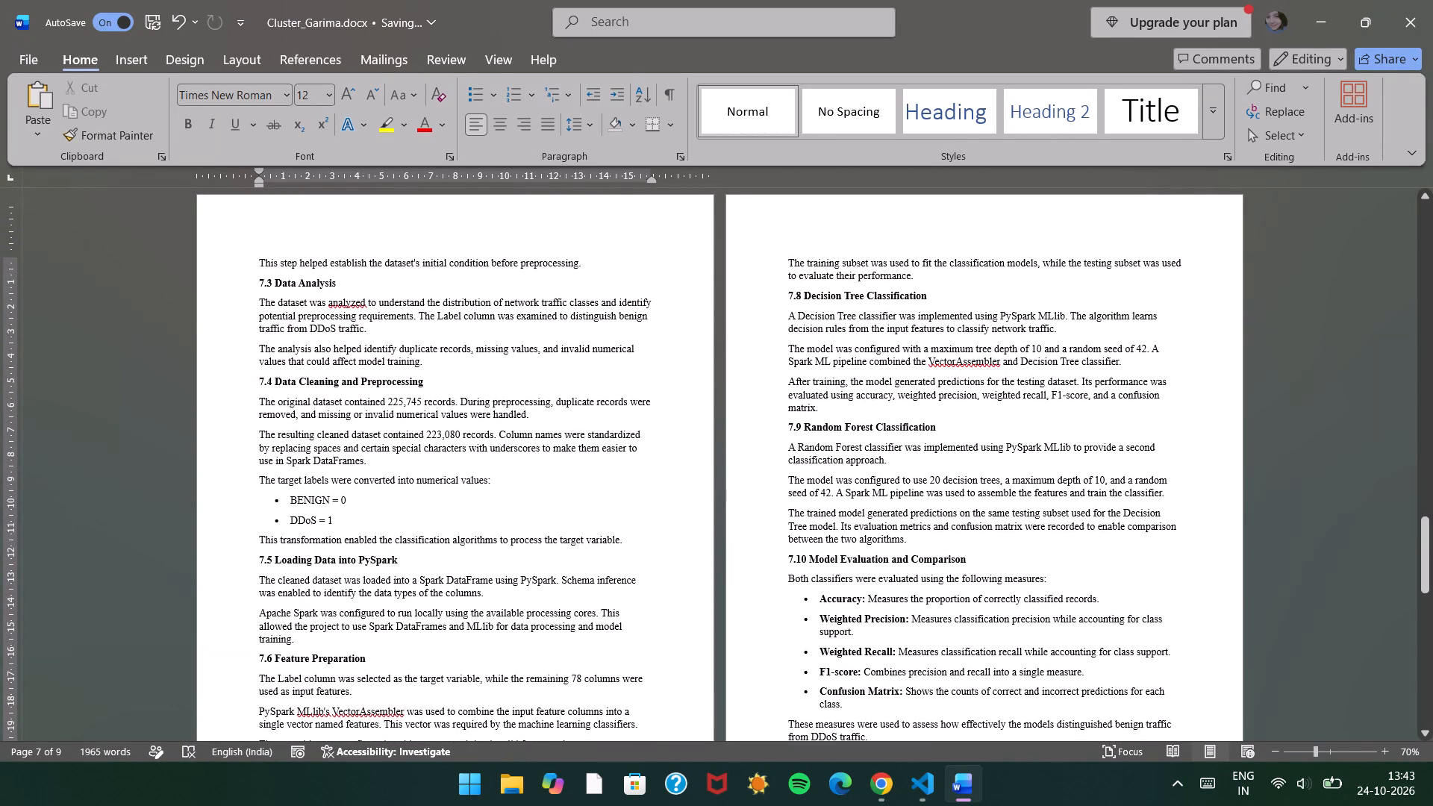
drag(363, 305, 328, 305)
click(328, 305)
drag(328, 305, 340, 307)
click(363, 302)
drag(363, 302, 330, 302)
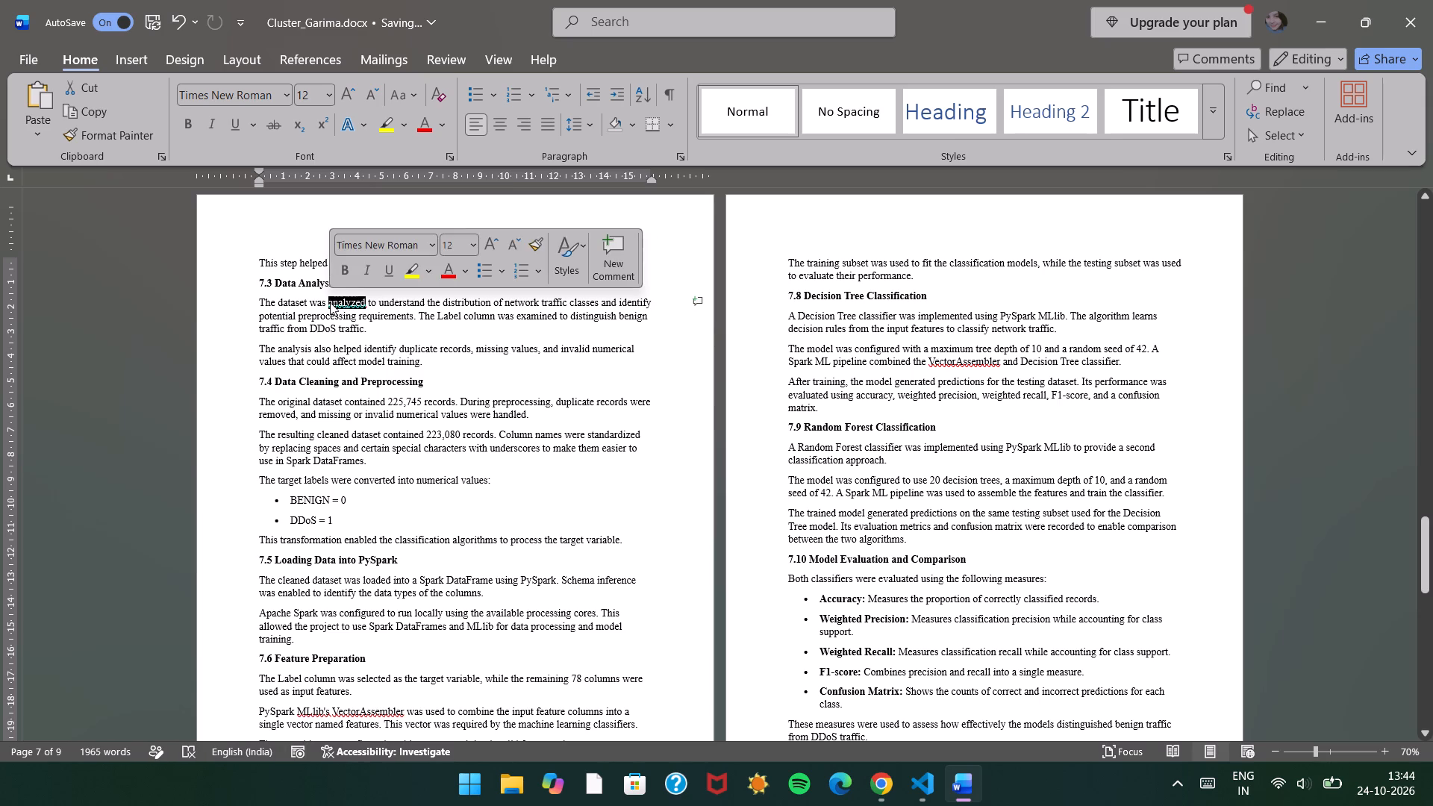
right_click(330, 302)
click(304, 348)
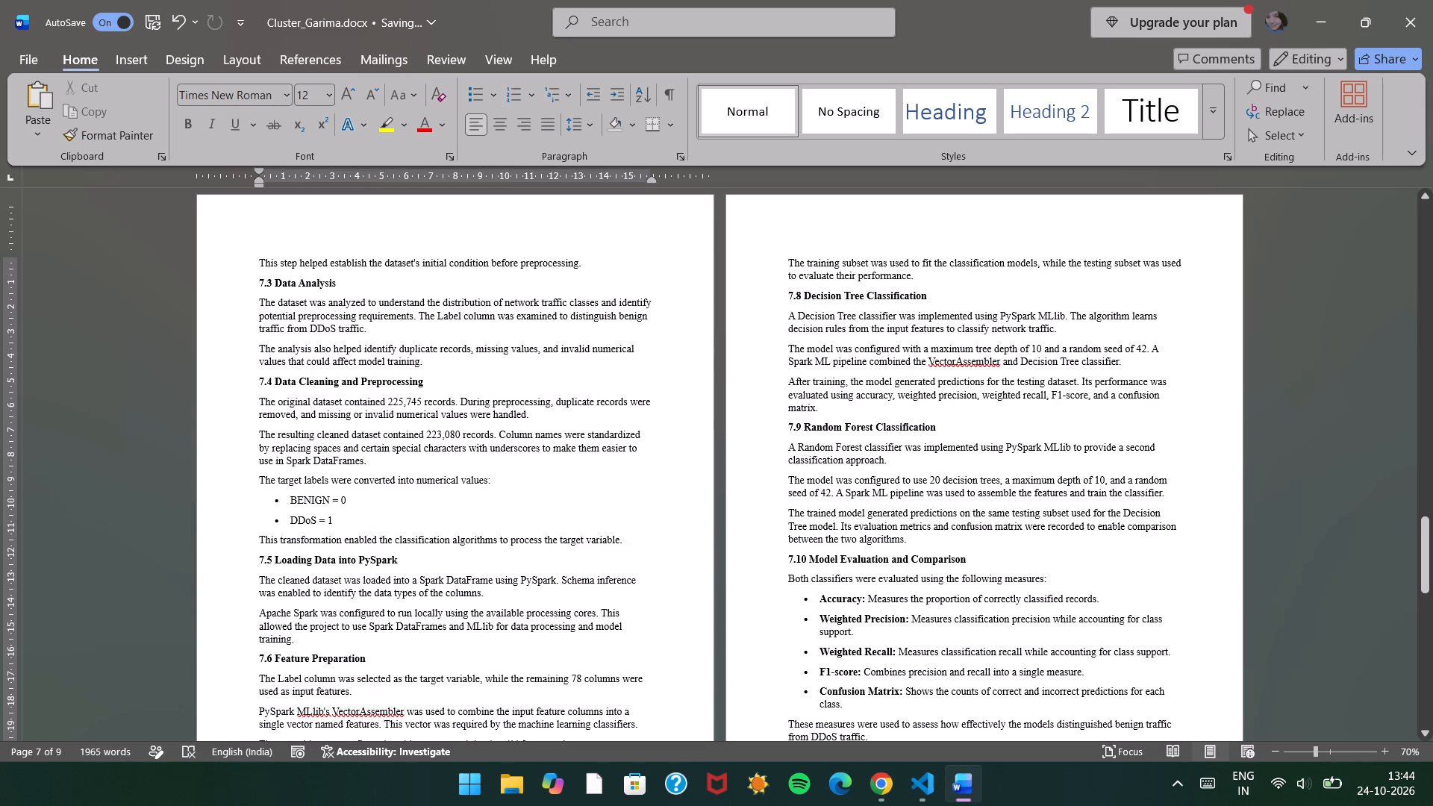
Ignore all spelling flags for "VectorAssembler" in section 7.8 Decision Tree Classification.
drag(929, 362, 1000, 363)
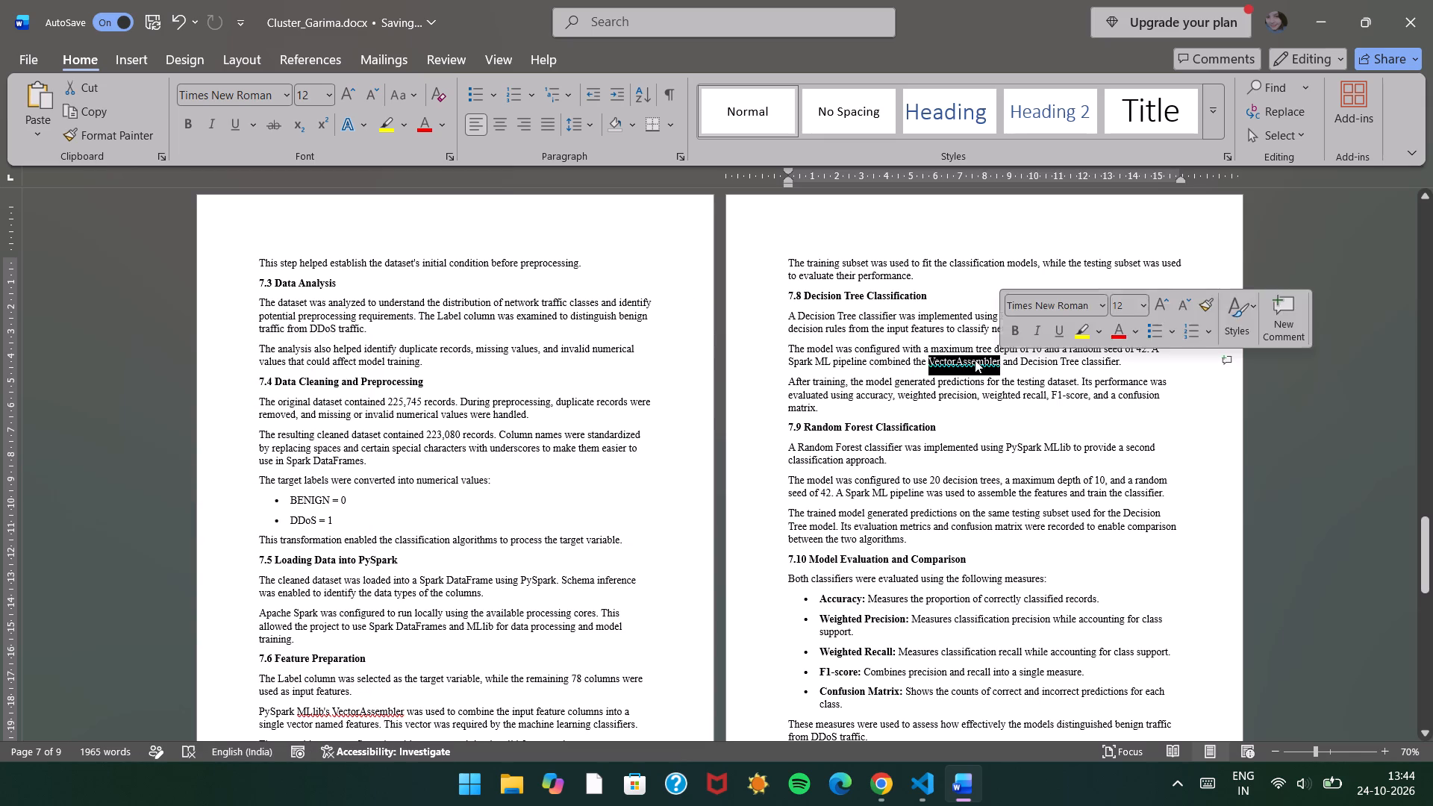
right_click(970, 358)
click(922, 406)
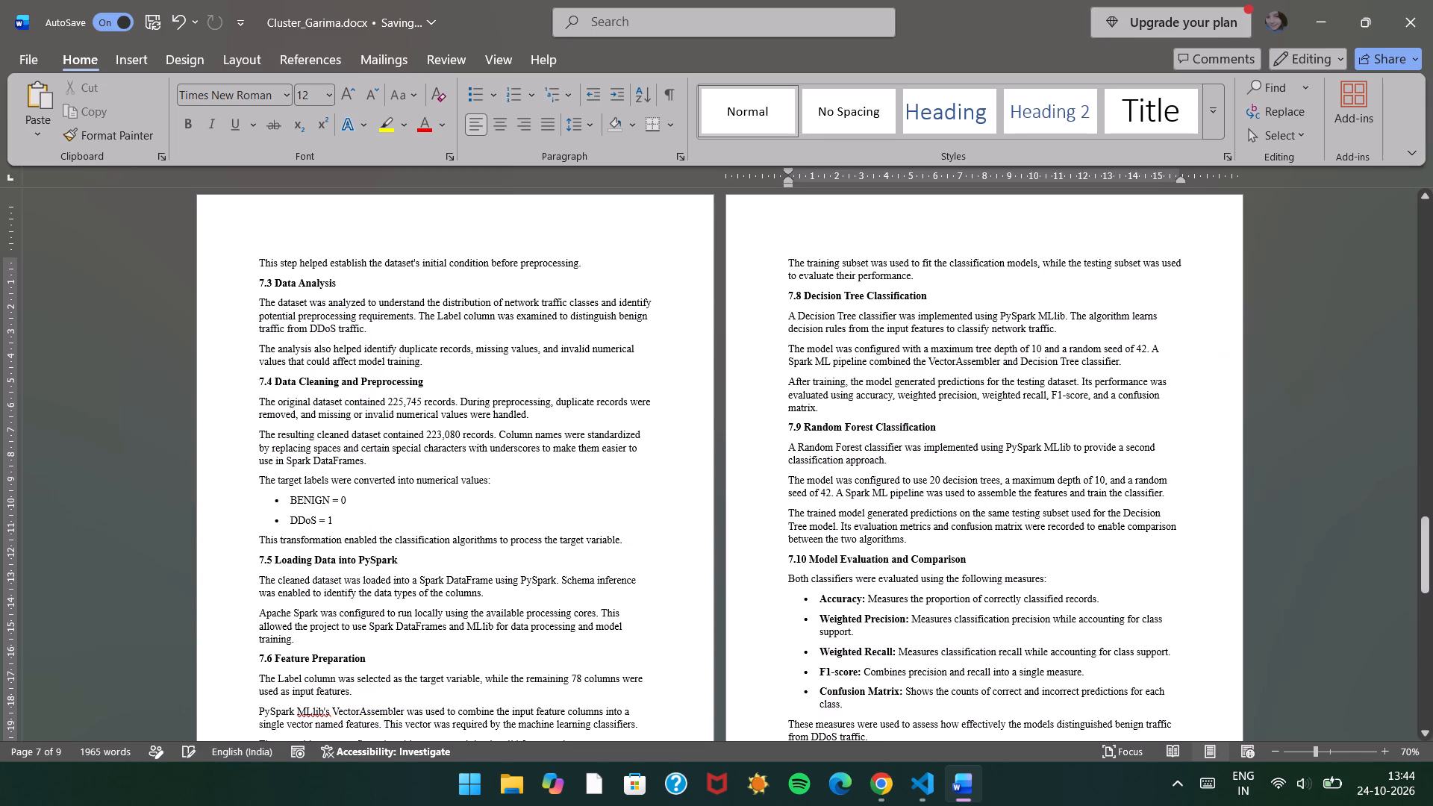
Ignore all spelling flags for "Sharafaldin" in the Reference Paper entry of section 5 Dataset Source.
scroll(922, 406, up, 5)
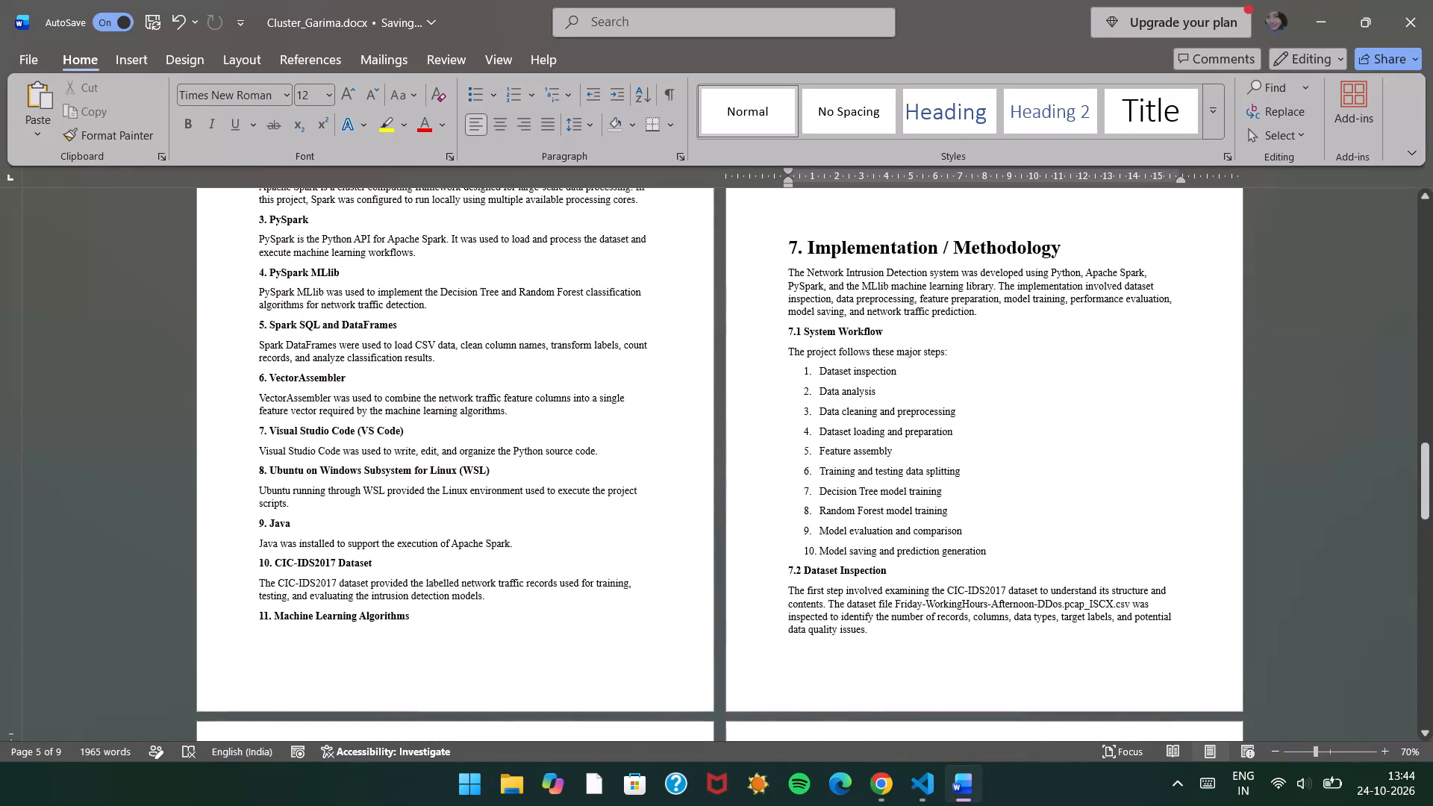
scroll(922, 406, up, 1)
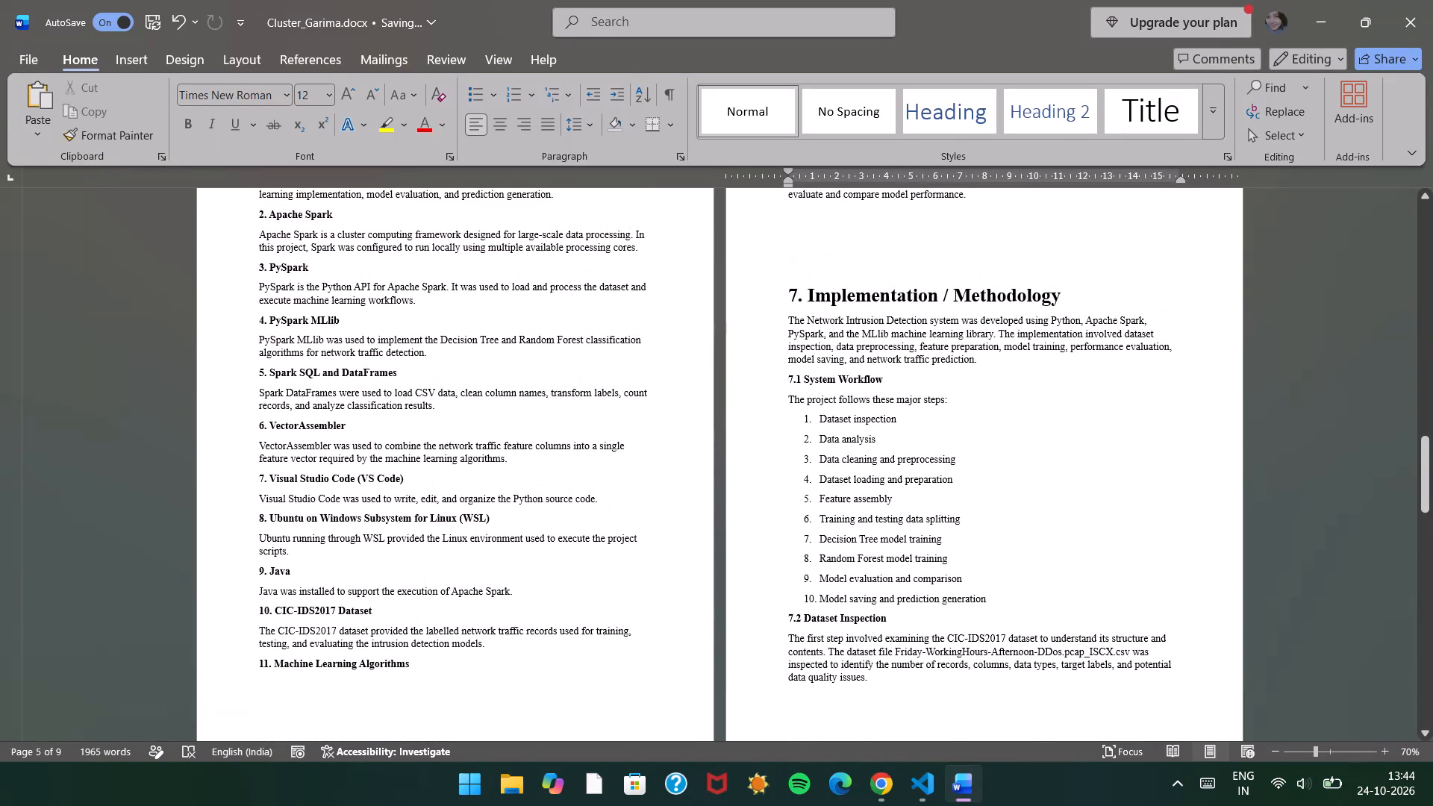
scroll(922, 406, up, 2)
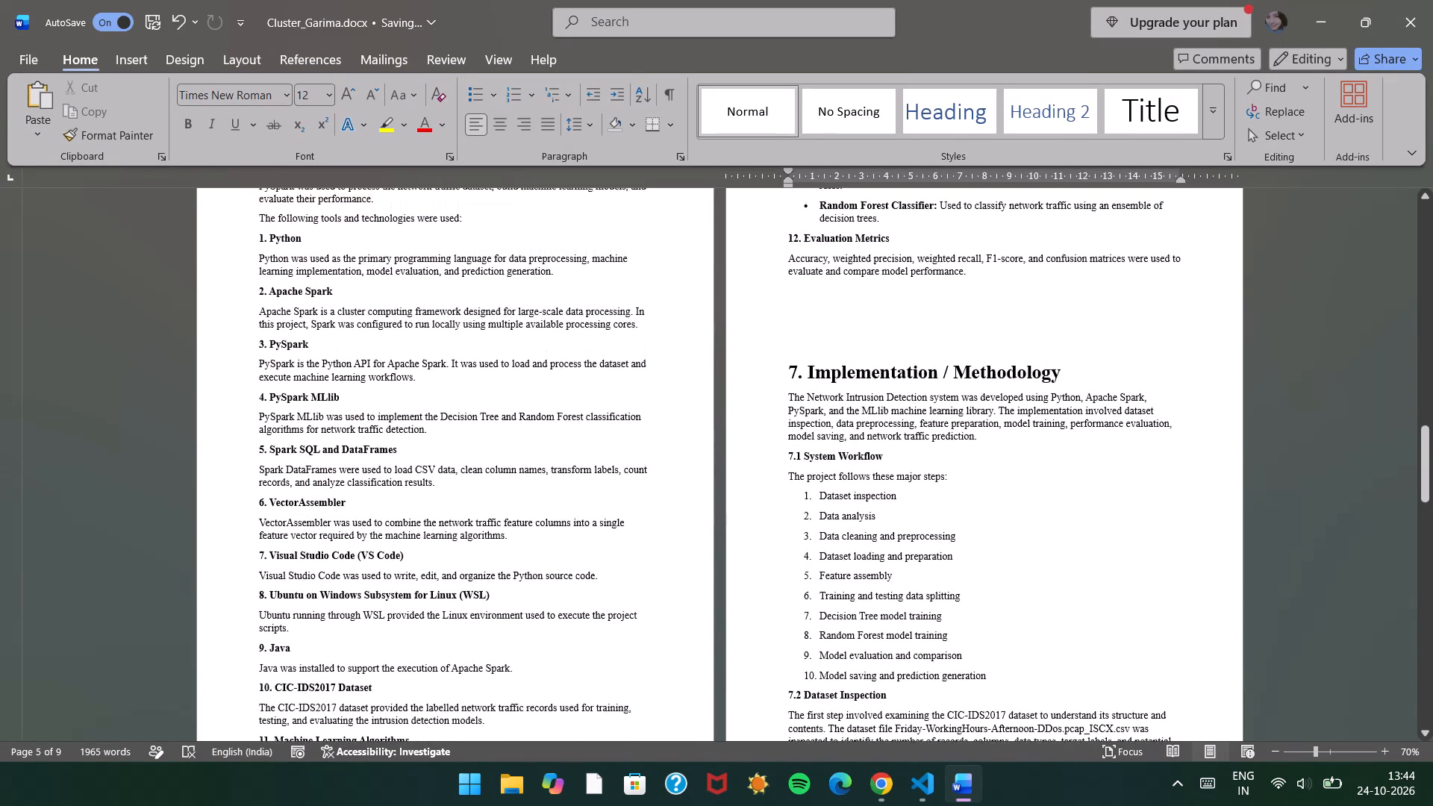
scroll(922, 406, up, 1)
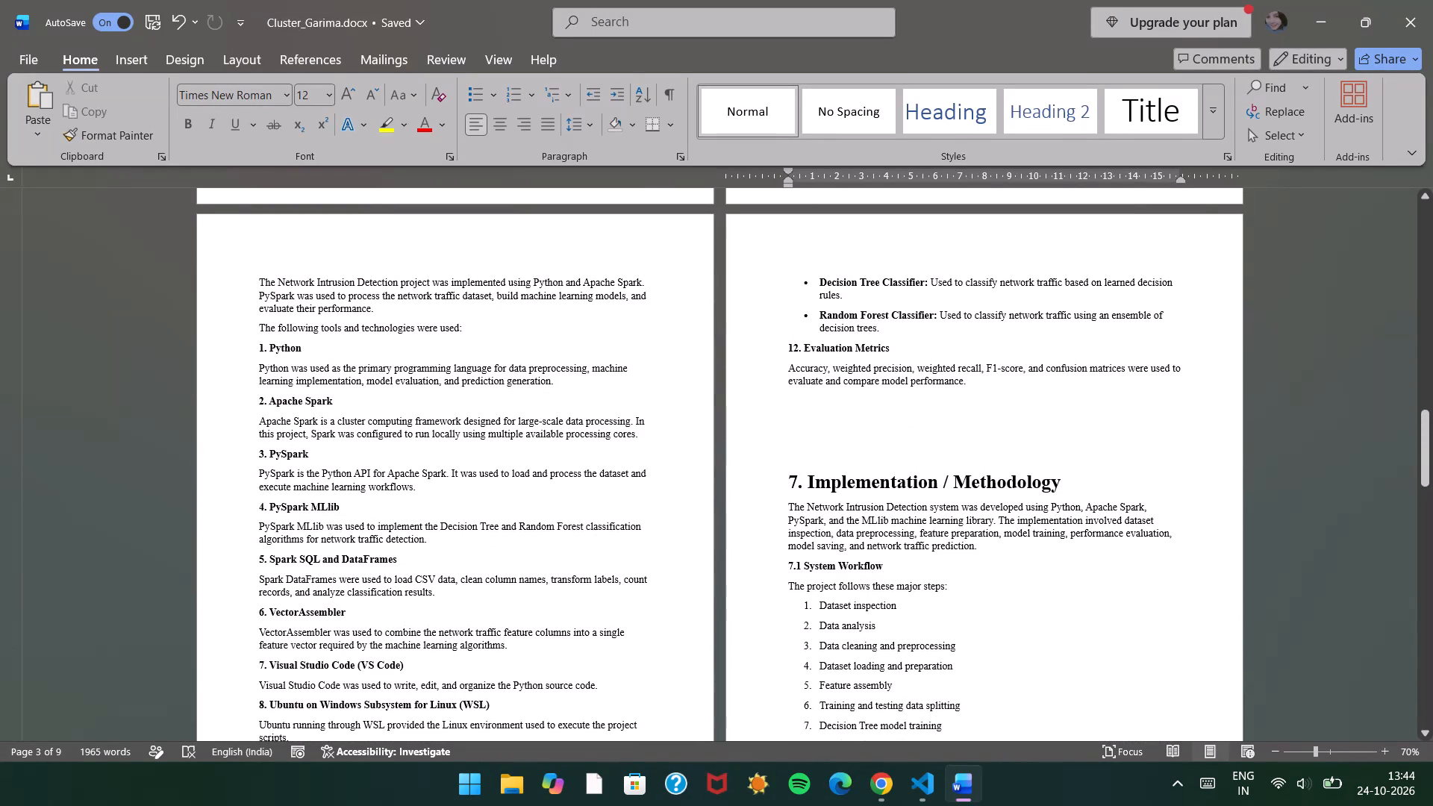
scroll(922, 406, up, 2)
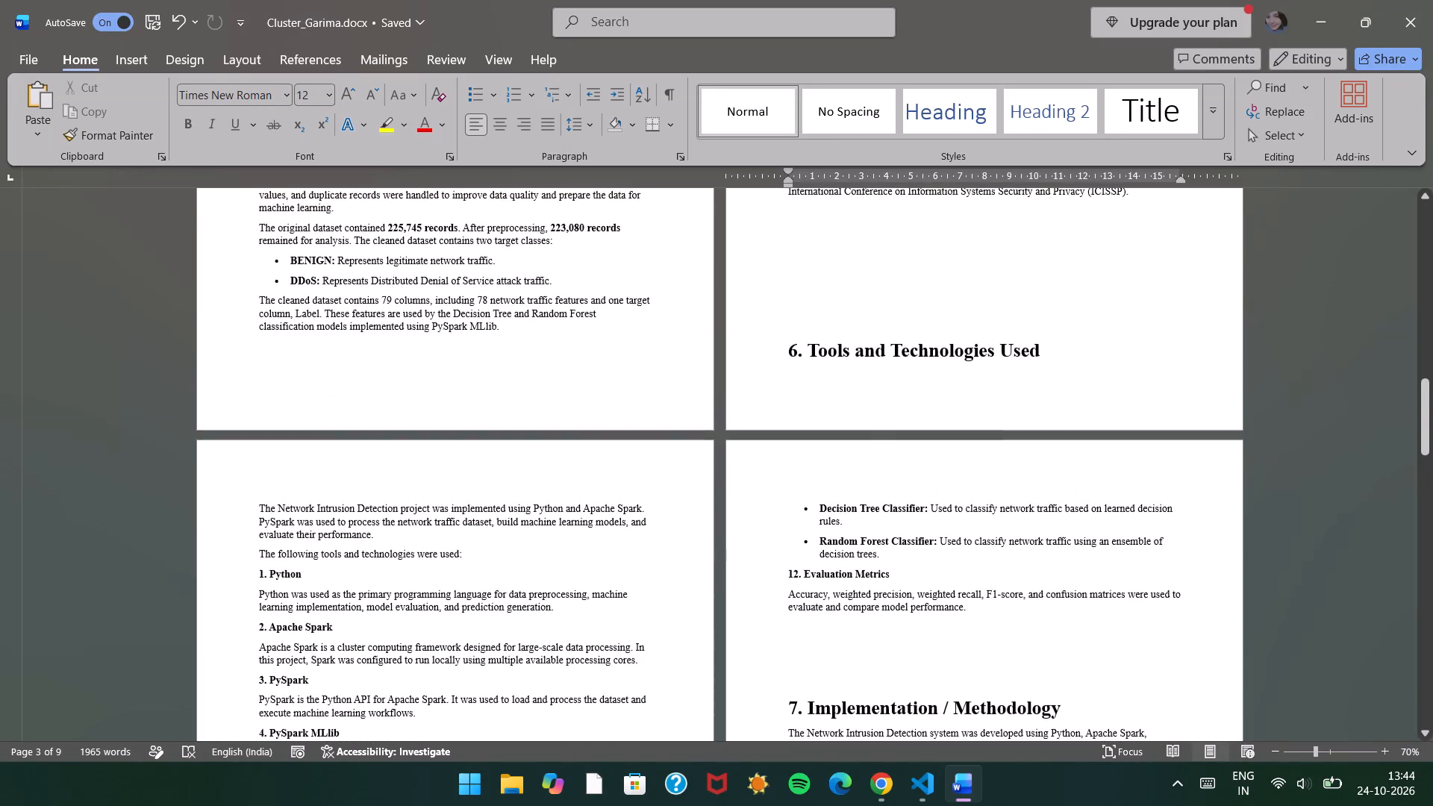
scroll(922, 406, up, 3)
scroll(922, 406, down, 3)
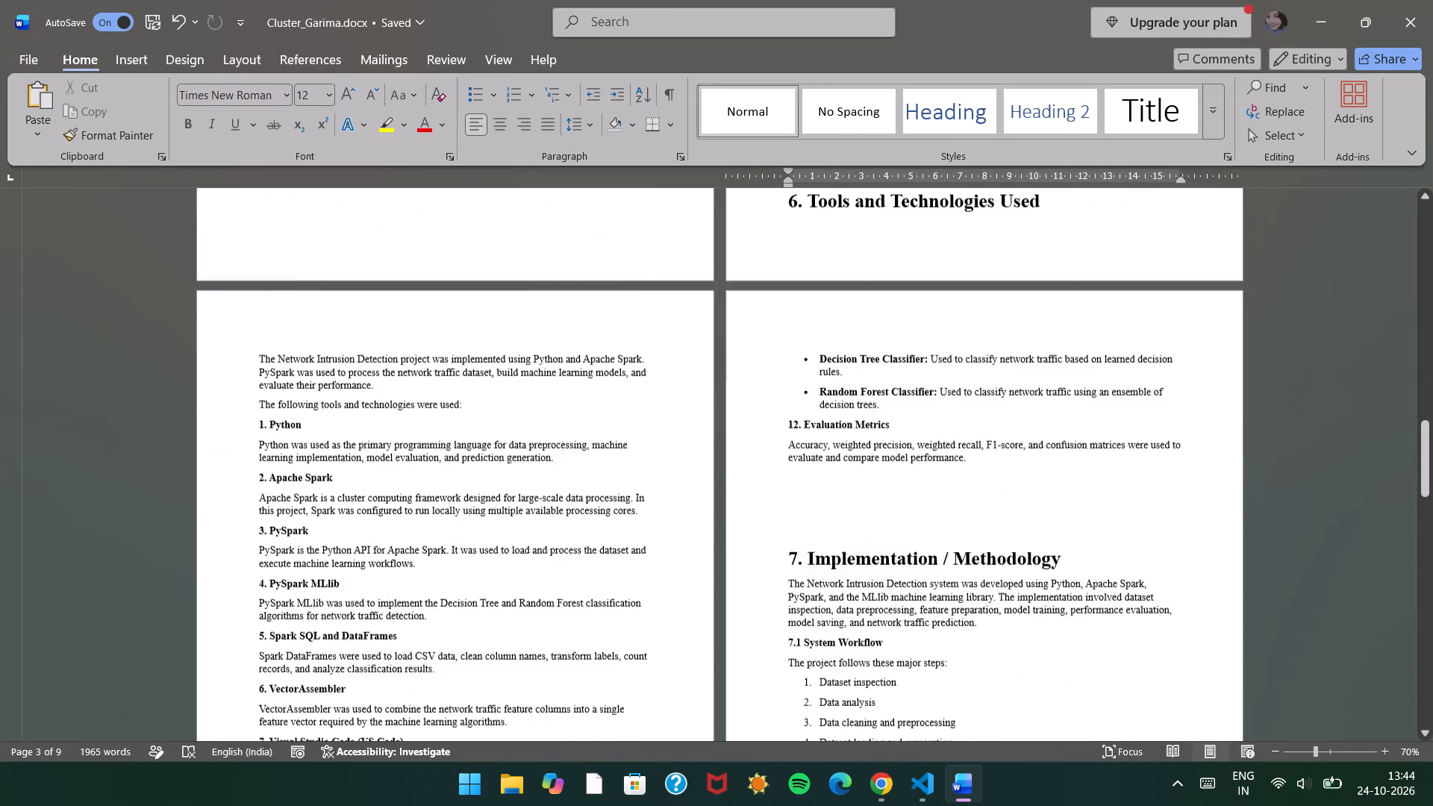
scroll(922, 406, down, 1)
scroll(922, 406, up, 6)
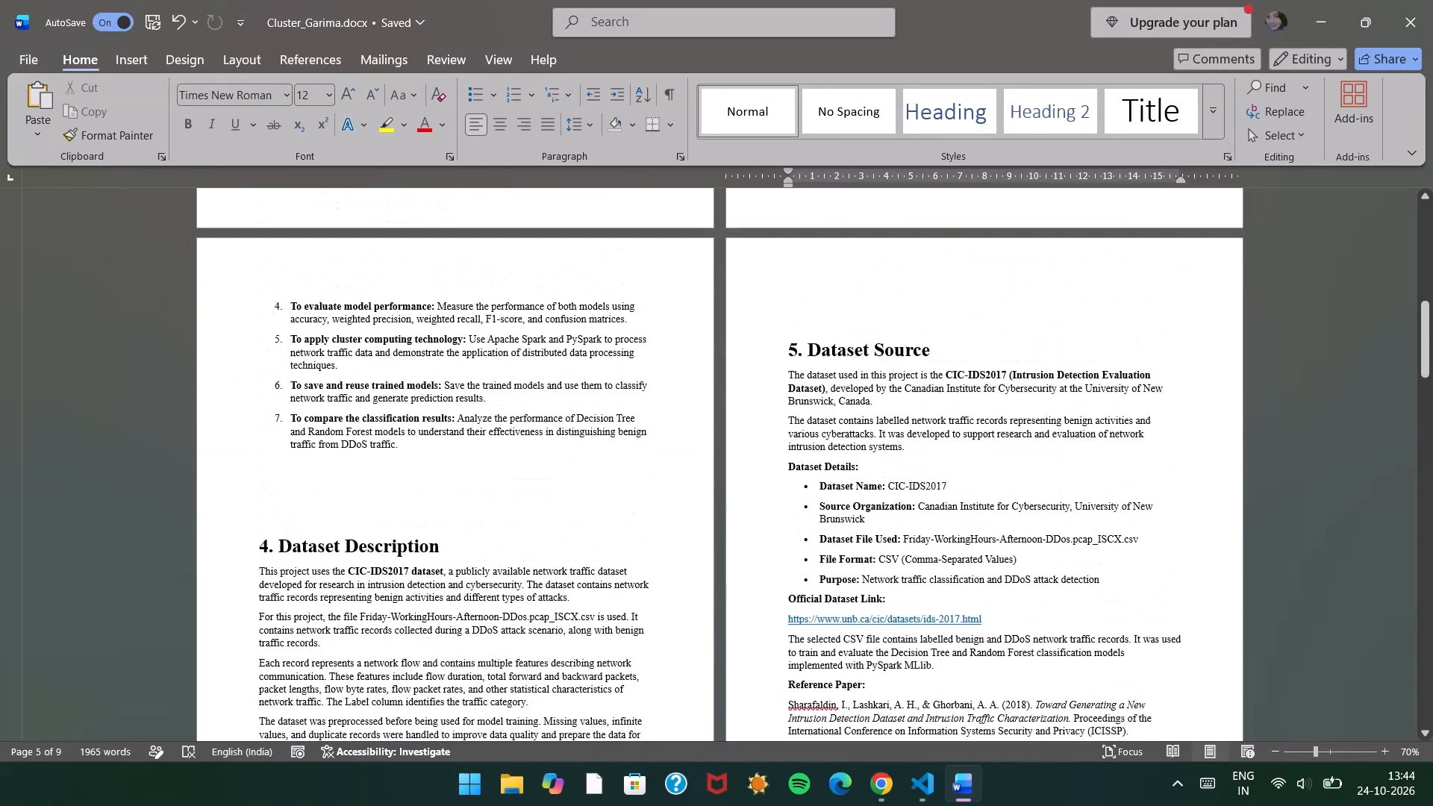
scroll(922, 406, down, 1)
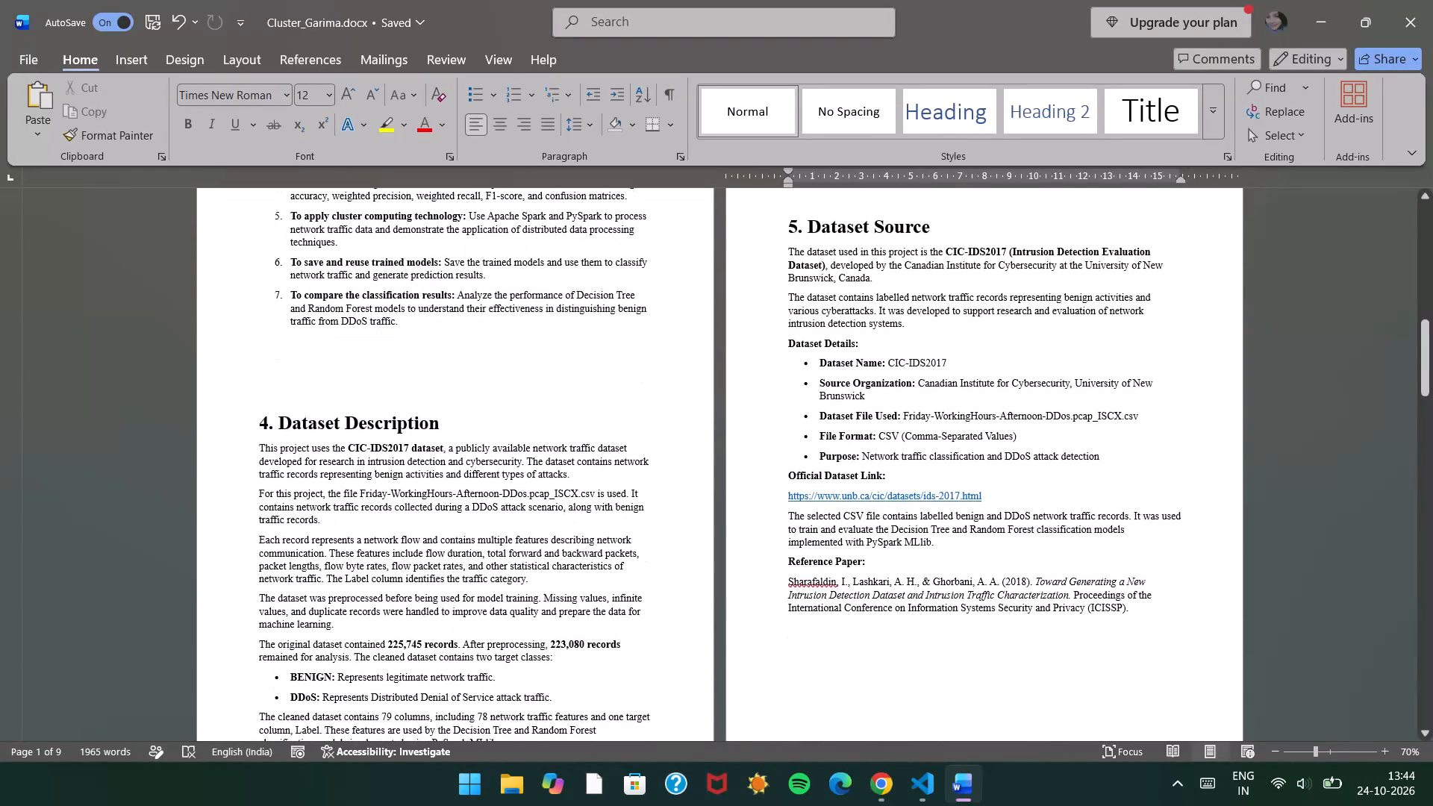
drag(834, 584, 790, 583)
right_click(790, 583)
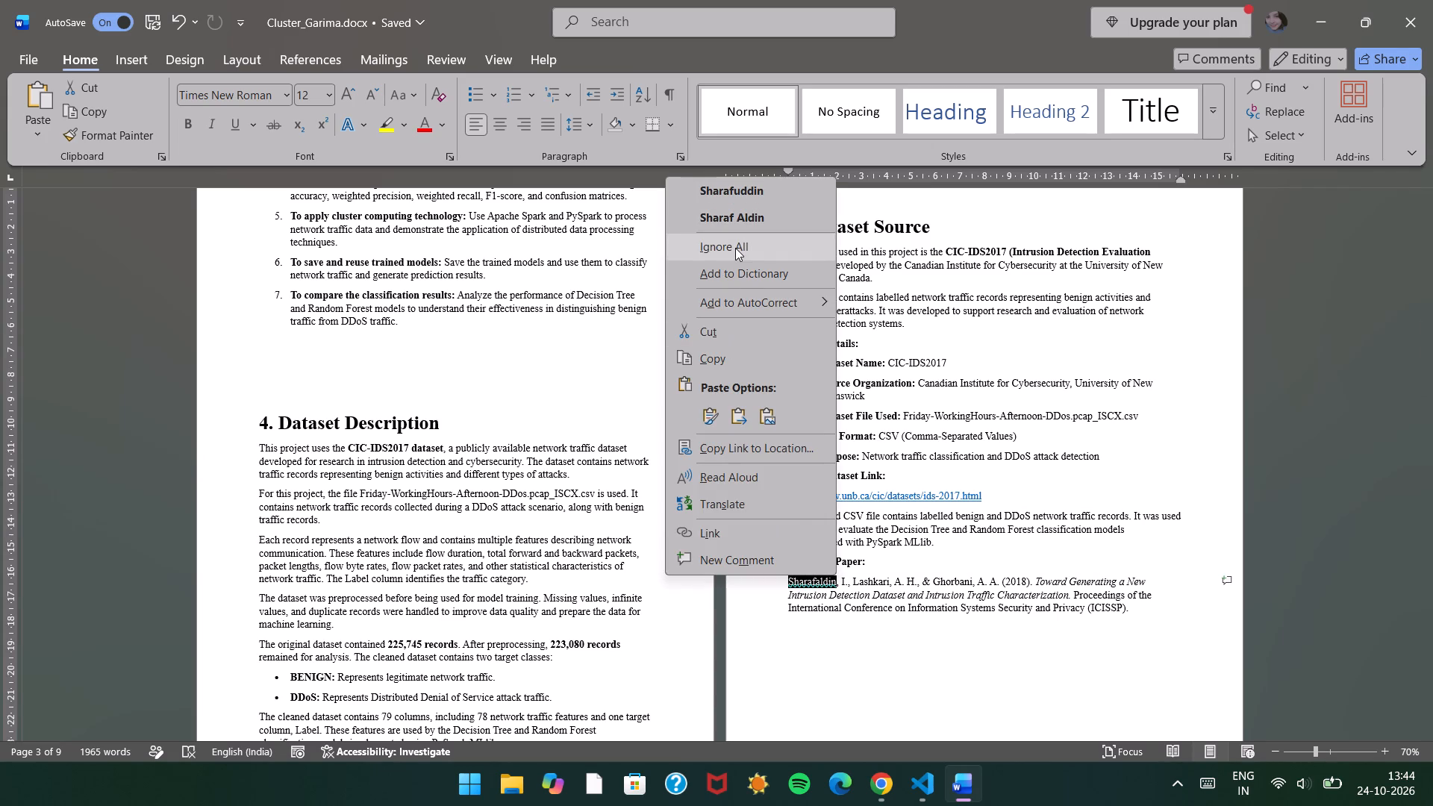
click(735, 248)
Check sections 6 and 7 nearby, and the earlier pages back to the cover page, for remaining proofing flags.
scroll(558, 516, down, 1)
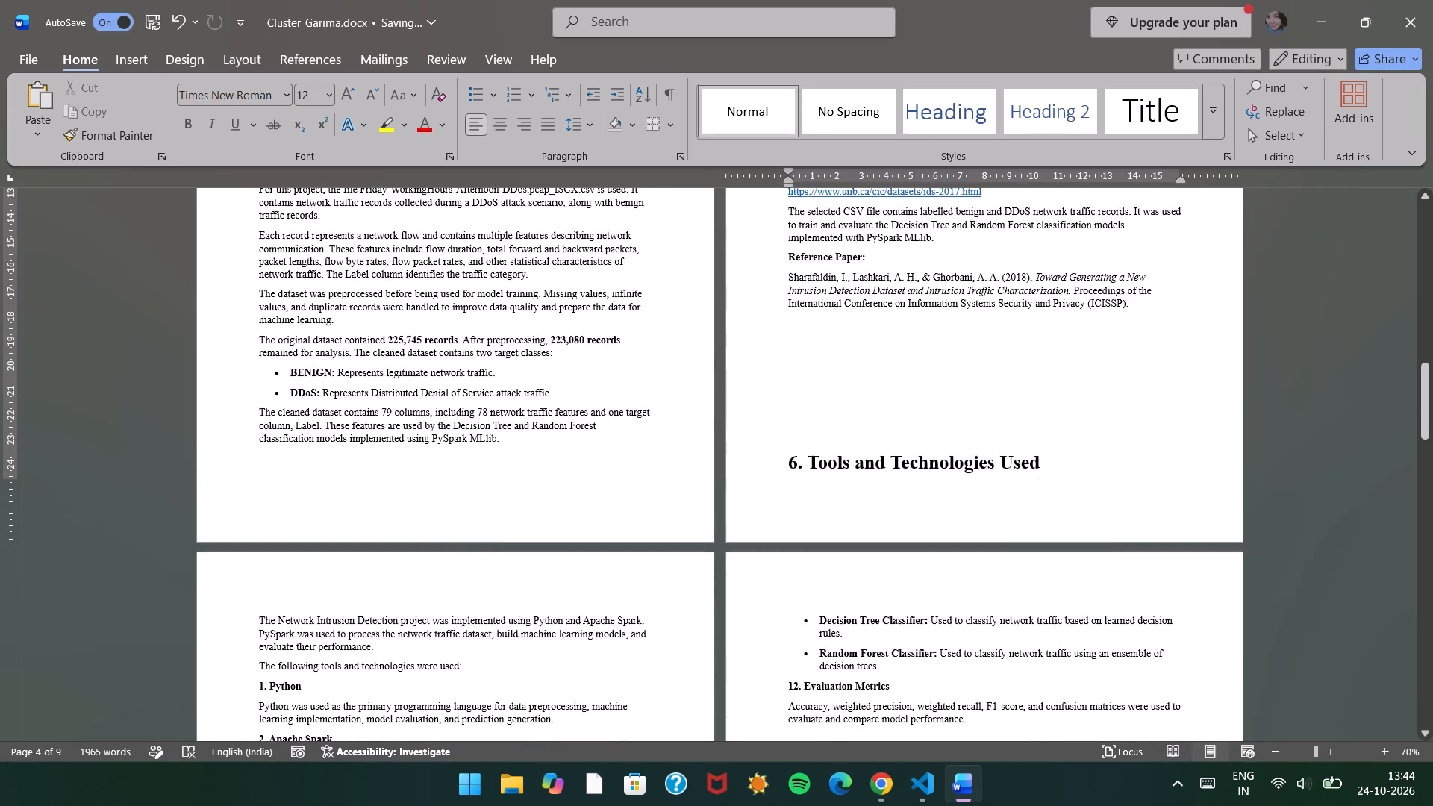
scroll(558, 516, down, 1)
scroll(558, 516, up, 1)
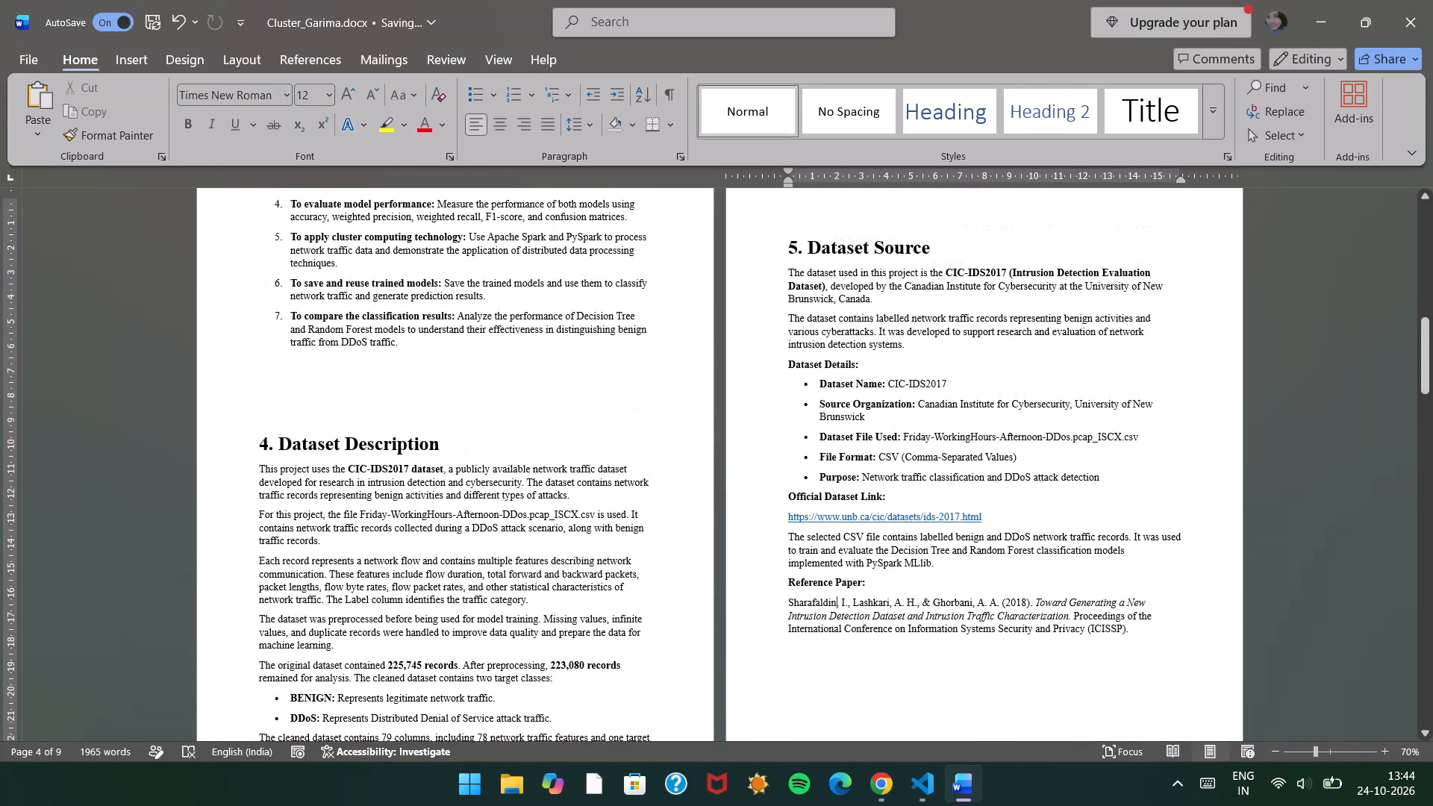
scroll(558, 516, up, 3)
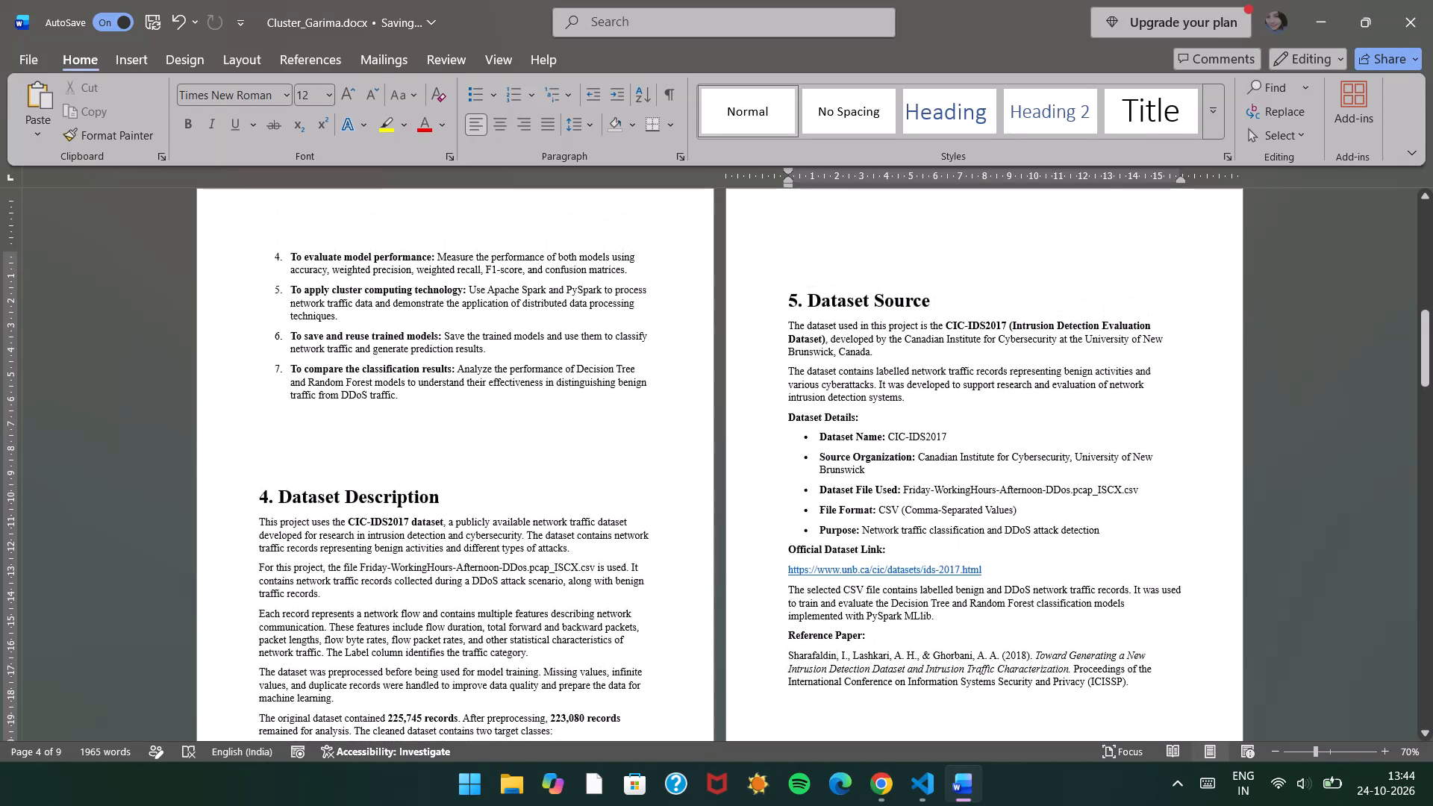
scroll(558, 516, up, 6)
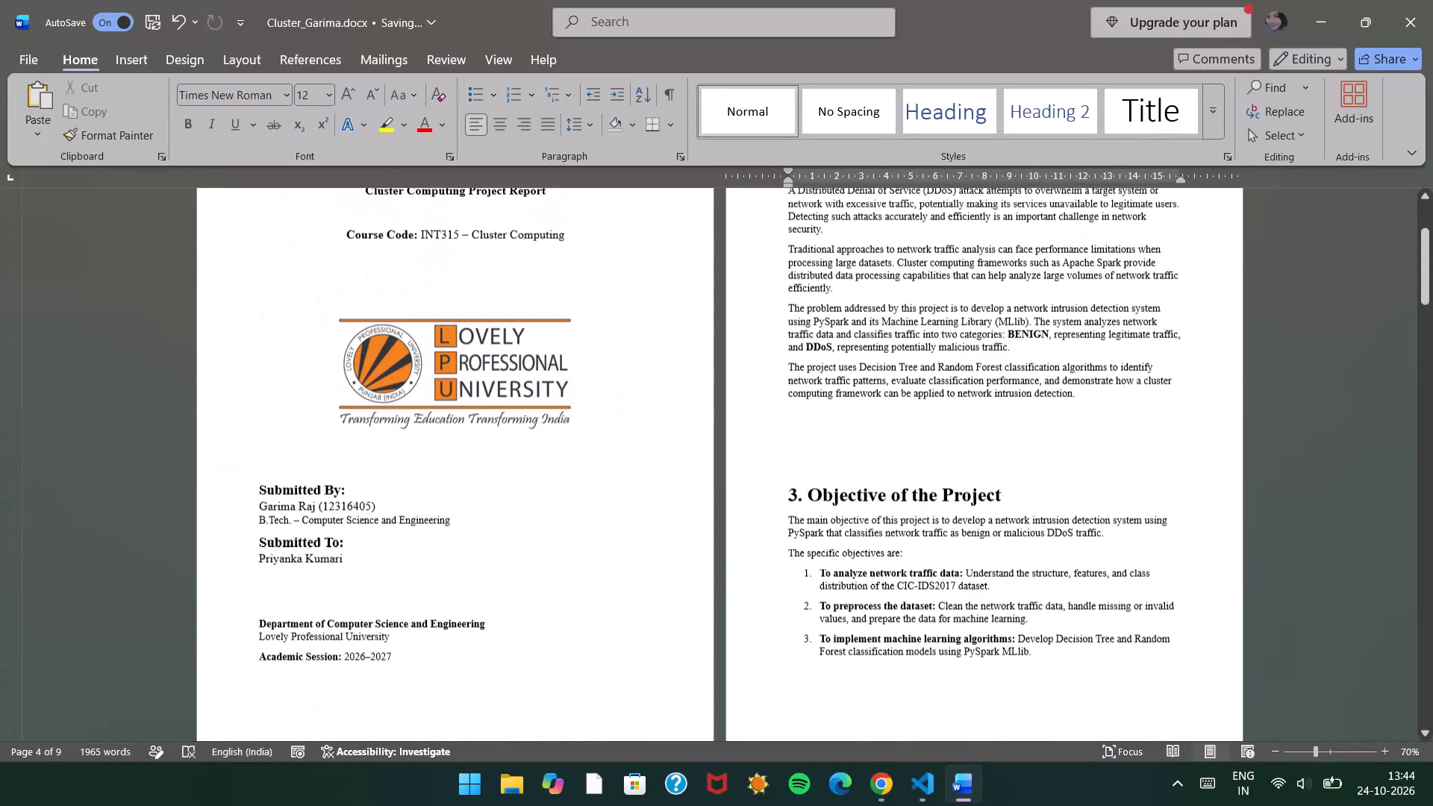
scroll(558, 516, up, 3)
scroll(558, 516, down, 4)
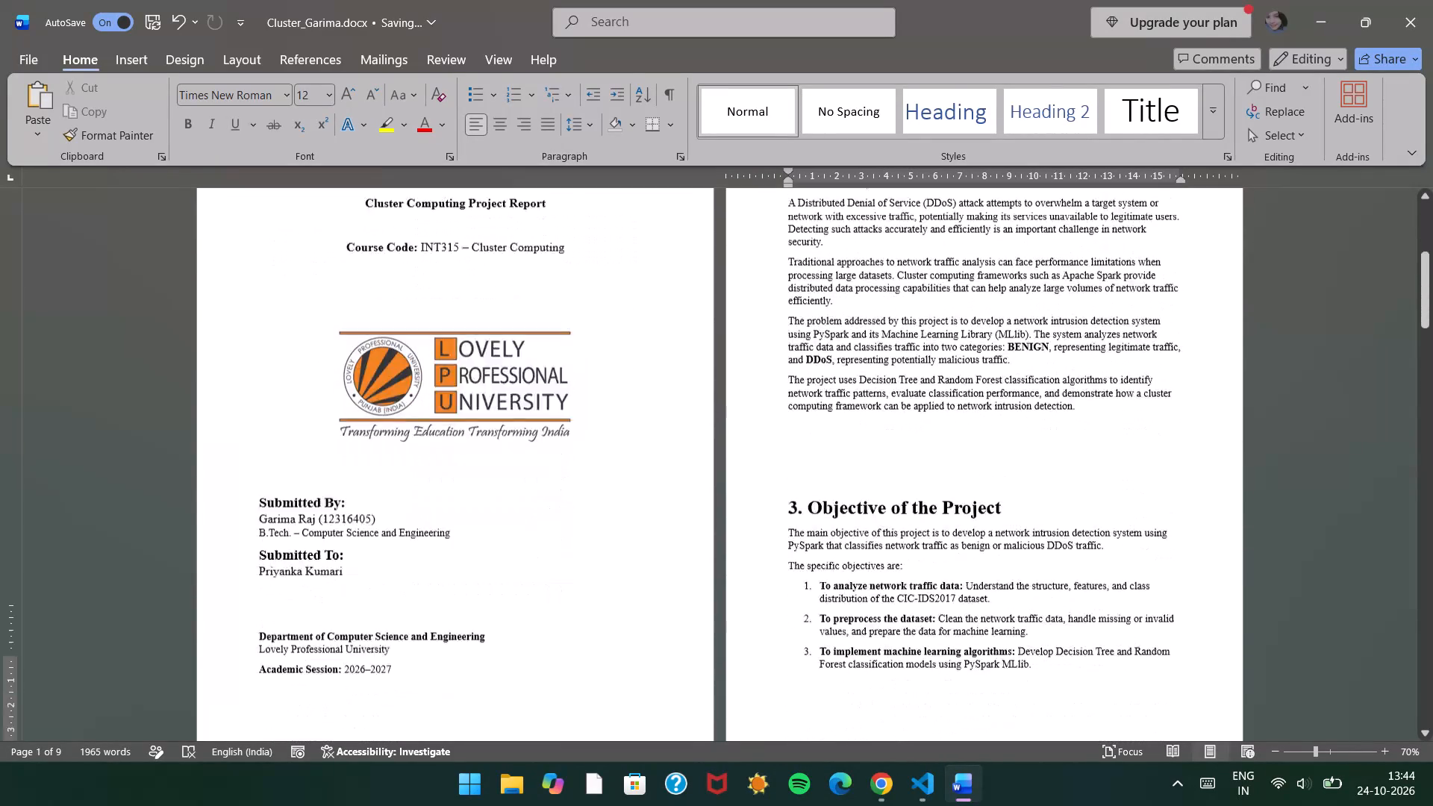
Ignore the spelling flag on "MLlib's" in section 7.6 Feature Preparation, keeping the word as written.
scroll(558, 516, down, 5)
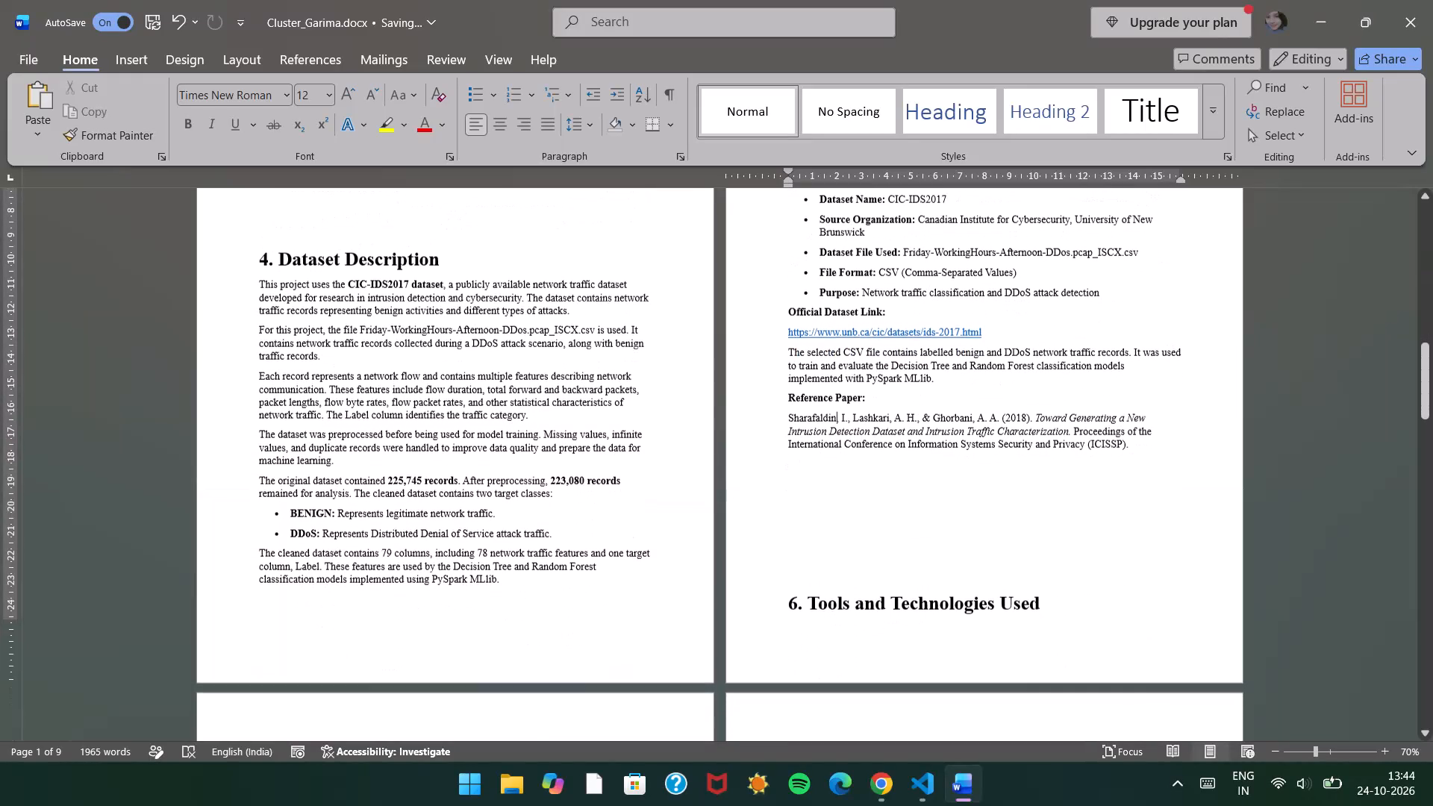
scroll(558, 516, down, 3)
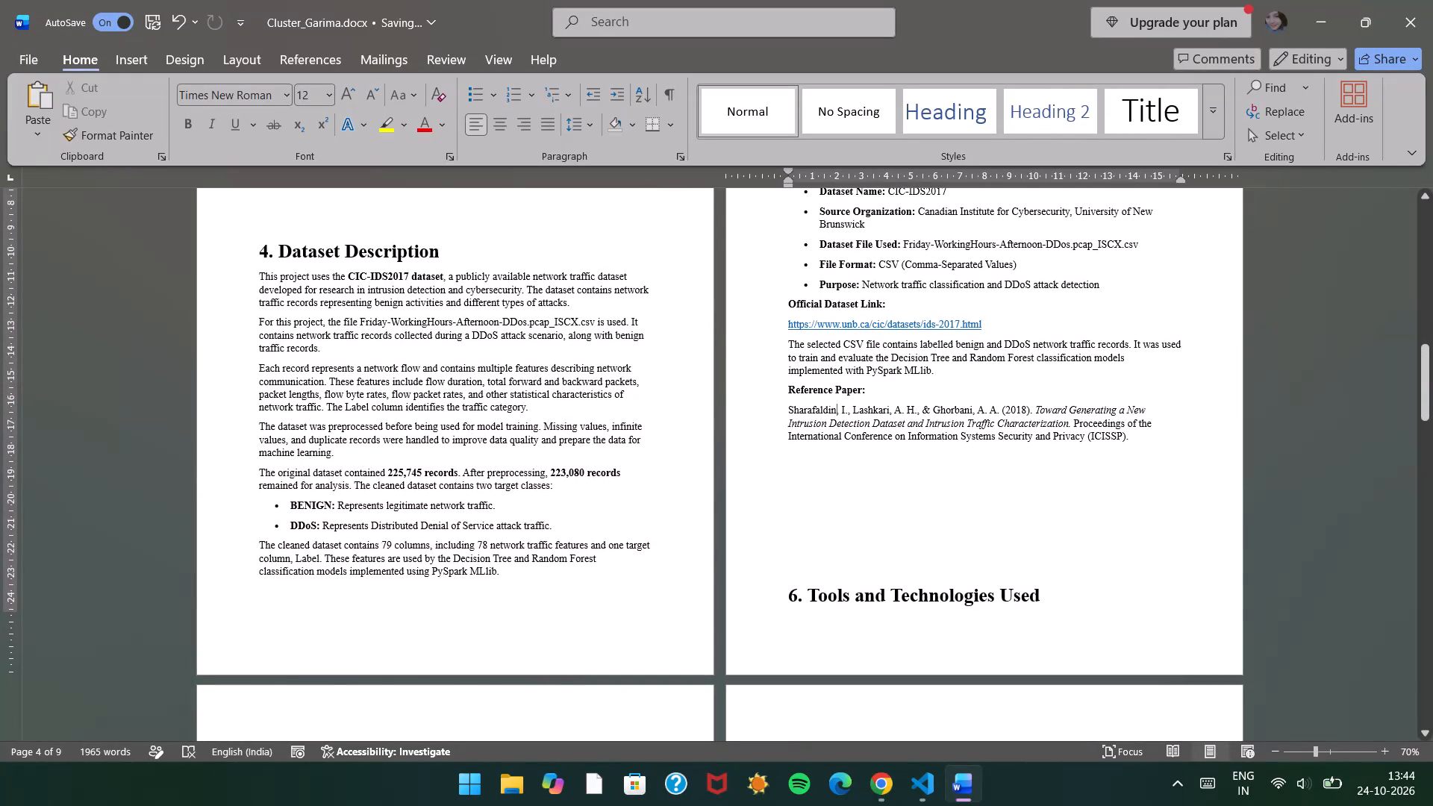
scroll(558, 516, down, 7)
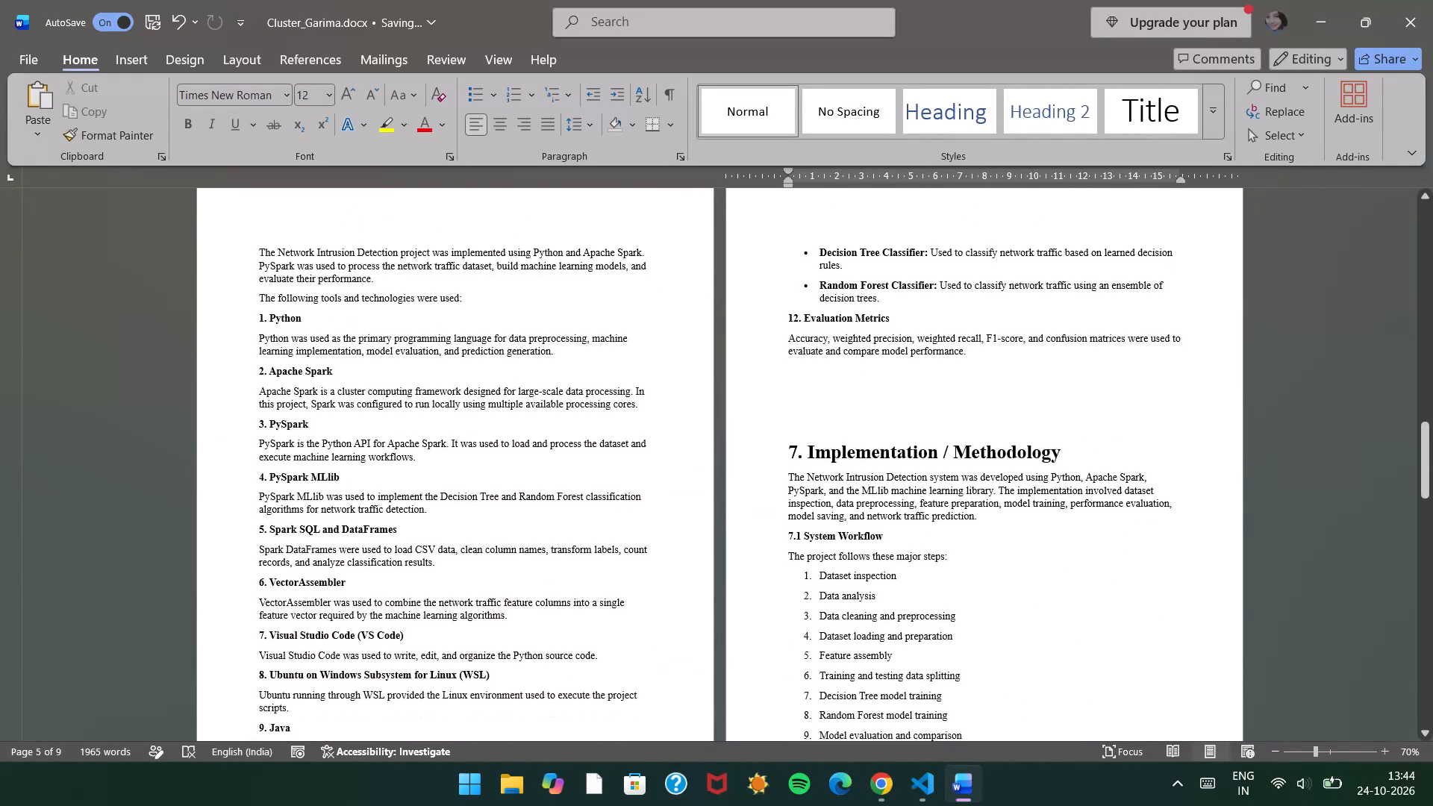
scroll(558, 516, down, 4)
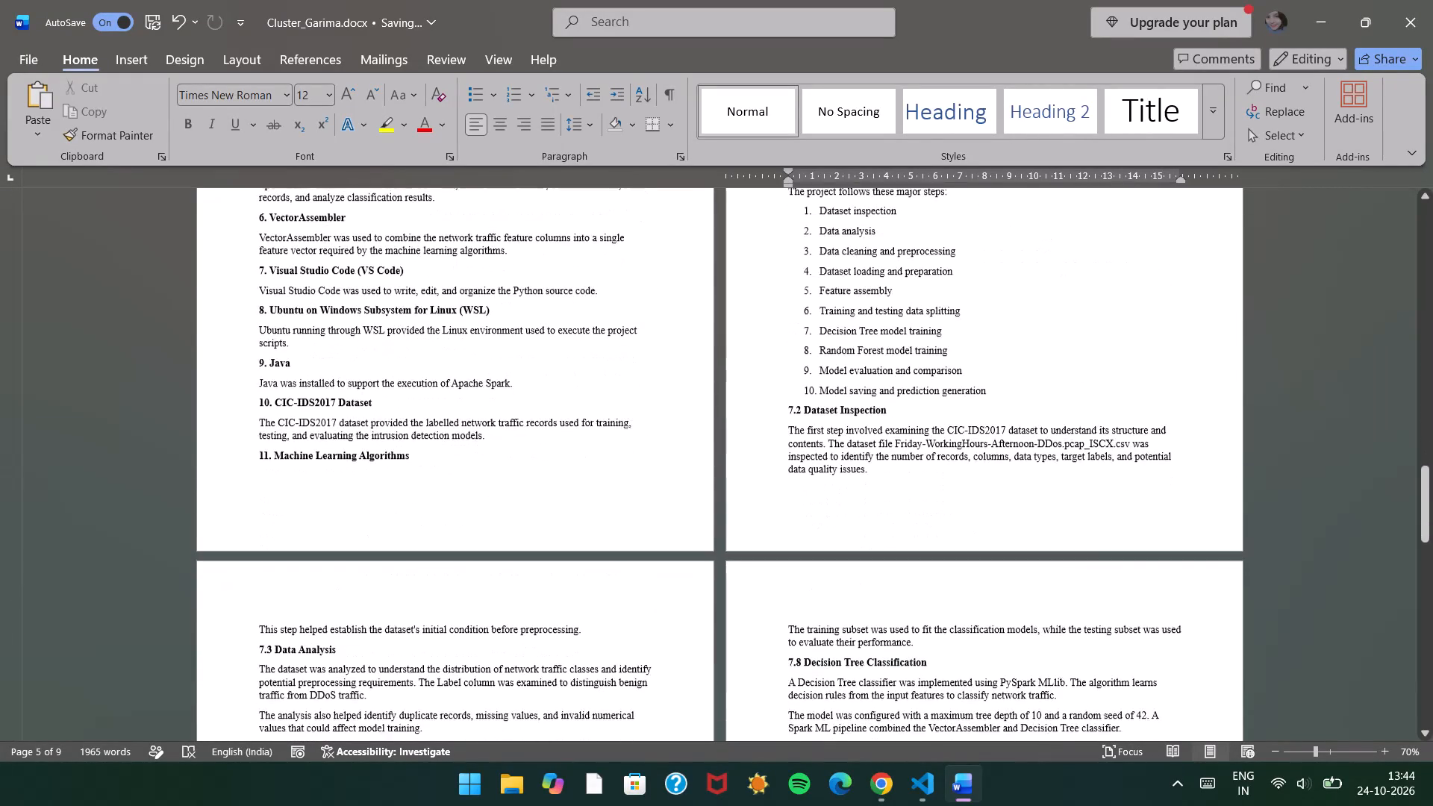
scroll(558, 516, down, 3)
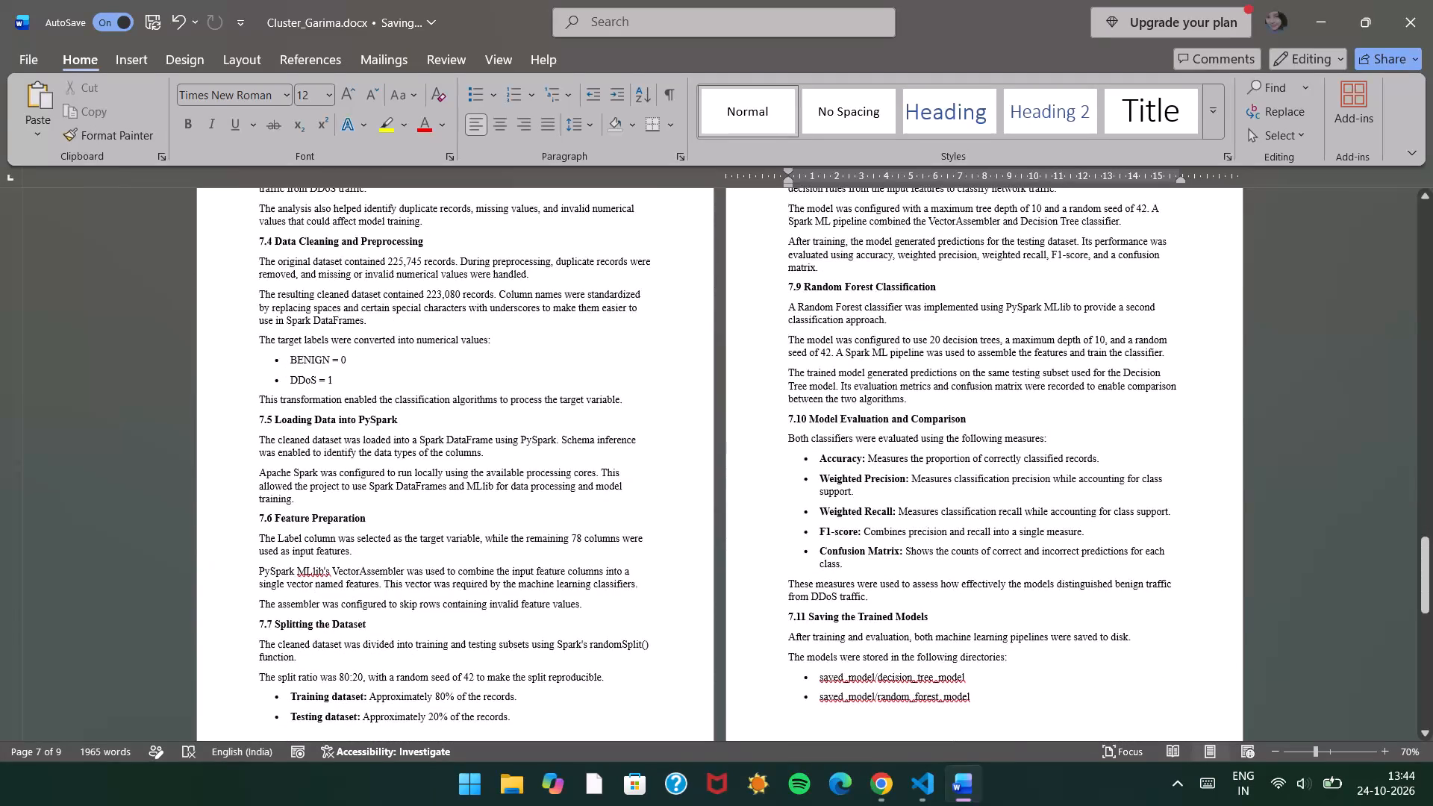
scroll(558, 516, down, 1)
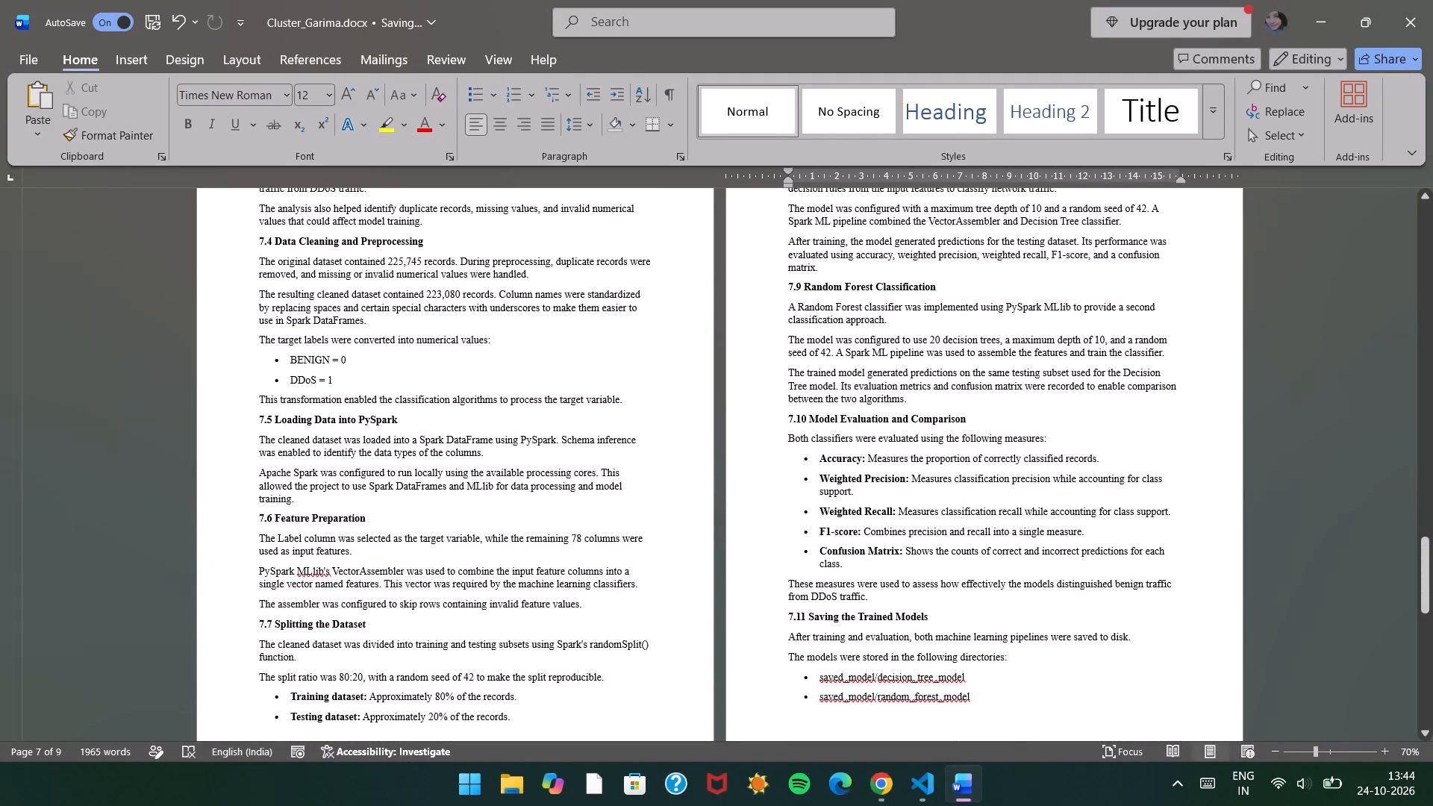
drag(330, 573, 298, 574)
right_click(298, 574)
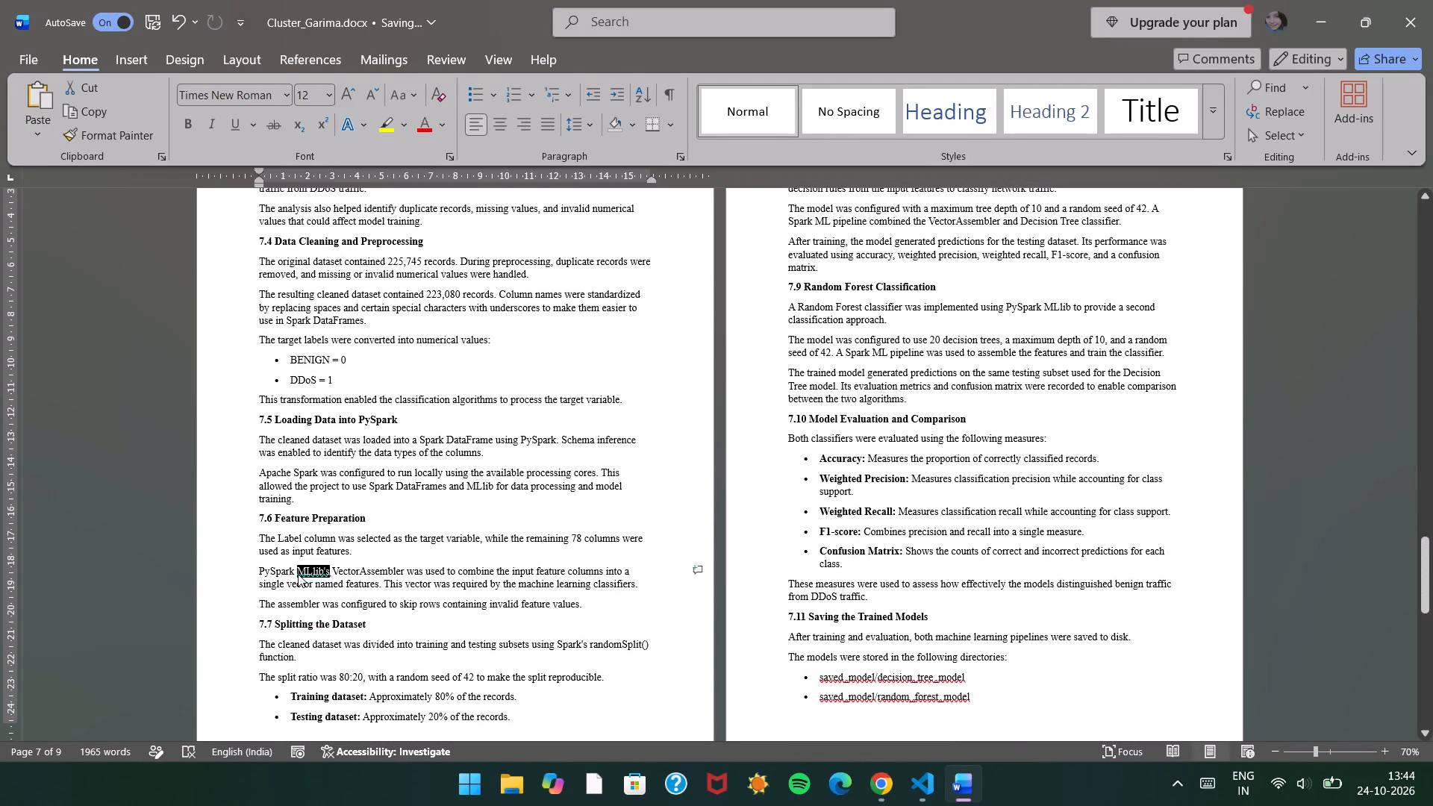
click(257, 236)
Review the final page and the section 7 pages before it for remaining proofing flags and layout.
scroll(551, 601, down, 3)
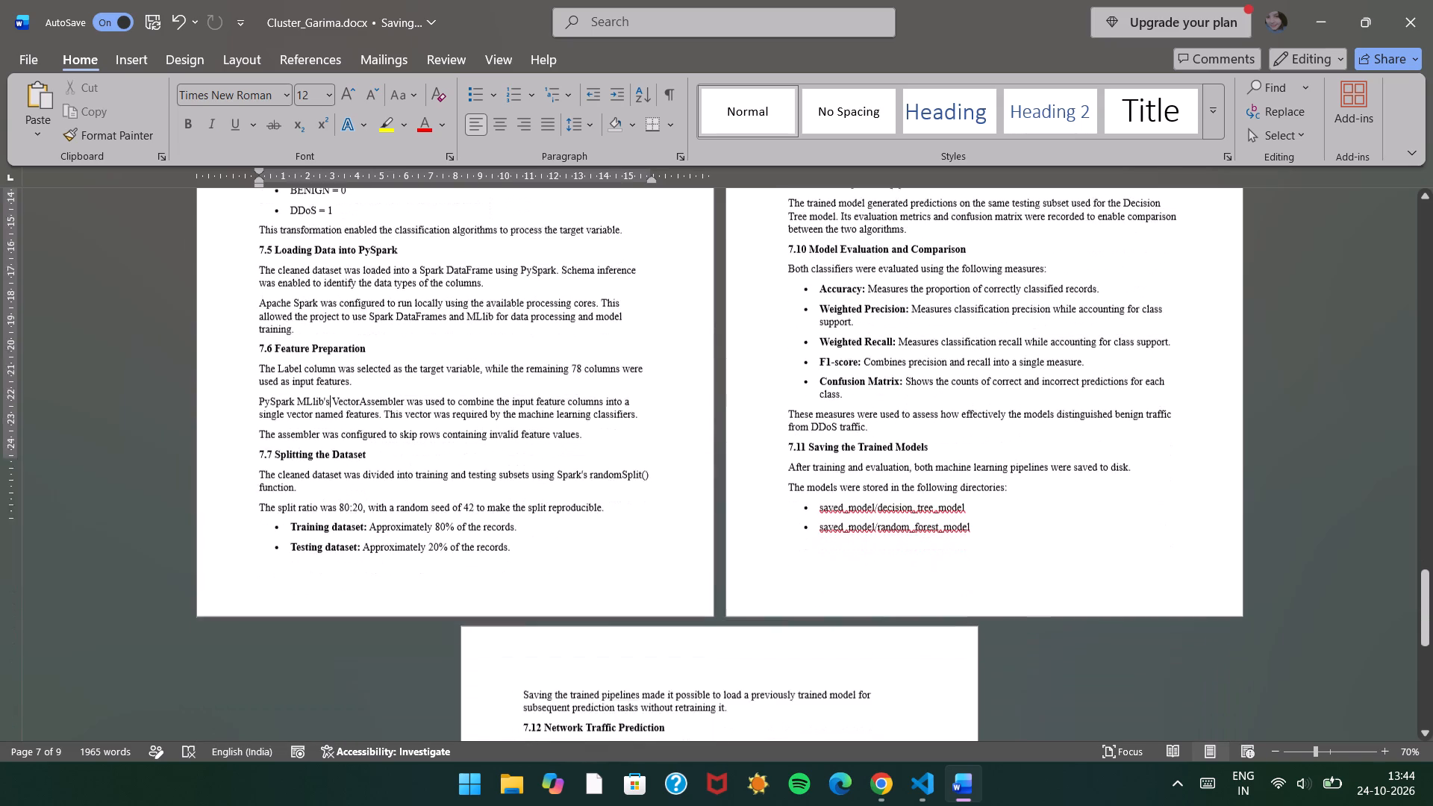
scroll(551, 601, down, 1)
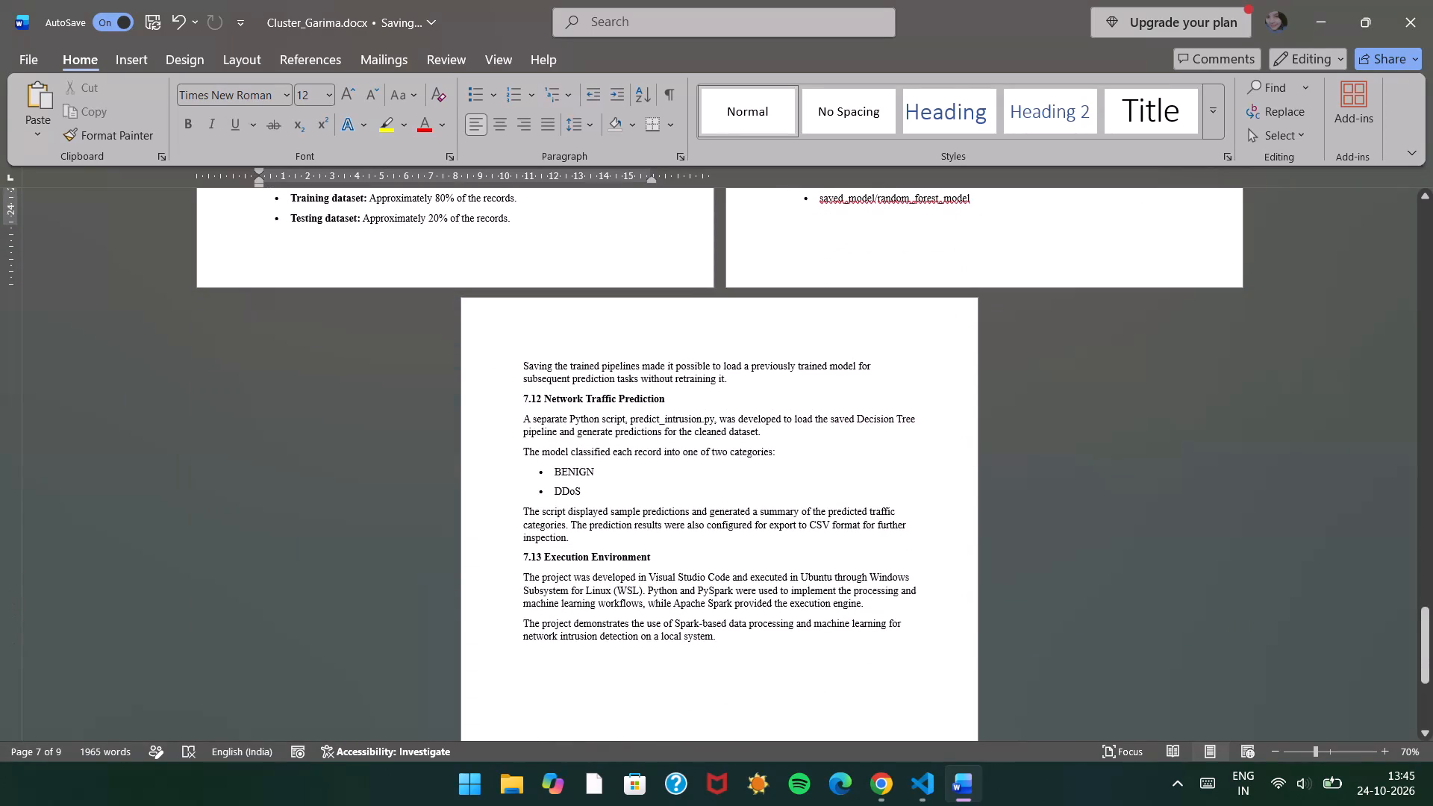
scroll(551, 601, up, 4)
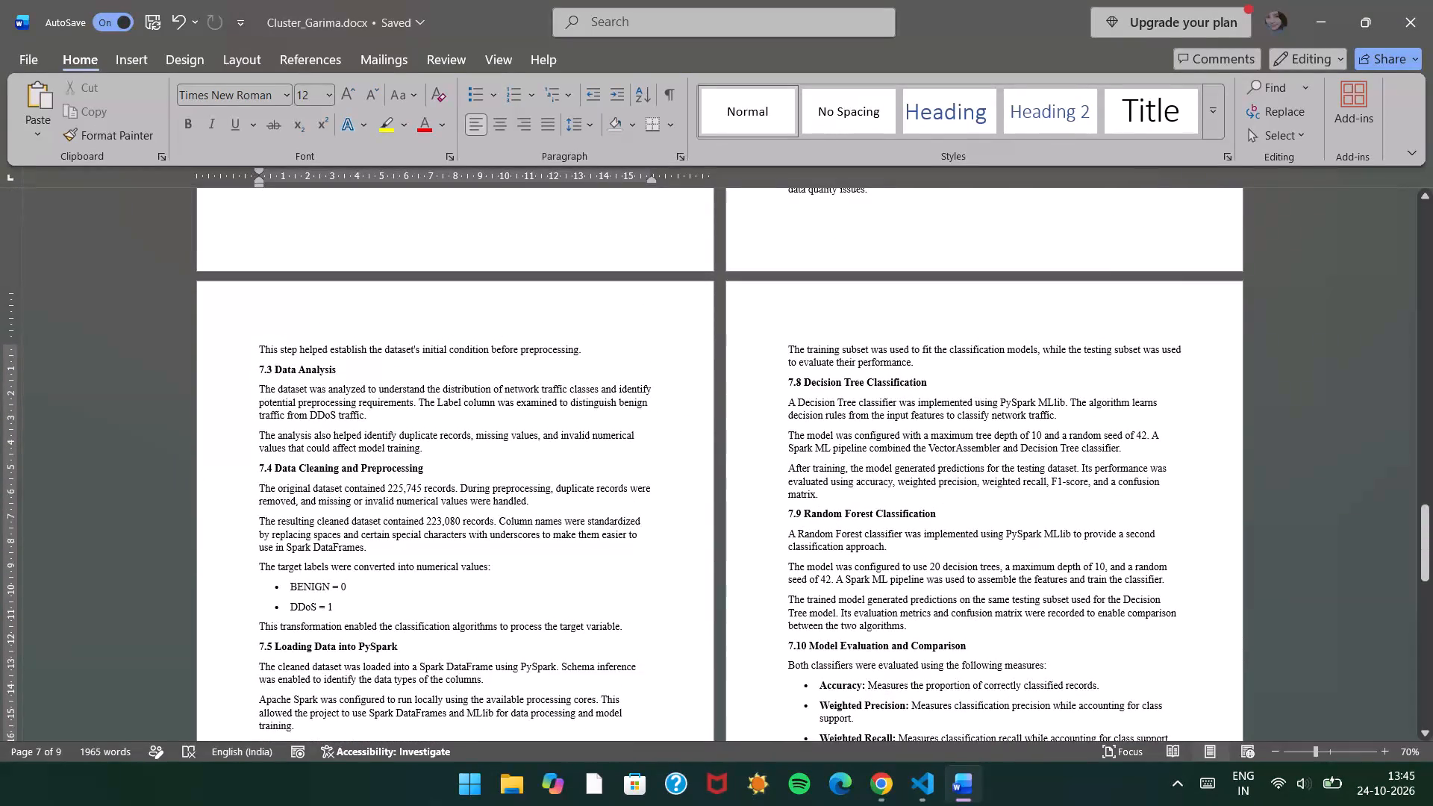
scroll(551, 601, up, 1)
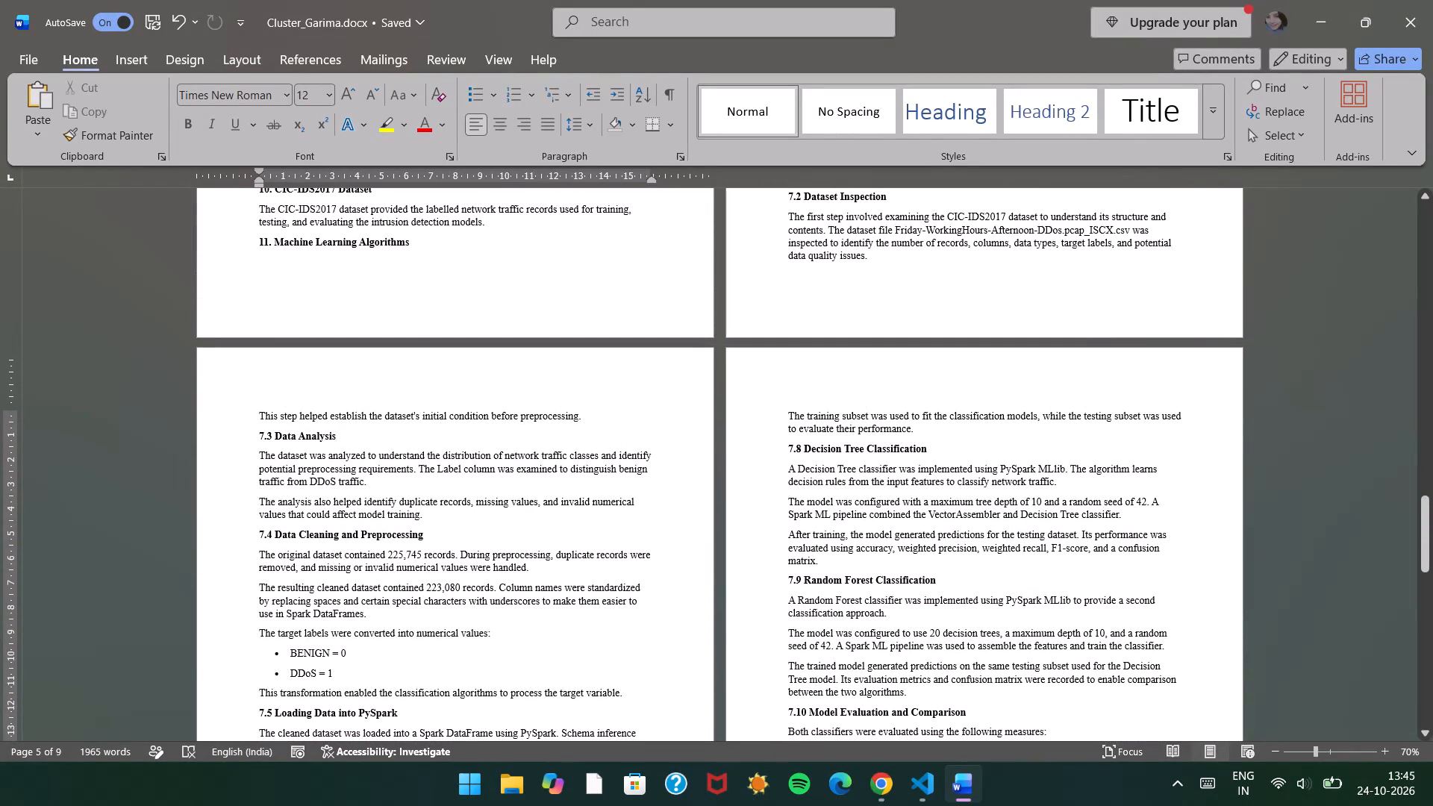
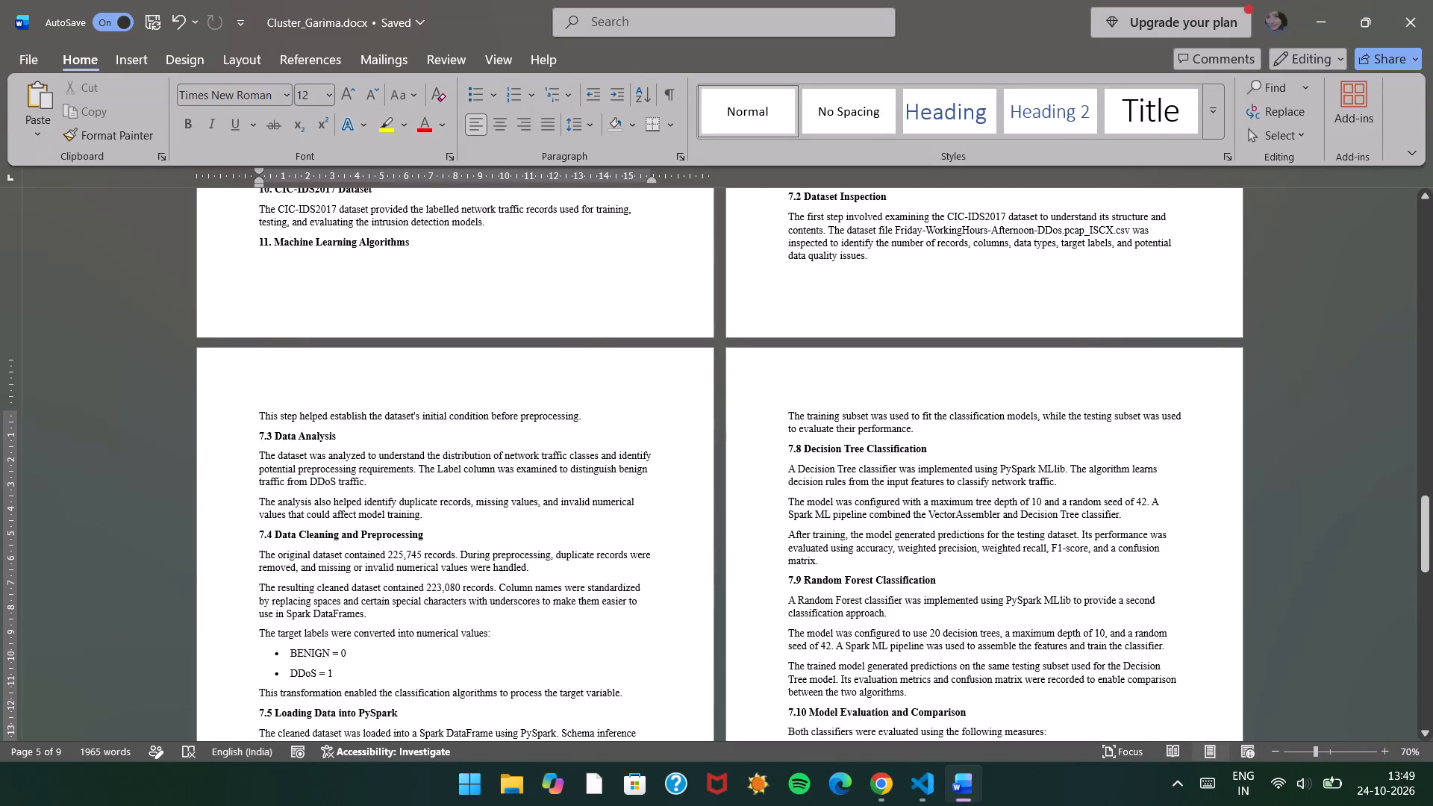
Switch from the report document to the virtual desktop named Desktop 1.
key(super+Tab)
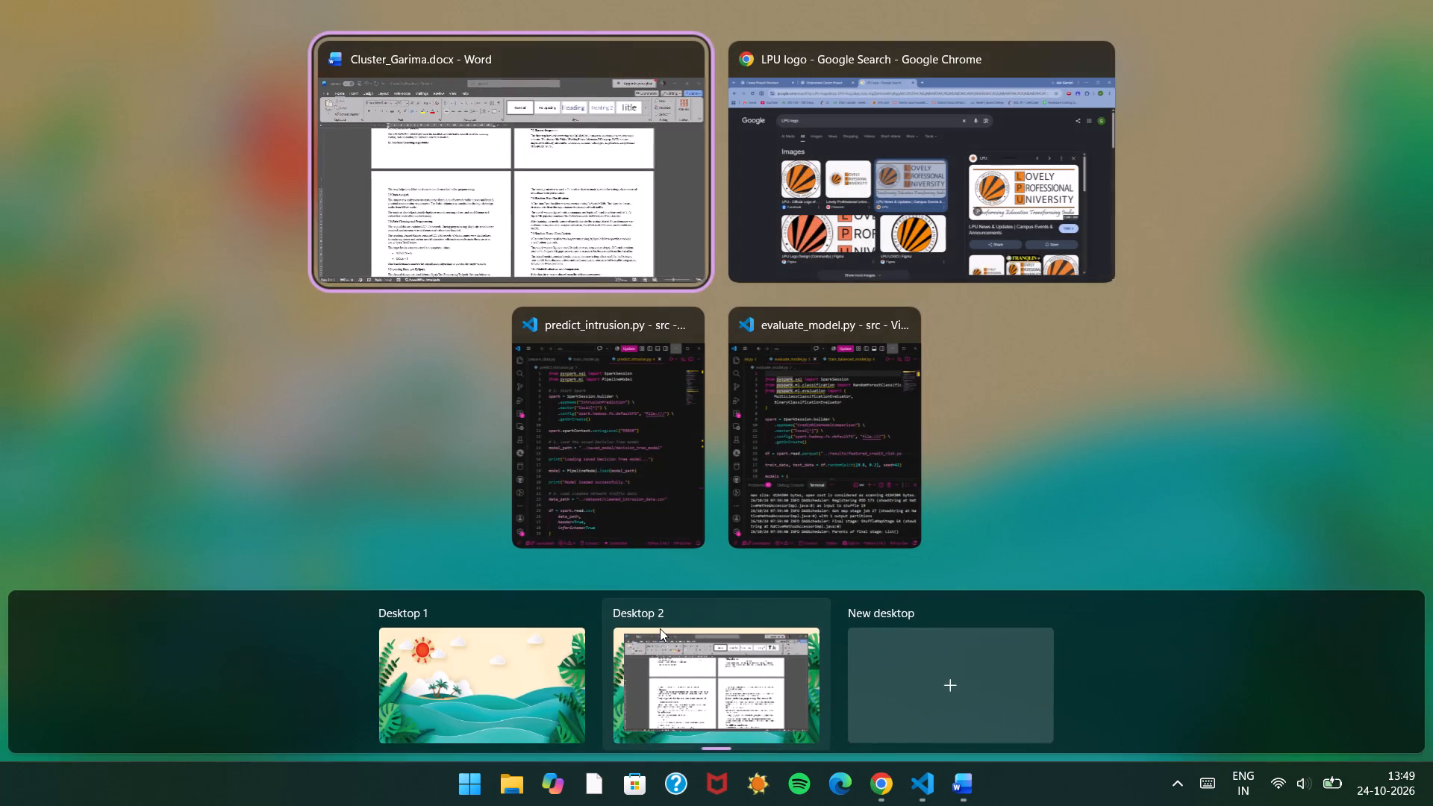
click(543, 679)
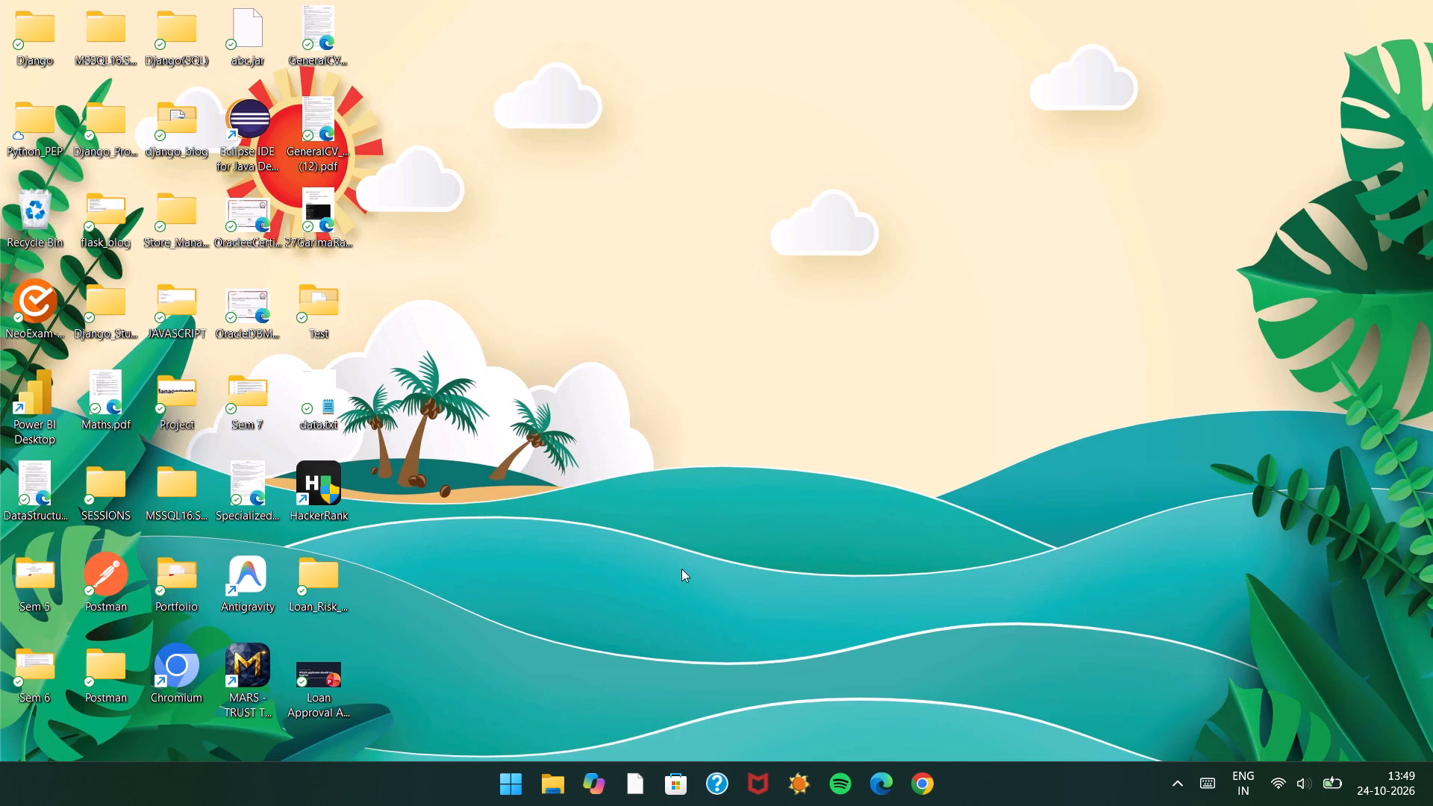